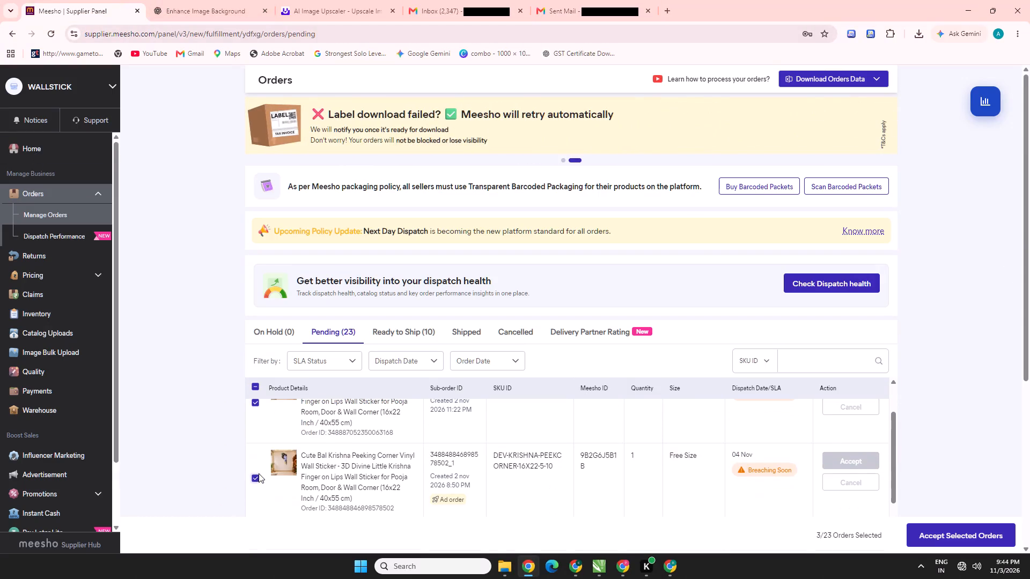
Select the next three pending Cute Bal Krishna Peeking Corner wall sticker orders, SKU DEV-KRISHNA-PEEKCORNER-16X22-5-10, in addition to those already selected.
{"action": "scroll", "coordinate": [259, 473], "scroll_direction": "down", "scroll_amount": 2}
{"action": "left_click", "coordinate": [255, 451]}
{"action": "scroll", "coordinate": [255, 451], "scroll_direction": "down", "scroll_amount": 1}
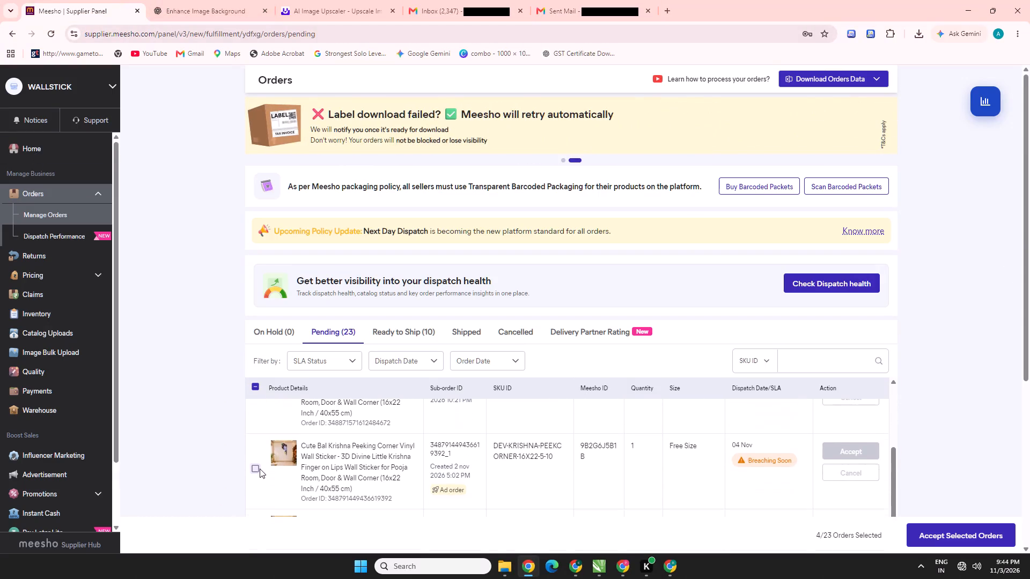
{"action": "left_click", "coordinate": [260, 469]}
{"action": "scroll", "coordinate": [260, 475], "scroll_direction": "down", "scroll_amount": 1}
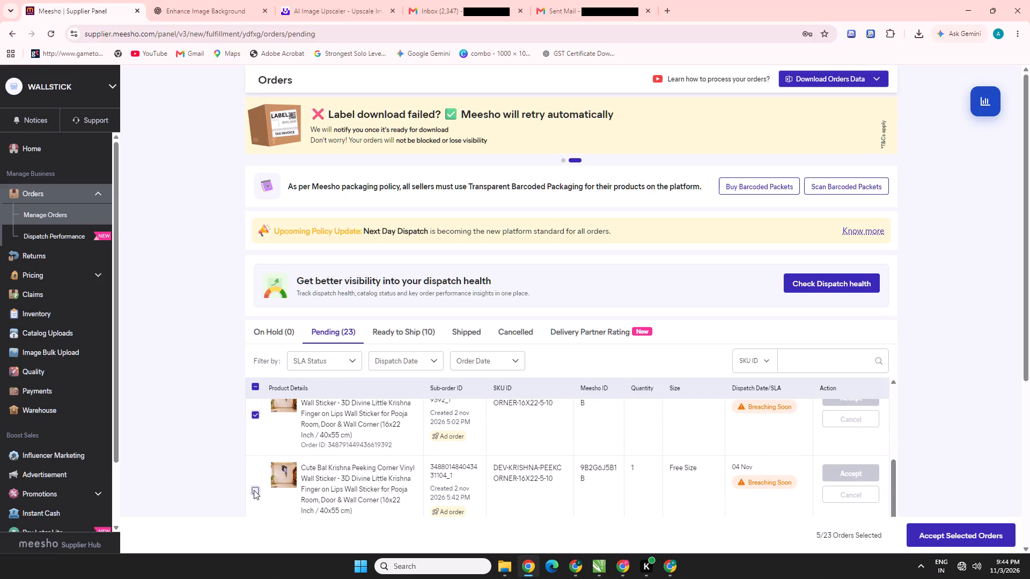
{"action": "left_click", "coordinate": [254, 490]}
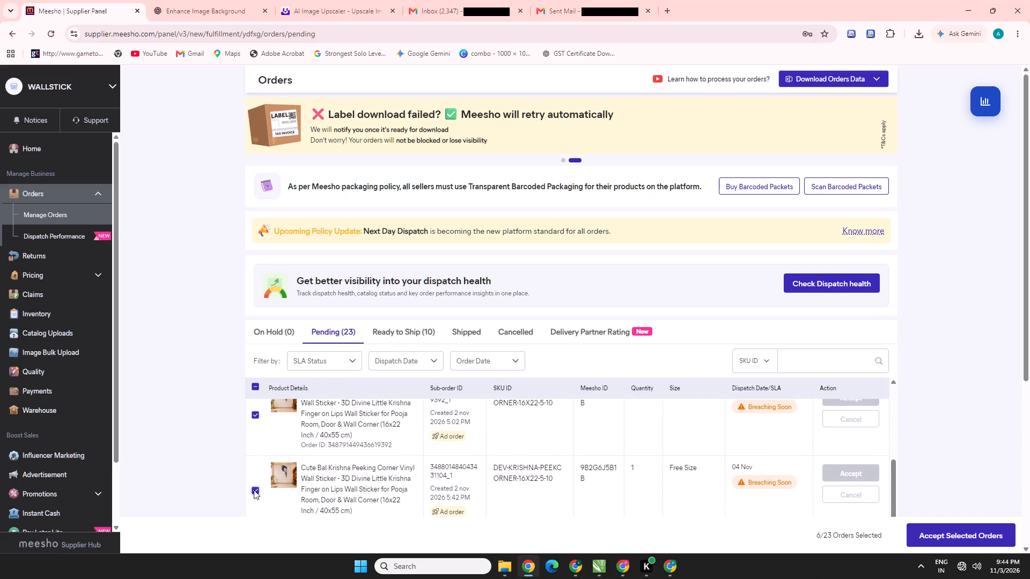
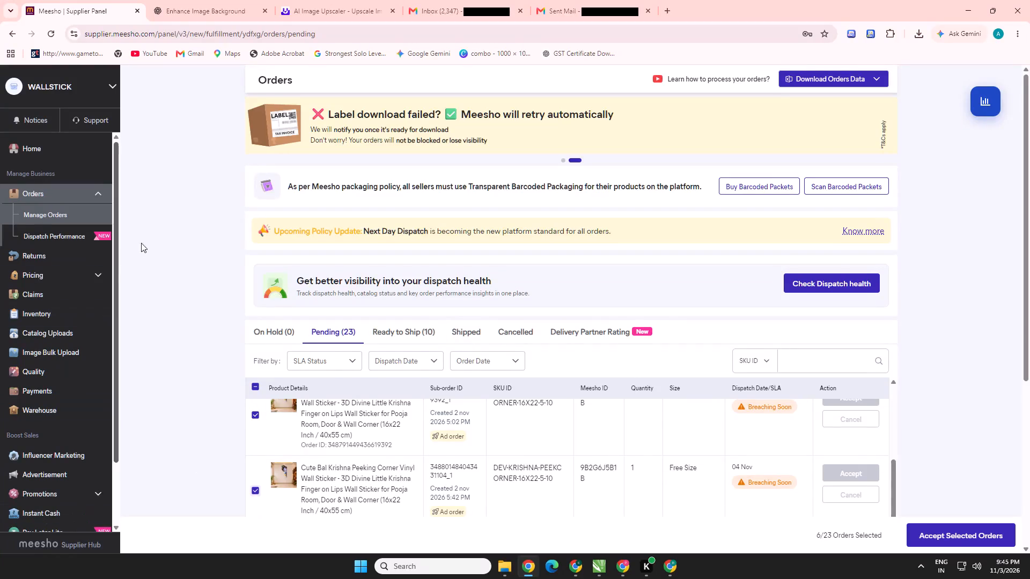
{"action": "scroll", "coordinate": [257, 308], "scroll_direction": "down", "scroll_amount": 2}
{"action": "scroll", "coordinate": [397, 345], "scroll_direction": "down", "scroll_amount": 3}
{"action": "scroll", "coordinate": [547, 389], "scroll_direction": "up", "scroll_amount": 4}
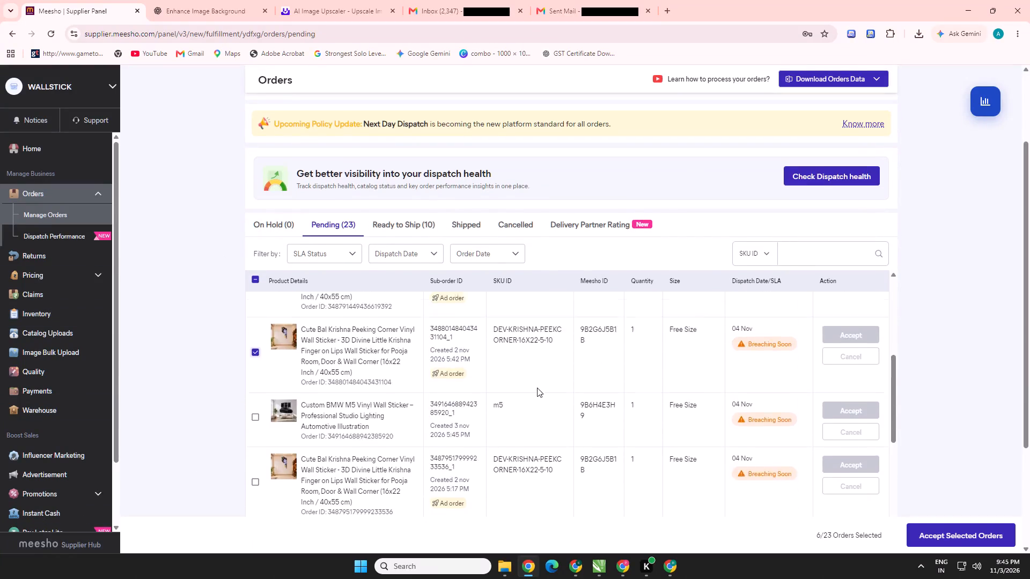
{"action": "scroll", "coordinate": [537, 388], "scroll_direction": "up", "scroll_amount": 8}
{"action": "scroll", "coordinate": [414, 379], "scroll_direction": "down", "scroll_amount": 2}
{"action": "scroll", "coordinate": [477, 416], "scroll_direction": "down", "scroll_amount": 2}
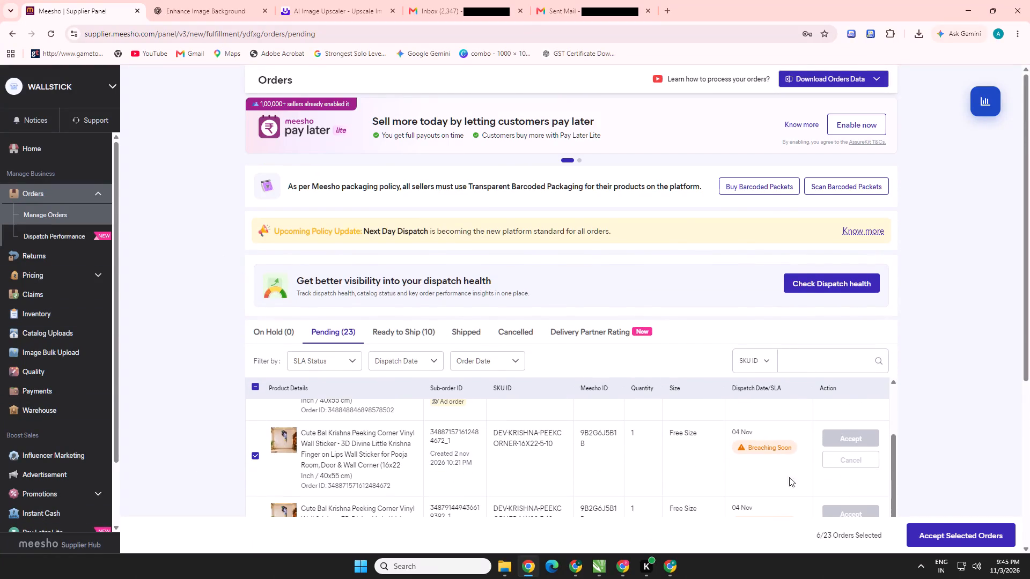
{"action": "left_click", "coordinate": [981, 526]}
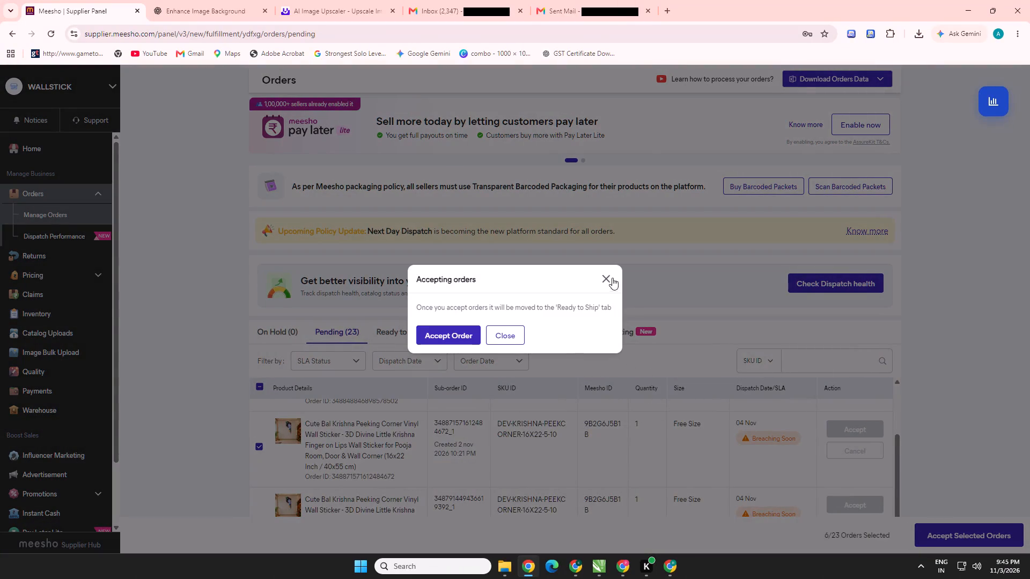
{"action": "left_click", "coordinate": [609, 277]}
Add the custom BMW M5 order and the Krishna order below it, both due 04 Nov, to the selection and accept all selected orders.
{"action": "scroll", "coordinate": [535, 392], "scroll_direction": "up", "scroll_amount": 8}
{"action": "scroll", "coordinate": [513, 291], "scroll_direction": "down", "scroll_amount": 9}
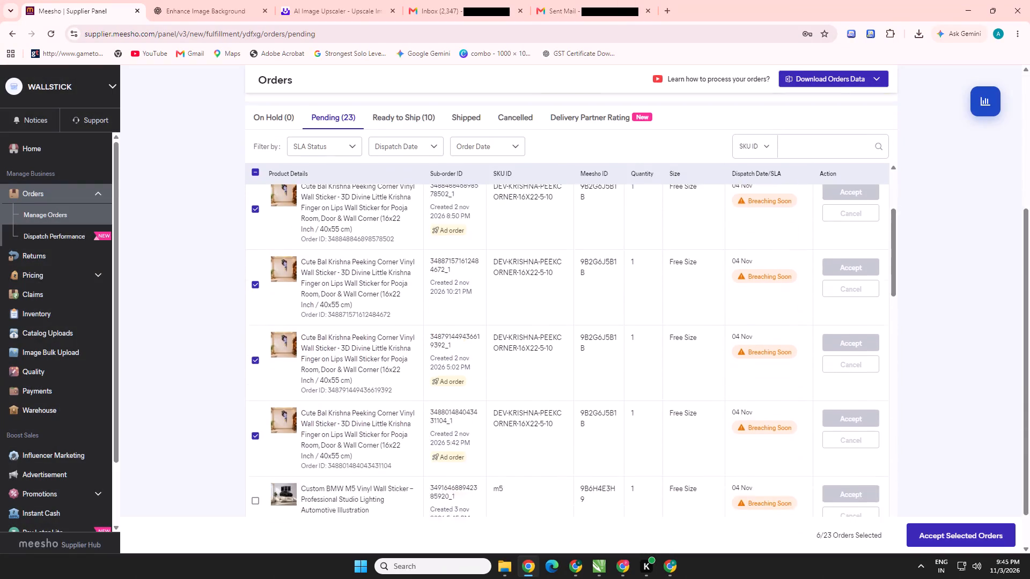
{"action": "scroll", "coordinate": [376, 436], "scroll_direction": "down", "scroll_amount": 1}
{"action": "left_click", "coordinate": [257, 343]}
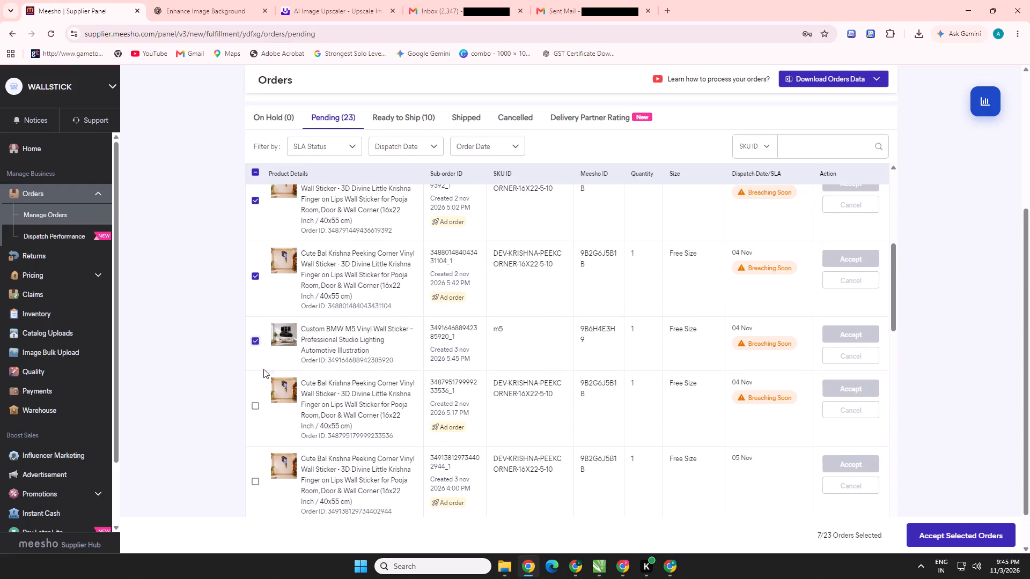
{"action": "left_click", "coordinate": [249, 406]}
{"action": "scroll", "coordinate": [632, 403], "scroll_direction": "up", "scroll_amount": 1}
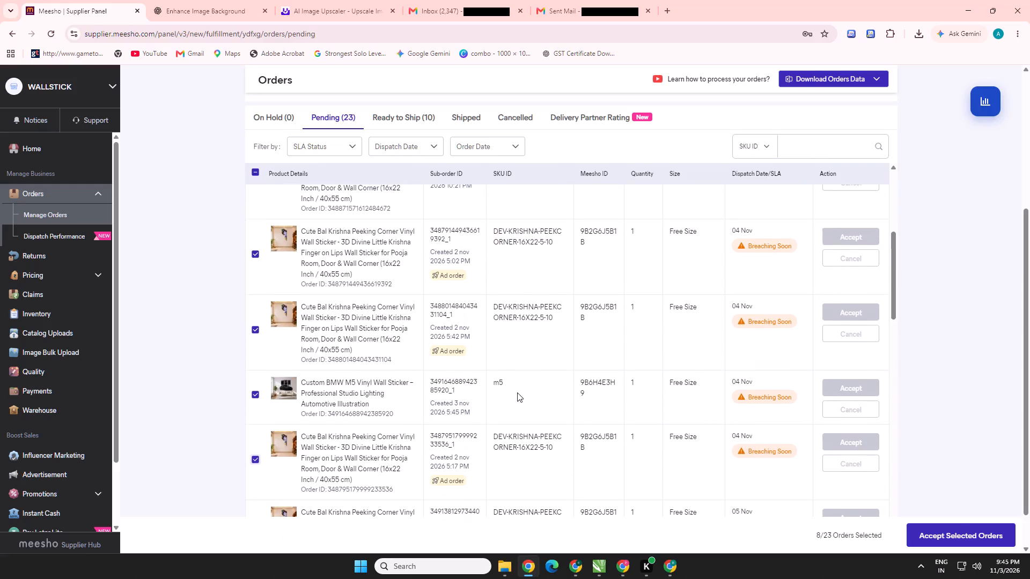
{"action": "scroll", "coordinate": [480, 387], "scroll_direction": "up", "scroll_amount": 11}
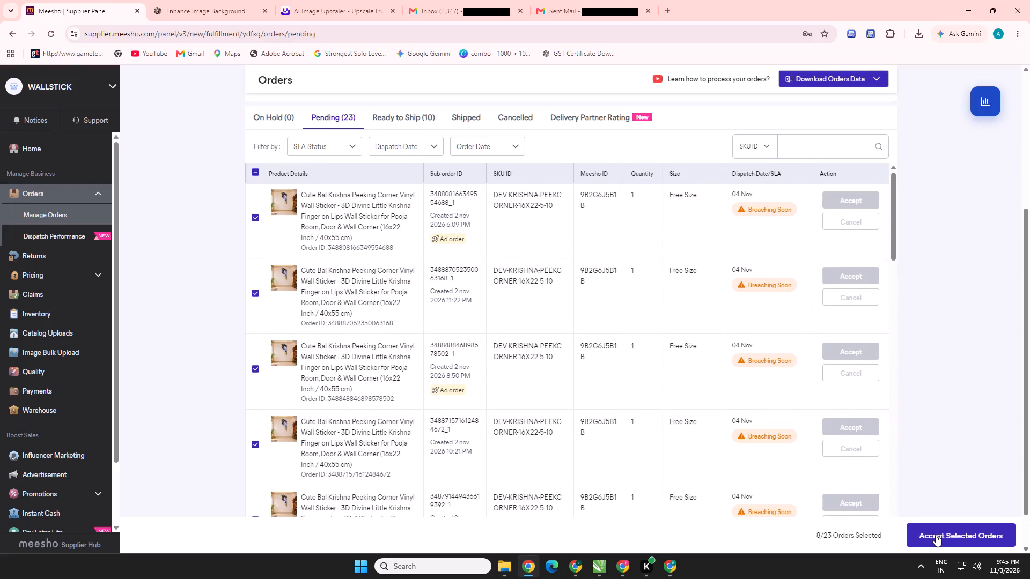
{"action": "left_click", "coordinate": [936, 535]}
{"action": "left_click", "coordinate": [452, 331]}
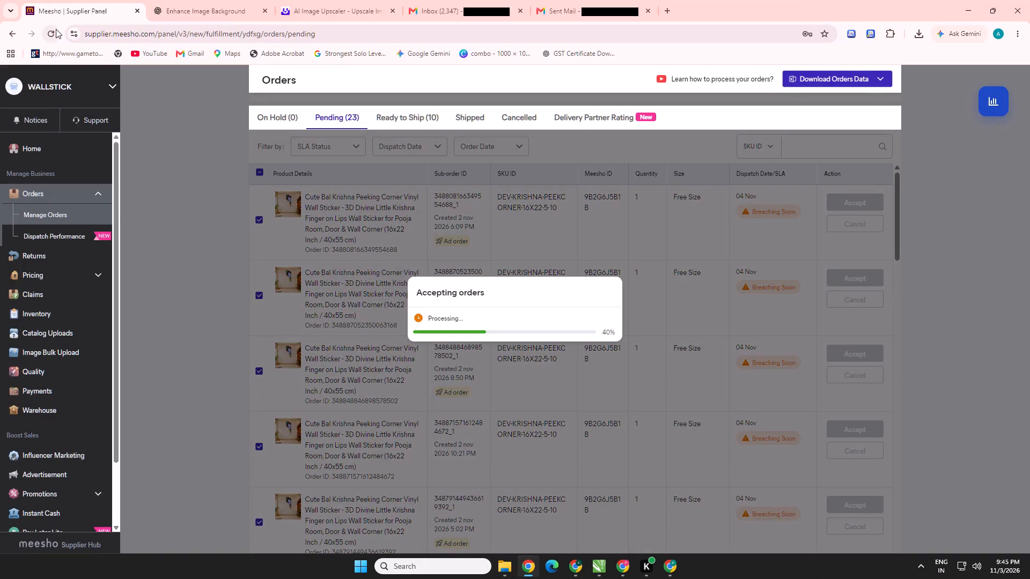
{"action": "left_click", "coordinate": [56, 29]}
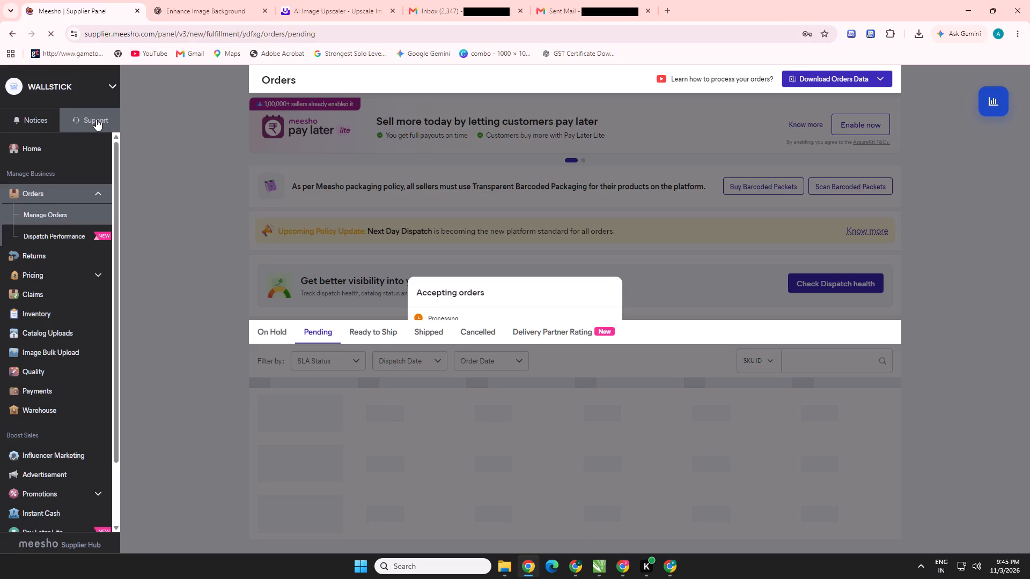
{"action": "key", "text": "ctrl+r"}
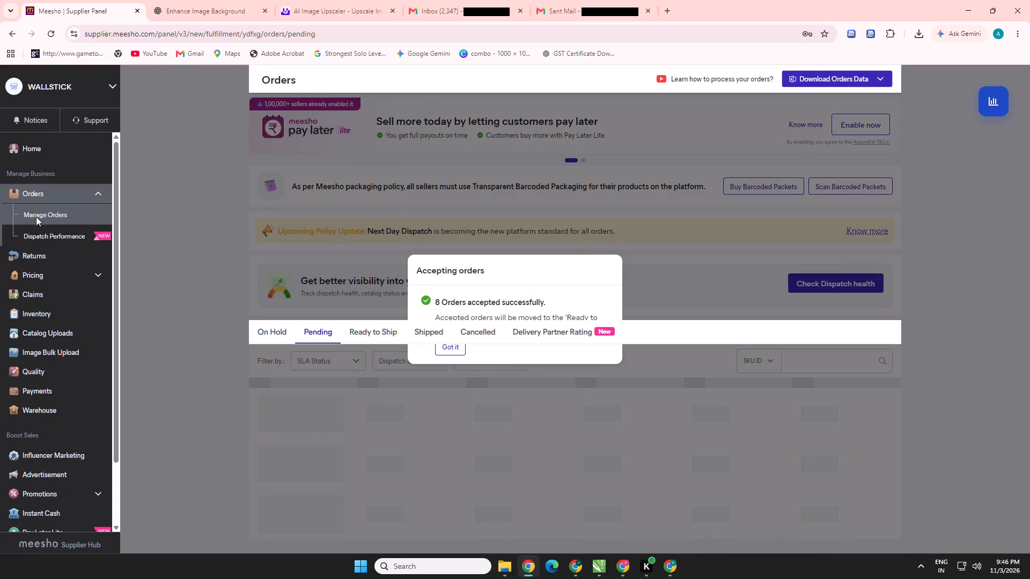
{"action": "left_click", "coordinate": [443, 351]}
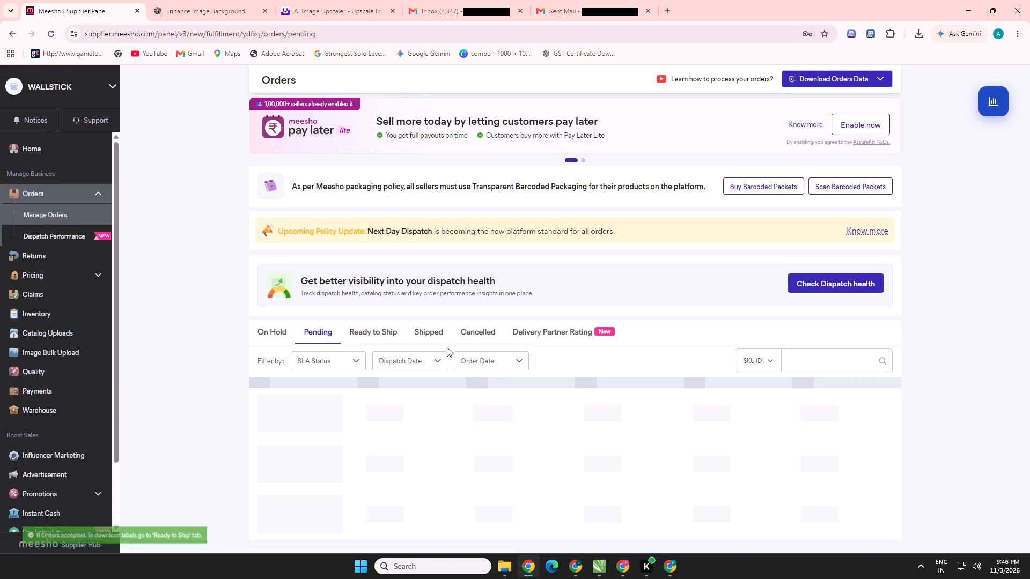
Review the remaining pending orders and their dispatch dates.
{"action": "scroll", "coordinate": [363, 359], "scroll_direction": "down", "scroll_amount": 2}
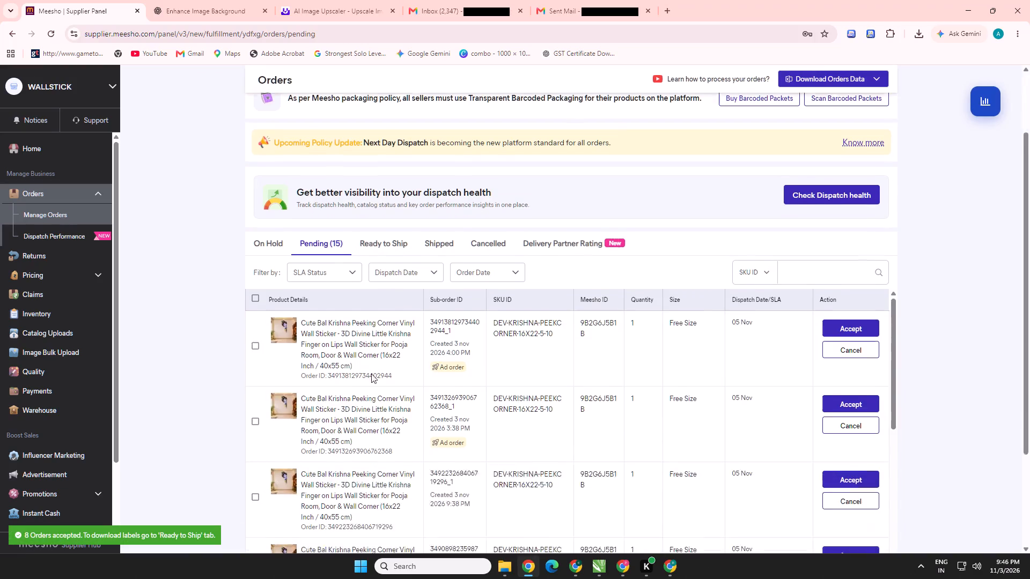
{"action": "scroll", "coordinate": [383, 368], "scroll_direction": "down", "scroll_amount": 20}
{"action": "scroll", "coordinate": [383, 368], "scroll_direction": "down", "scroll_amount": 4}
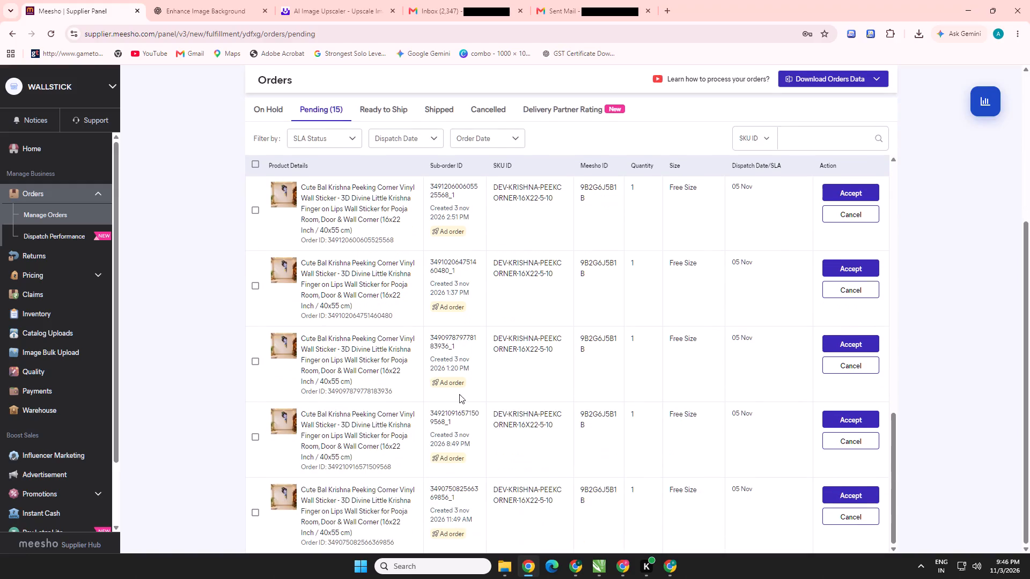
{"action": "scroll", "coordinate": [453, 391], "scroll_direction": "down", "scroll_amount": 2}
{"action": "scroll", "coordinate": [373, 478], "scroll_direction": "up", "scroll_amount": 1}
{"action": "scroll", "coordinate": [373, 478], "scroll_direction": "down", "scroll_amount": 2}
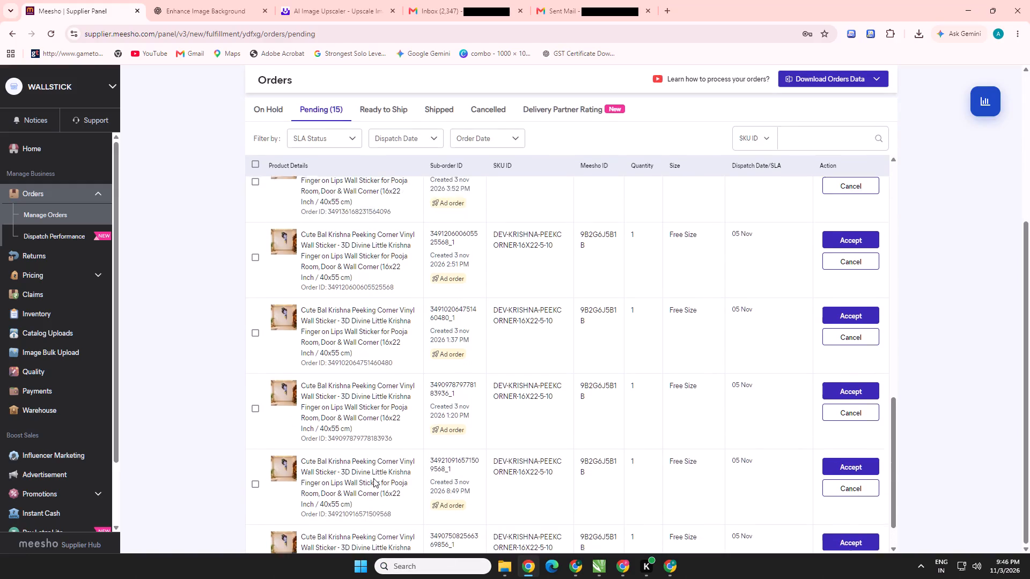
{"action": "scroll", "coordinate": [373, 478], "scroll_direction": "down", "scroll_amount": 6}
Review the Ready to Ship orders, checking their products, dispatch dates and label status.
{"action": "left_click", "coordinate": [371, 118]}
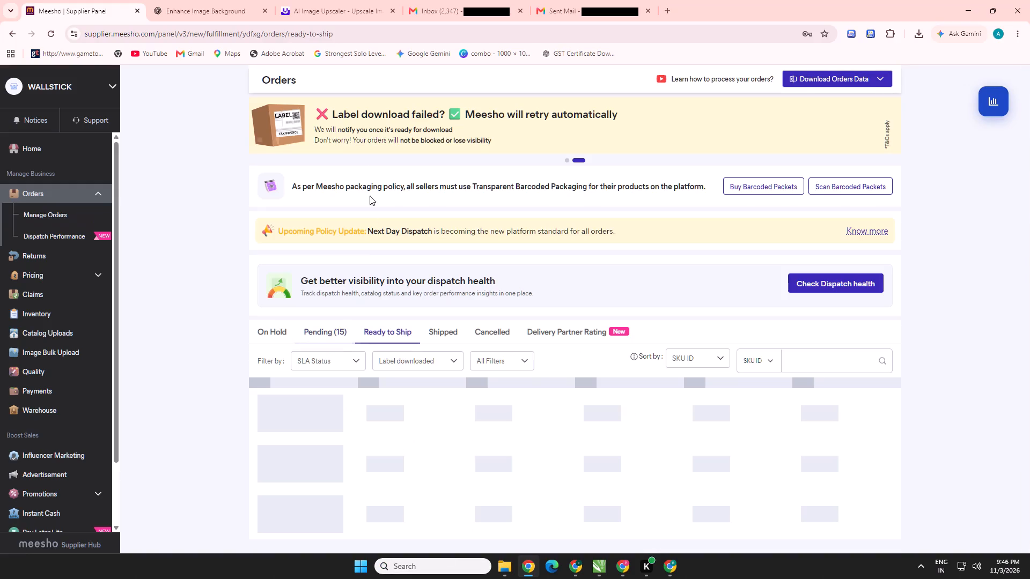
{"action": "scroll", "coordinate": [371, 313], "scroll_direction": "down", "scroll_amount": 2}
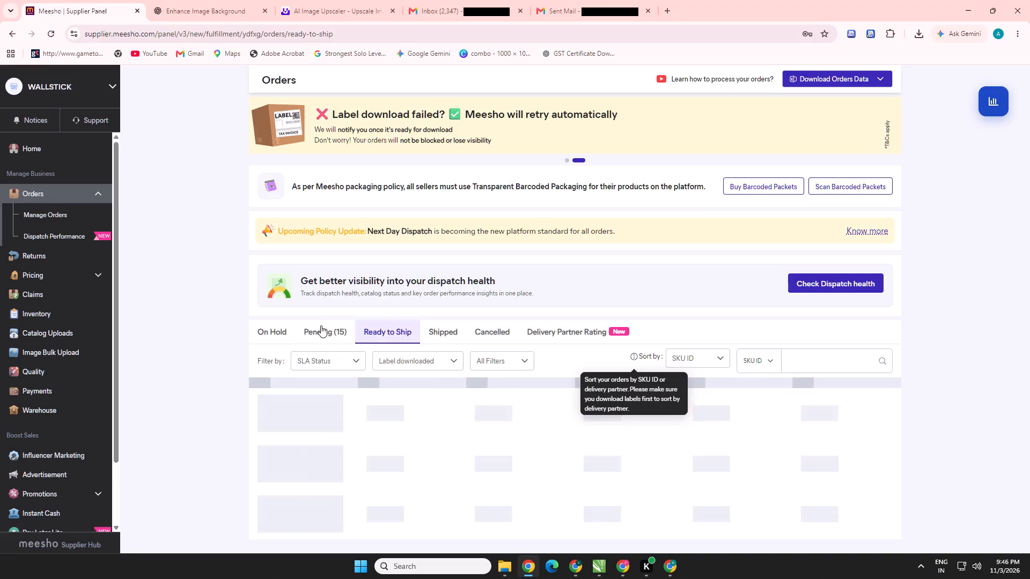
{"action": "scroll", "coordinate": [301, 308], "scroll_direction": "down", "scroll_amount": 1}
{"action": "scroll", "coordinate": [465, 320], "scroll_direction": "down", "scroll_amount": 10}
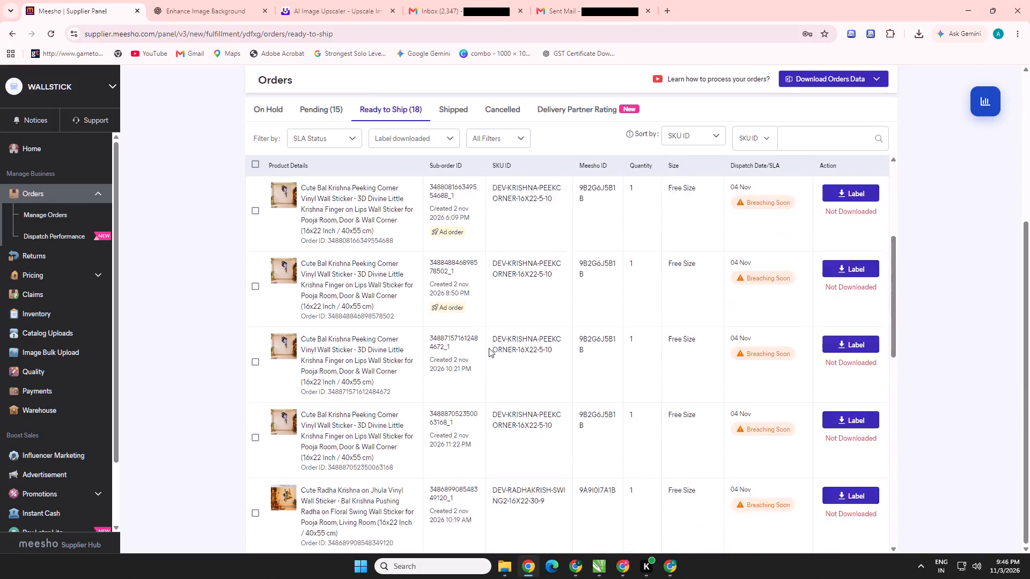
{"action": "scroll", "coordinate": [489, 348], "scroll_direction": "down", "scroll_amount": 5}
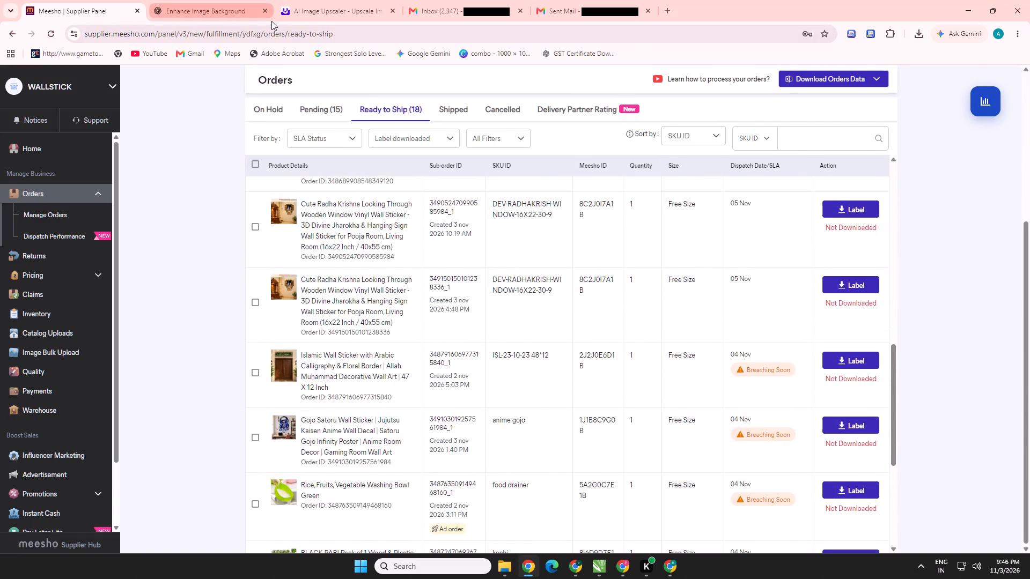
{"action": "scroll", "coordinate": [311, 300], "scroll_direction": "down", "scroll_amount": 3}
{"action": "scroll", "coordinate": [328, 318], "scroll_direction": "up", "scroll_amount": 3}
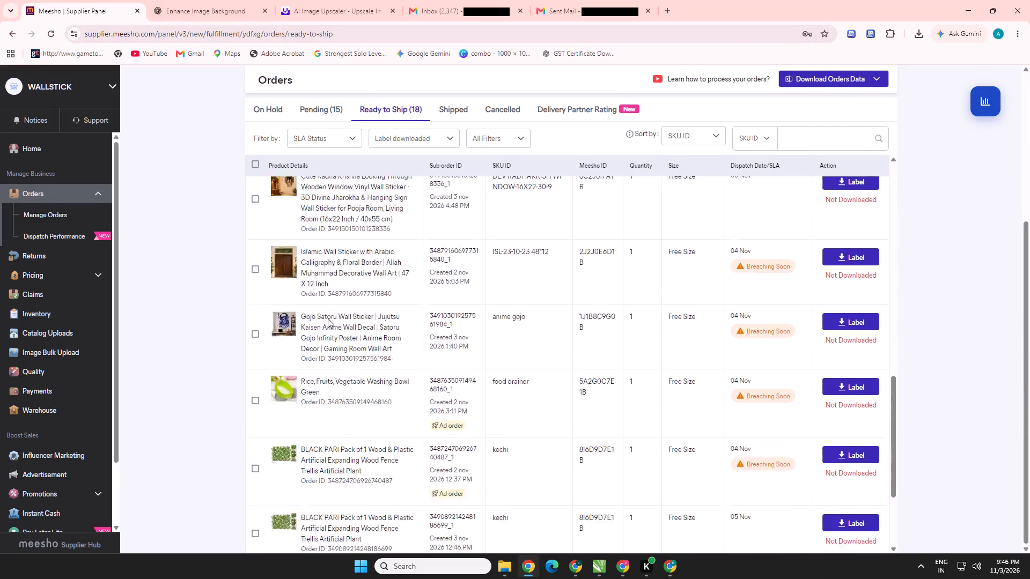
{"action": "scroll", "coordinate": [328, 318], "scroll_direction": "up", "scroll_amount": 11}
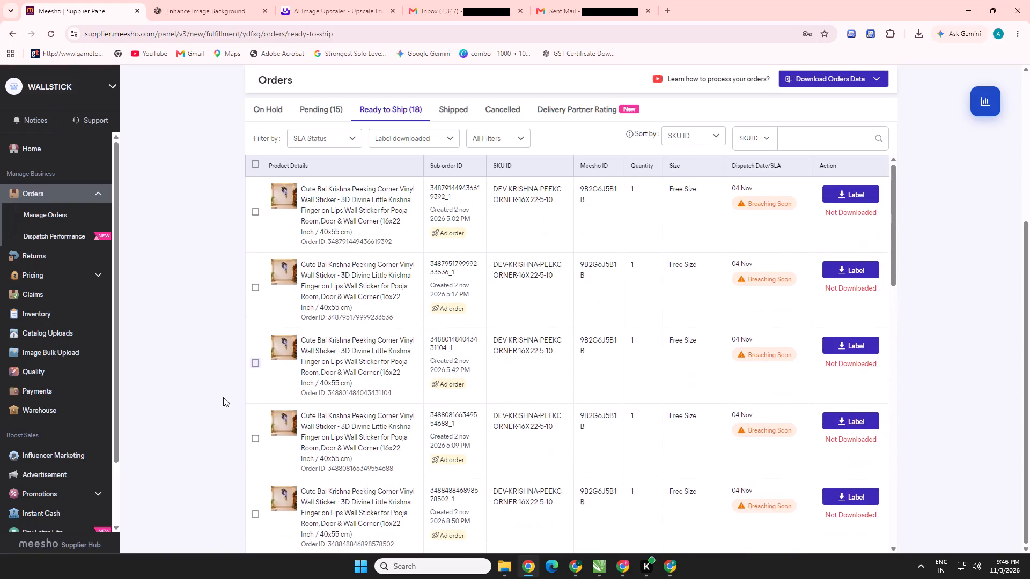
Open the advertisement overview of the WALLSTICK account.
{"action": "left_click", "coordinate": [26, 478]}
{"action": "scroll", "coordinate": [426, 327], "scroll_direction": "down", "scroll_amount": 4}
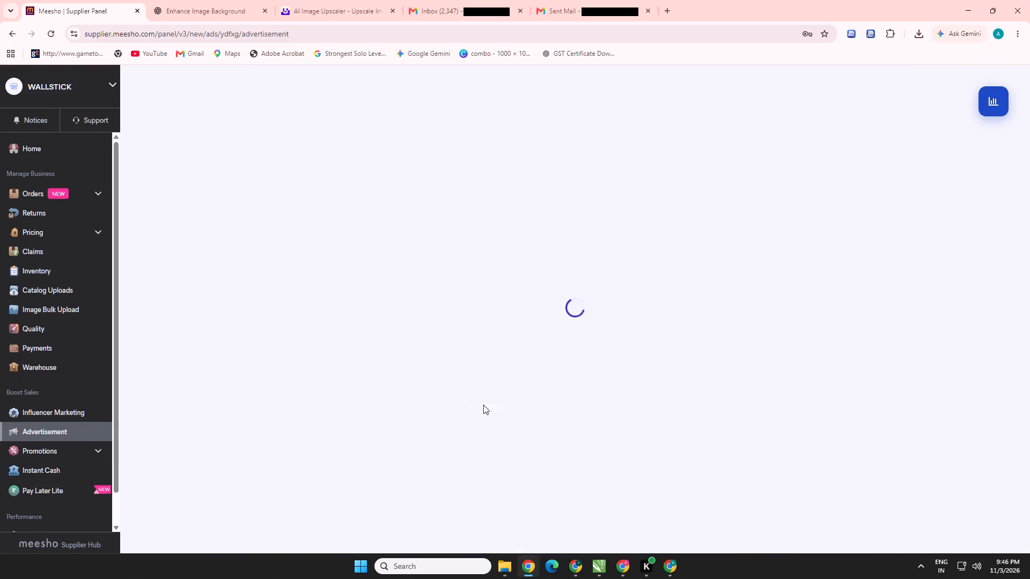
{"action": "scroll", "coordinate": [483, 405], "scroll_direction": "down", "scroll_amount": 2}
Switch to the Sahil Decals supplier account and open its Support page.
{"action": "left_click", "coordinate": [580, 566]}
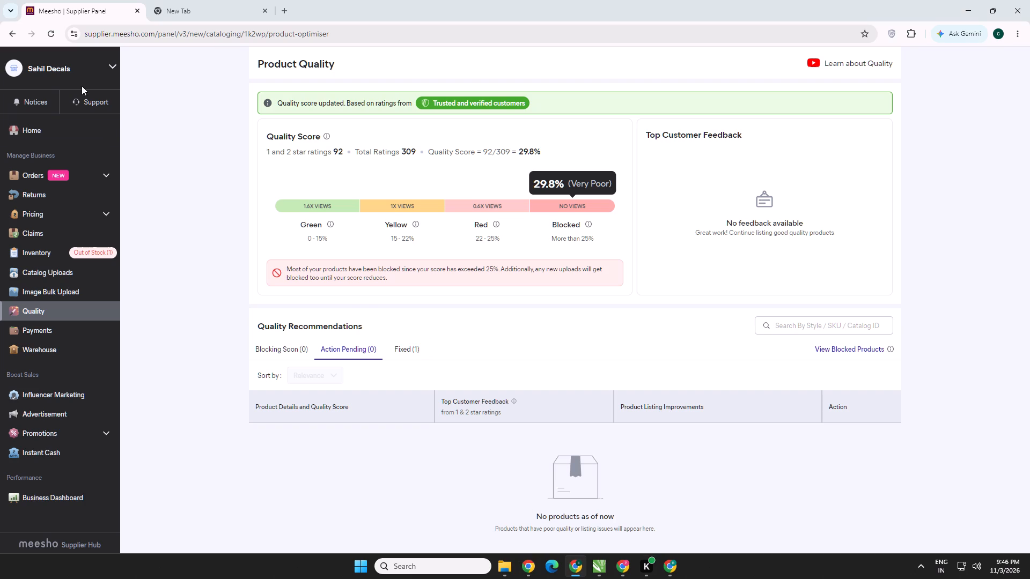
{"action": "left_click", "coordinate": [90, 108]}
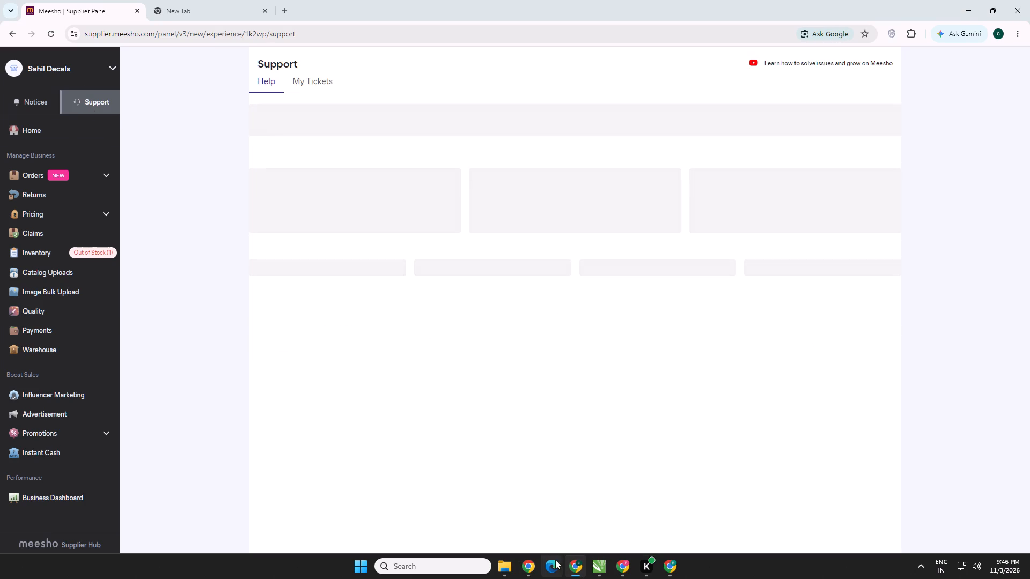
Return to the WALLSTICK account and examine the details of the live ad campaign dated 11/3/2026.
{"action": "left_click", "coordinate": [528, 573]}
{"action": "scroll", "coordinate": [476, 459], "scroll_direction": "down", "scroll_amount": 2}
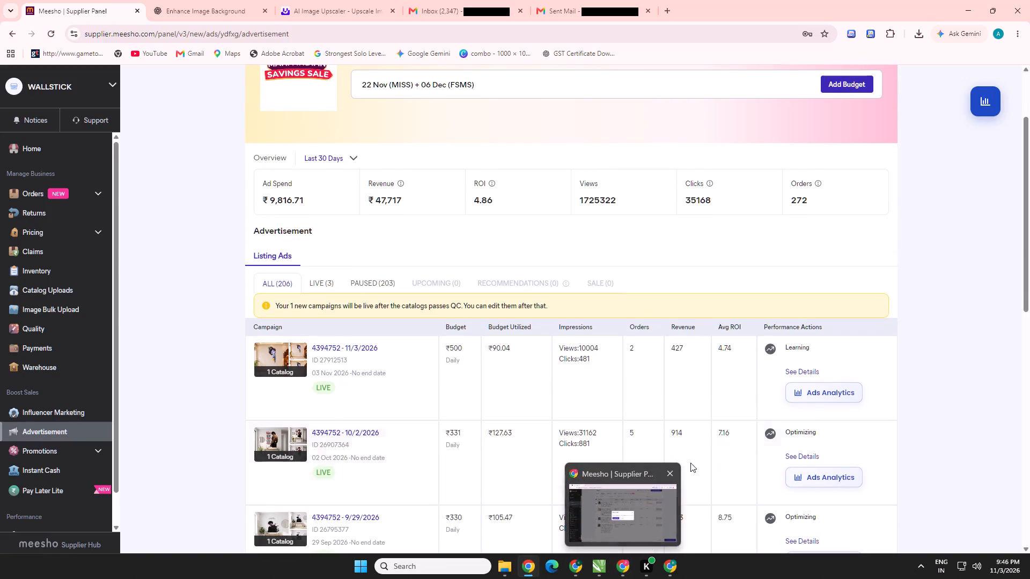
{"action": "left_click", "coordinate": [808, 372]}
{"action": "scroll", "coordinate": [676, 351], "scroll_direction": "down", "scroll_amount": 6}
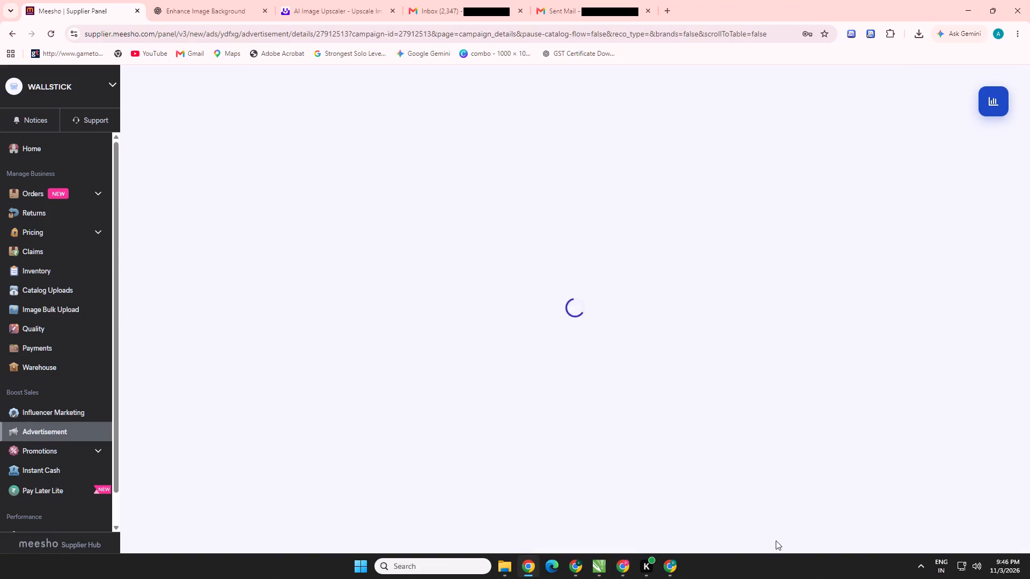
{"action": "scroll", "coordinate": [589, 388], "scroll_direction": "down", "scroll_amount": 3}
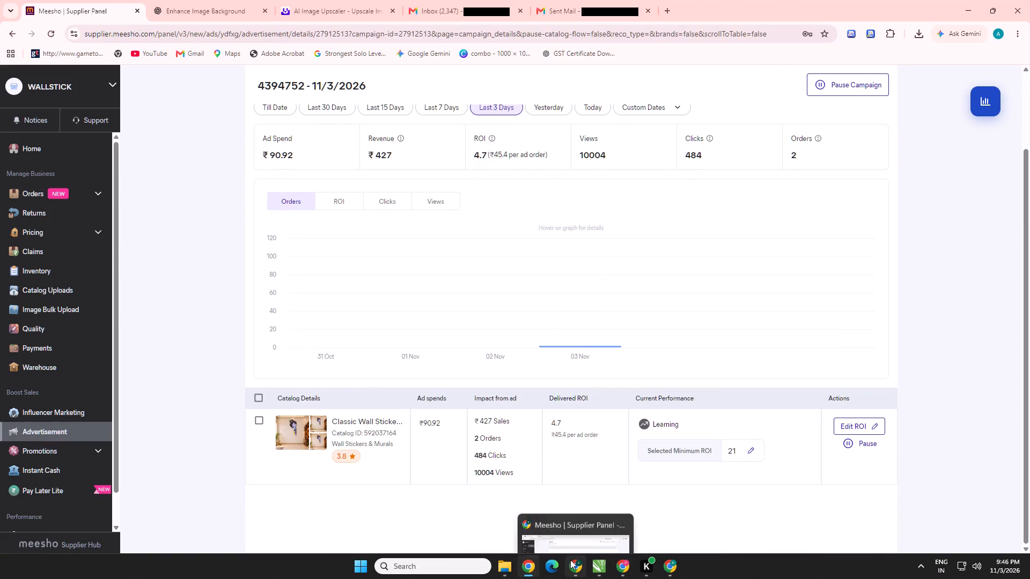
In the Sahil Decals account, read the latest reply and full description of the in-progress "Others" ticket from 2 Nov.
{"action": "left_click", "coordinate": [570, 560]}
{"action": "scroll", "coordinate": [452, 427], "scroll_direction": "up", "scroll_amount": 3}
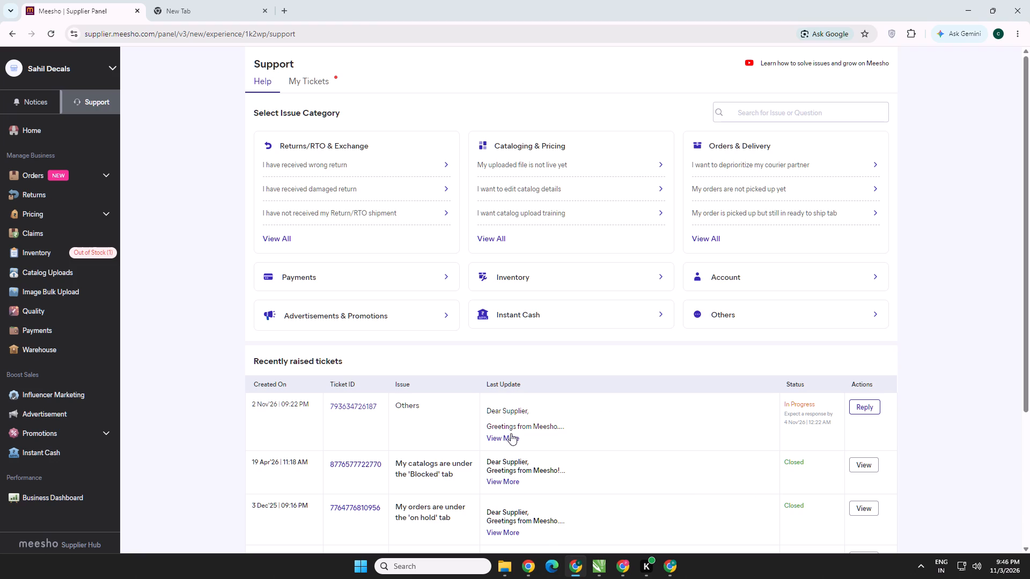
{"action": "left_click", "coordinate": [511, 433]}
{"action": "scroll", "coordinate": [532, 422], "scroll_direction": "down", "scroll_amount": 3}
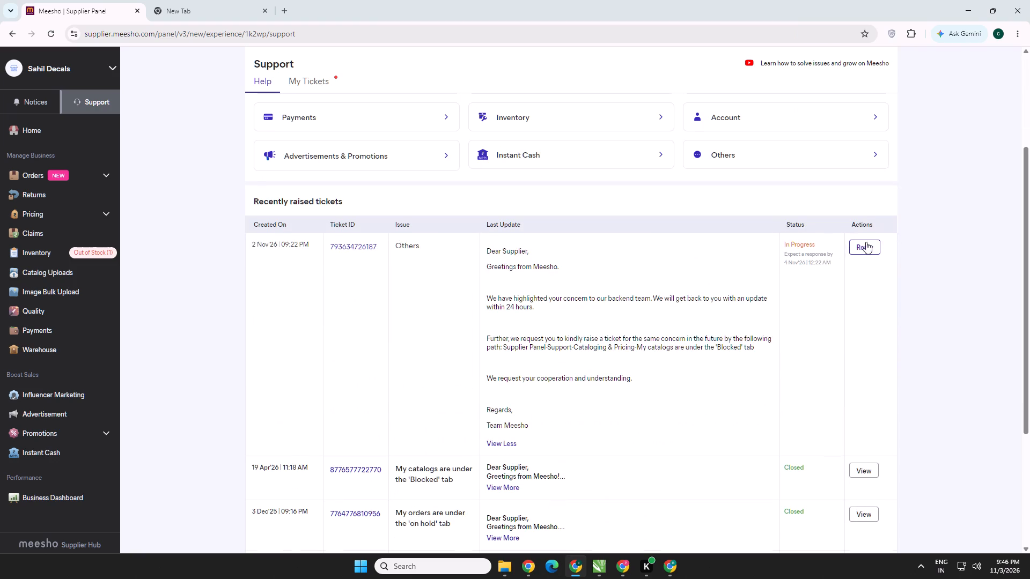
{"action": "left_click", "coordinate": [866, 242]}
{"action": "scroll", "coordinate": [724, 371], "scroll_direction": "down", "scroll_amount": 3}
{"action": "scroll", "coordinate": [321, 317], "scroll_direction": "down", "scroll_amount": 7}
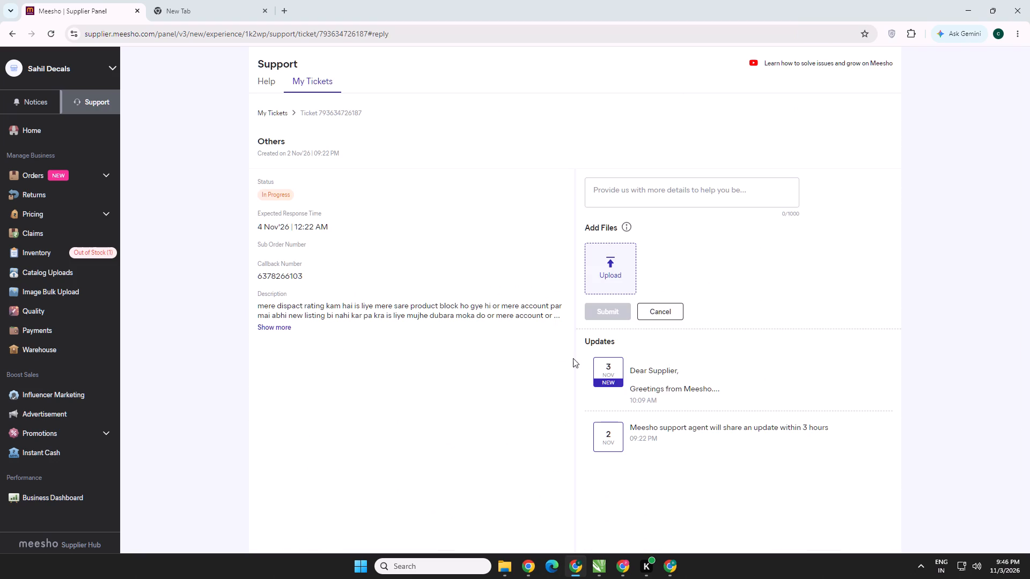
{"action": "left_click", "coordinate": [631, 392]}
{"action": "left_click", "coordinate": [268, 328]}
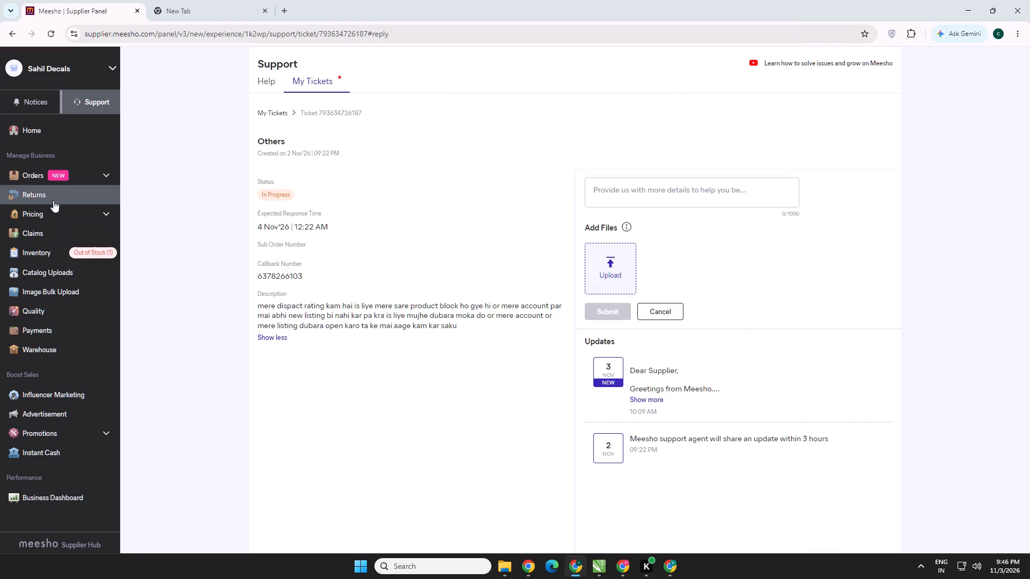
Check the Sahil Decals home page for its to-do list and business insights.
{"action": "left_click", "coordinate": [55, 129]}
{"action": "scroll", "coordinate": [448, 276], "scroll_direction": "down", "scroll_amount": 3}
{"action": "scroll", "coordinate": [376, 251], "scroll_direction": "up", "scroll_amount": 4}
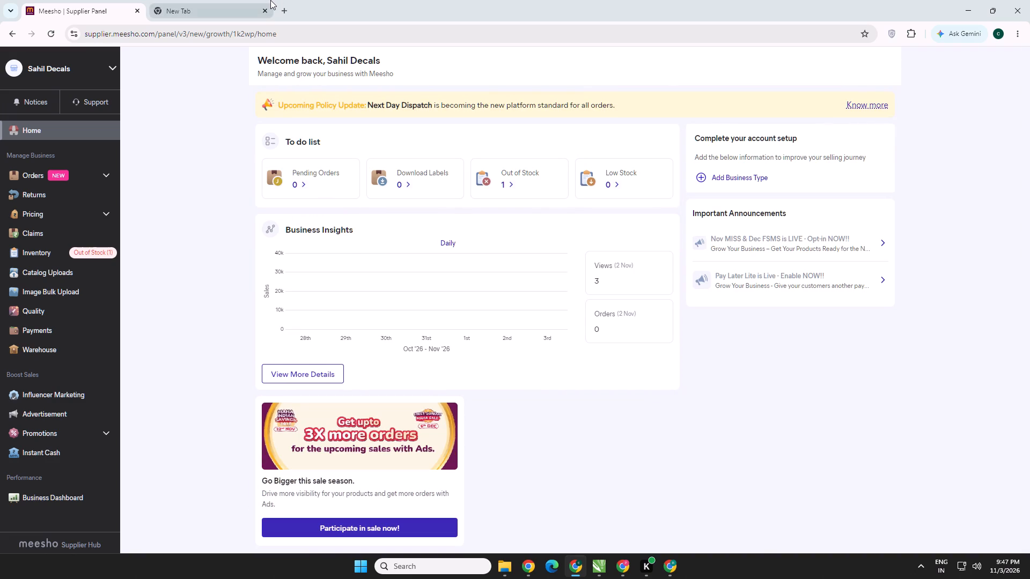
{"action": "scroll", "coordinate": [747, 387], "scroll_direction": "down", "scroll_amount": 2}
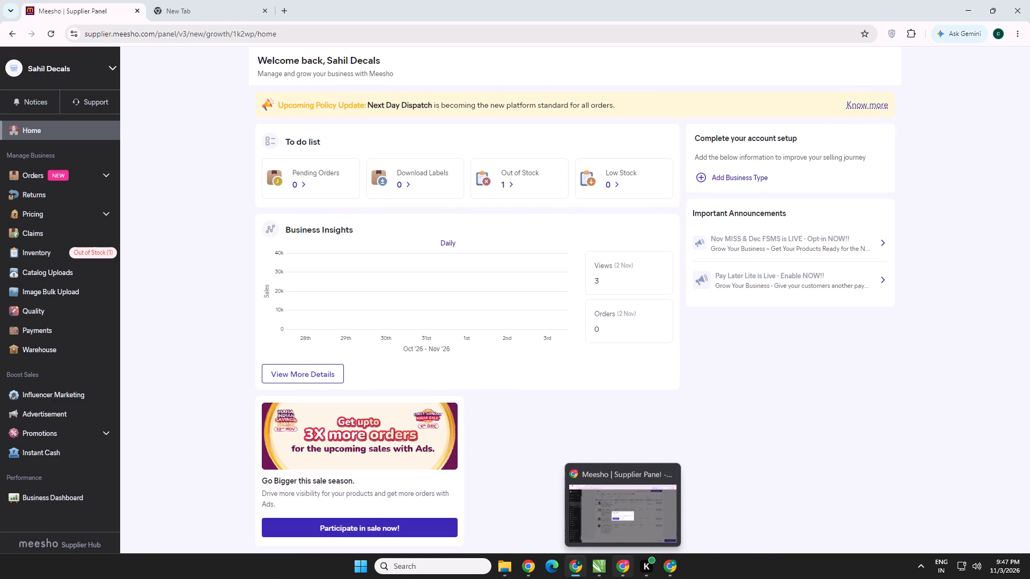
Switch to the PRINTORA0 account, dismiss the order acceptance message and reload its pending orders.
{"action": "left_click", "coordinate": [622, 573]}
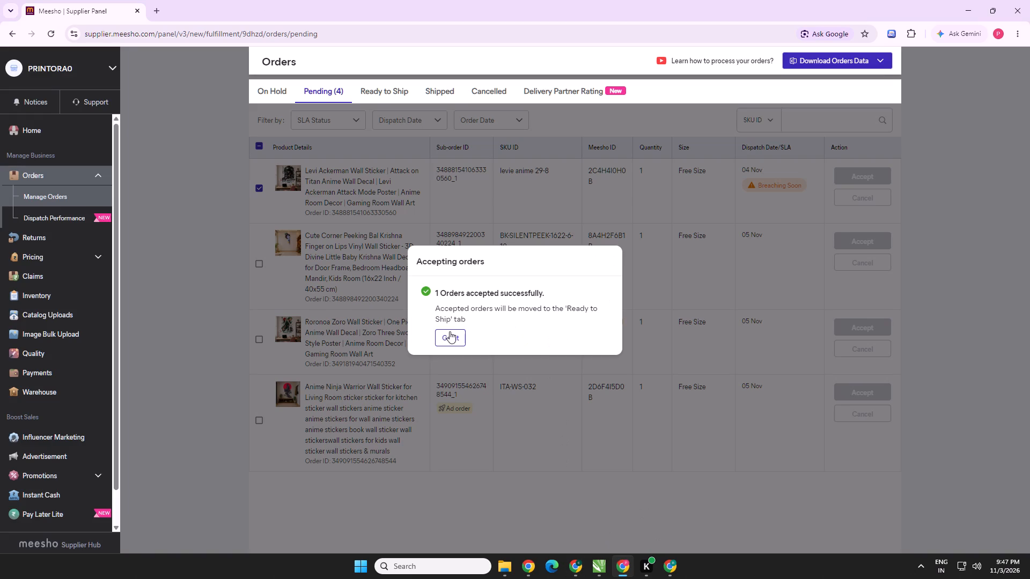
{"action": "left_click", "coordinate": [450, 331]}
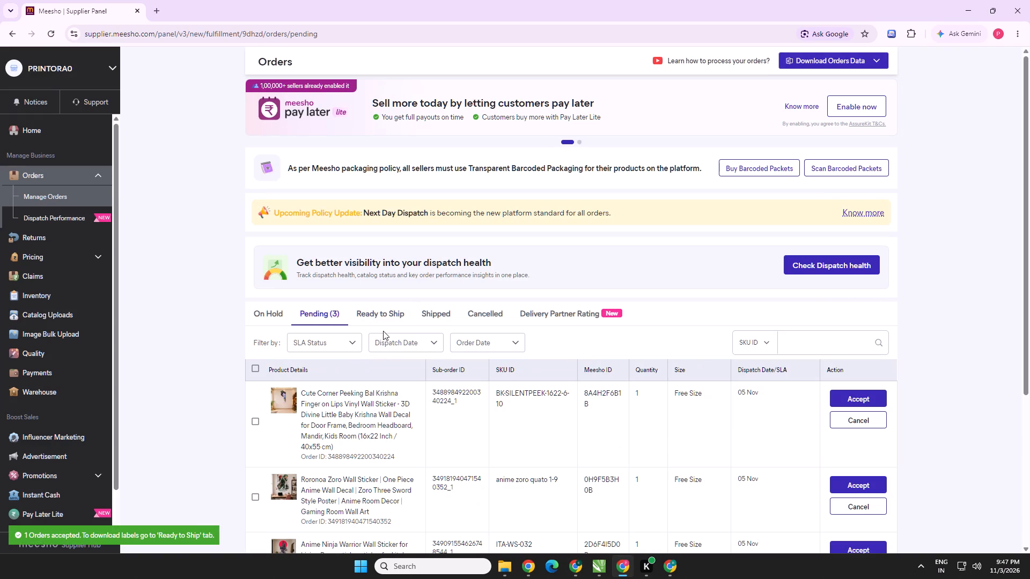
{"action": "key", "text": "ctrl+r"}
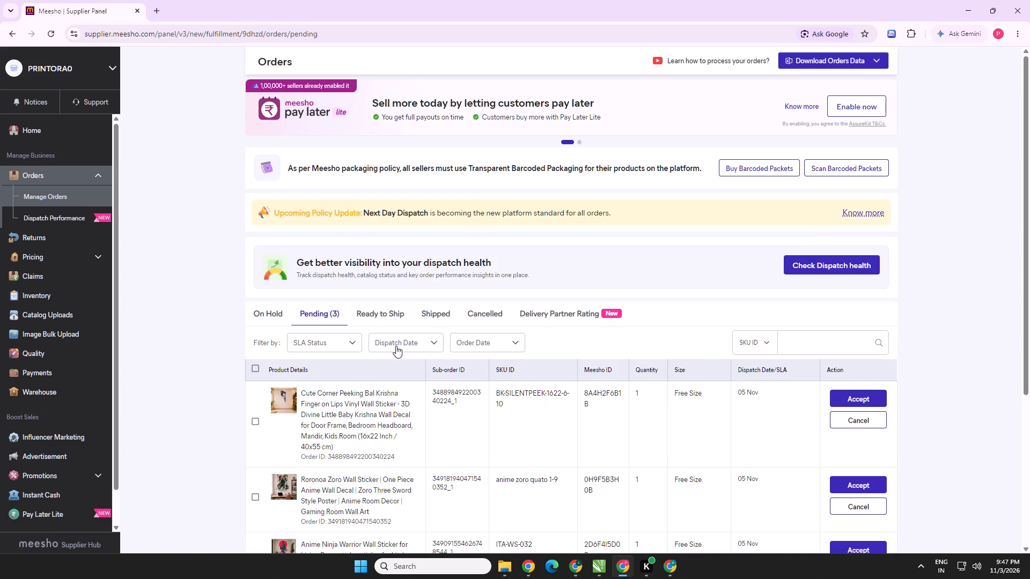
{"action": "key", "text": "ctrl+r"}
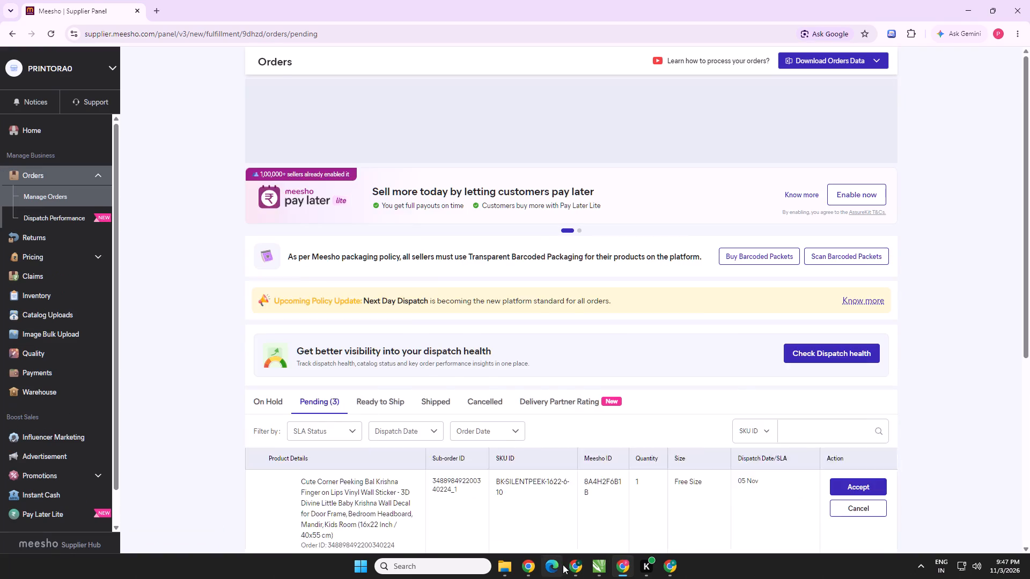
Return to Sahil Decals Support and expand the latest update of the in-progress "Others" ticket.
{"action": "left_click", "coordinate": [569, 567]}
{"action": "left_click", "coordinate": [70, 135]}
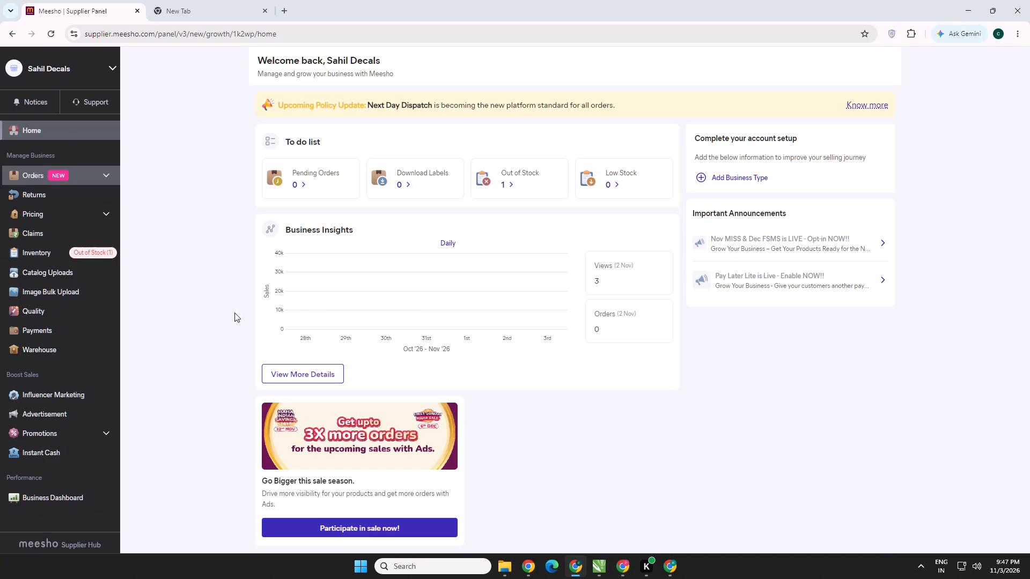
{"action": "left_click", "coordinate": [113, 106]}
{"action": "scroll", "coordinate": [483, 277], "scroll_direction": "down", "scroll_amount": 3}
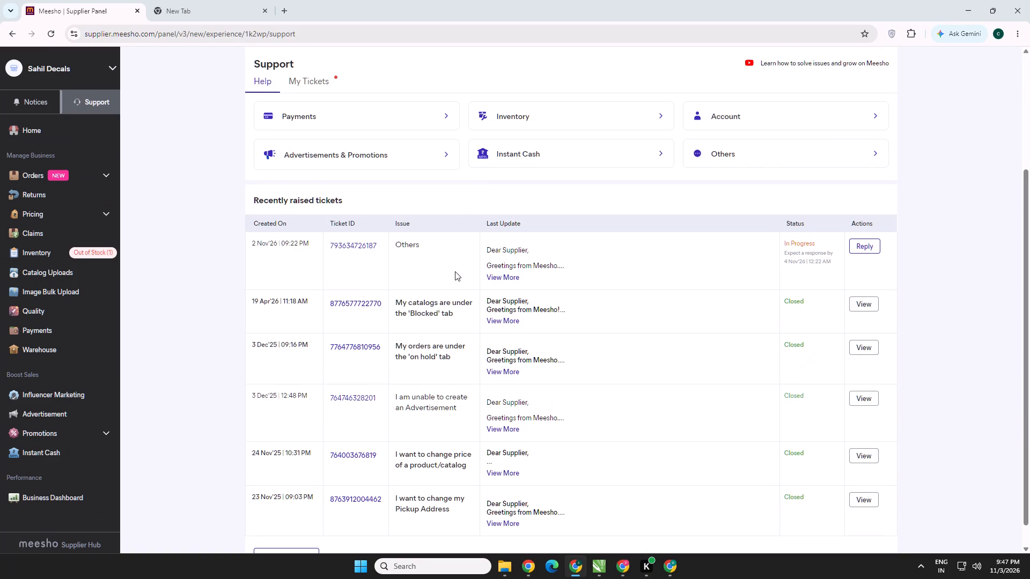
{"action": "left_click", "coordinate": [490, 274]}
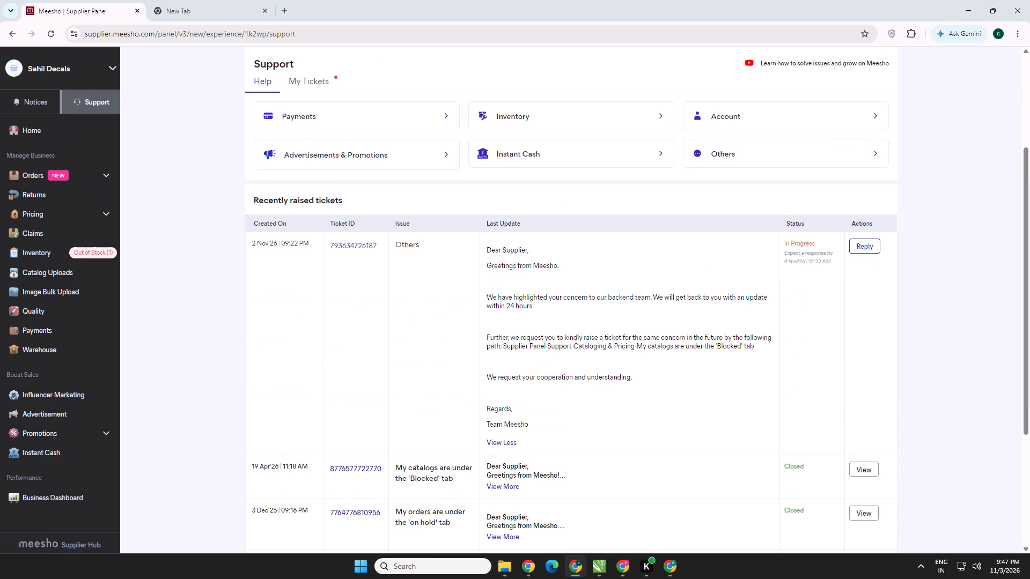
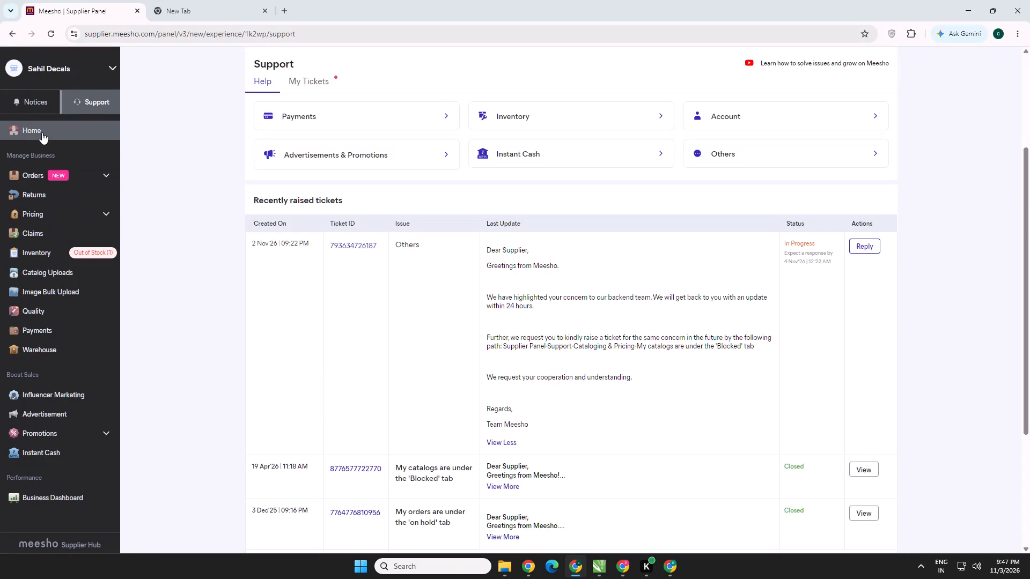
Go back to the Sahil Decals home page to check its to-do list.
{"action": "left_click", "coordinate": [42, 132]}
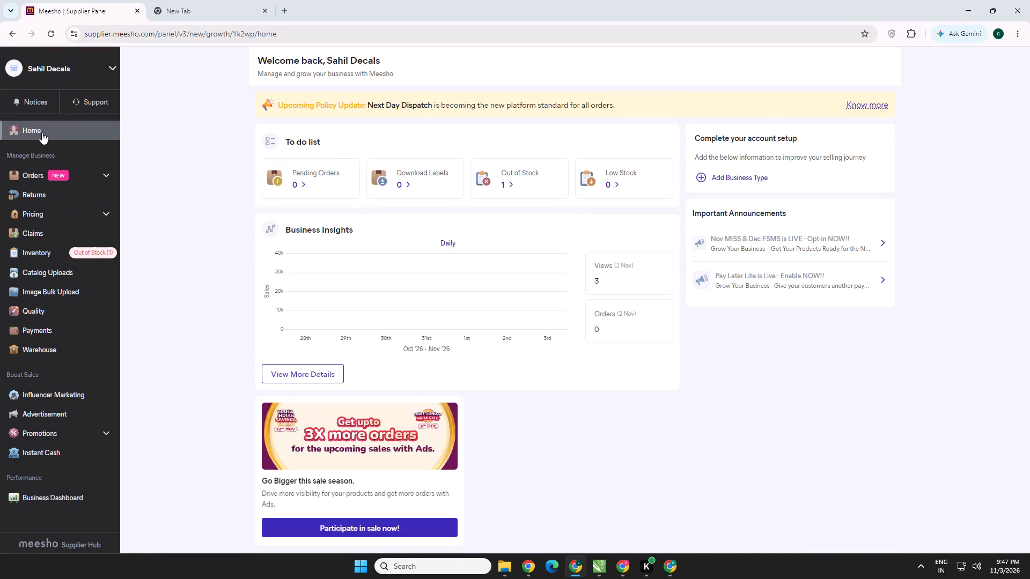
Switch to the WALLSTICK account and review its home page, from the to-do list through dispatch performance and seller insights.
{"action": "left_click", "coordinate": [525, 566]}
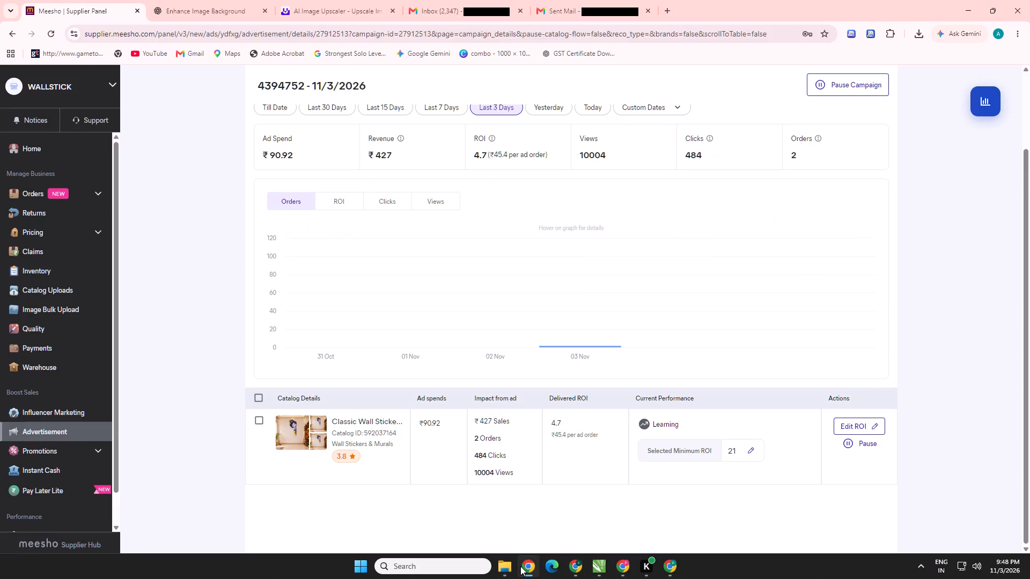
{"action": "left_click", "coordinate": [21, 159]}
{"action": "left_click", "coordinate": [31, 151]}
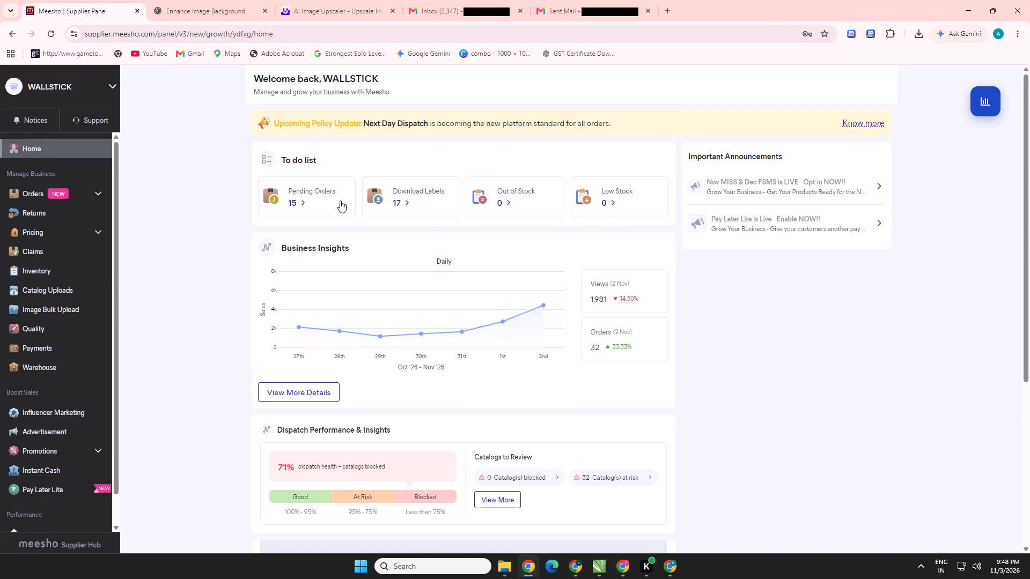
{"action": "scroll", "coordinate": [339, 201], "scroll_direction": "down", "scroll_amount": 2}
{"action": "scroll", "coordinate": [521, 354], "scroll_direction": "down", "scroll_amount": 2}
{"action": "scroll", "coordinate": [627, 535], "scroll_direction": "down", "scroll_amount": 4}
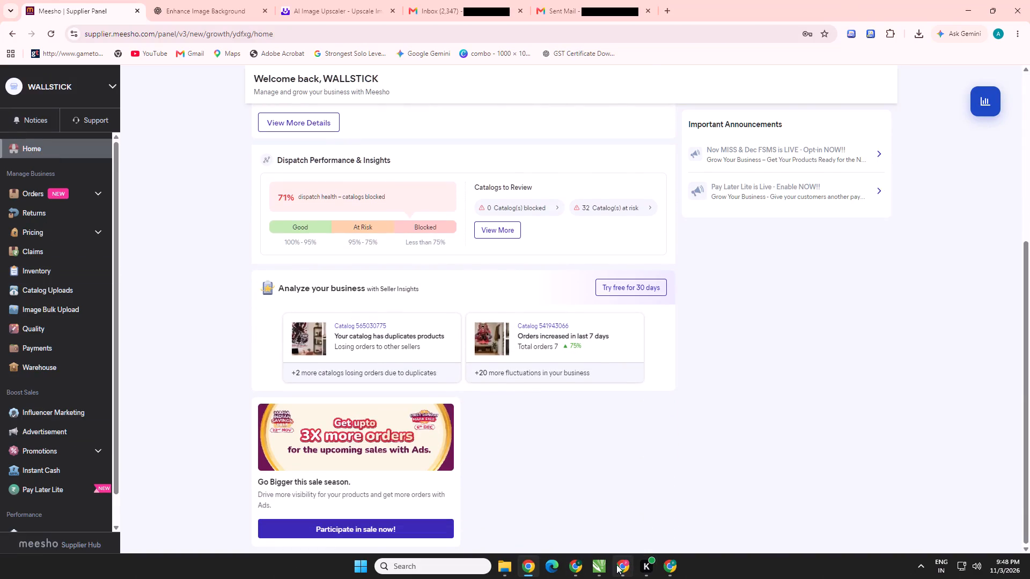
Switch to the PRINTORA0 account, open its home page, dismiss the sale opt-in pop-up and review the business and dispatch insights.
{"action": "left_click", "coordinate": [616, 565]}
{"action": "scroll", "coordinate": [456, 451], "scroll_direction": "down", "scroll_amount": 6}
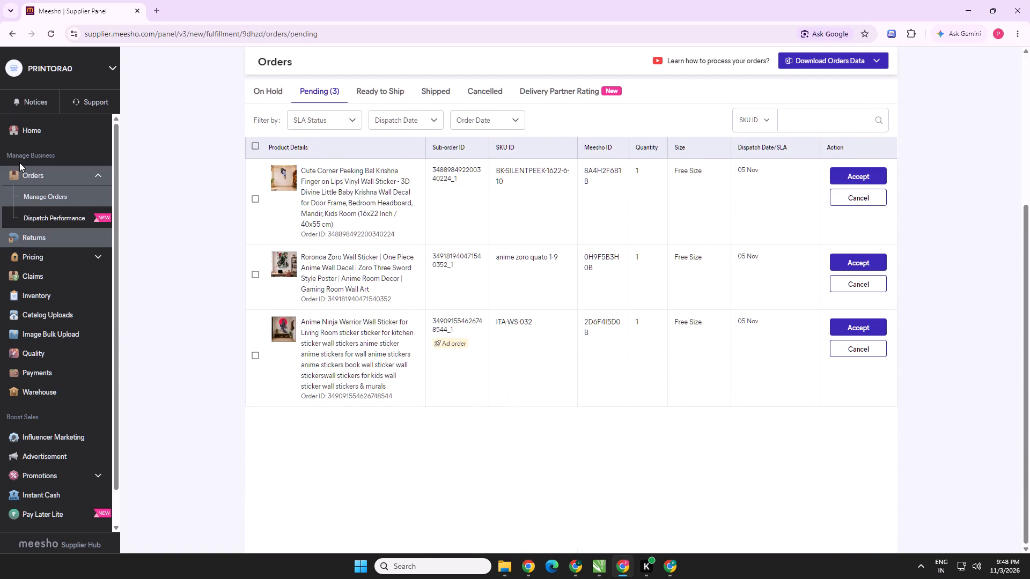
{"action": "left_click", "coordinate": [27, 140]}
{"action": "left_click", "coordinate": [32, 132]}
{"action": "scroll", "coordinate": [411, 329], "scroll_direction": "down", "scroll_amount": 1}
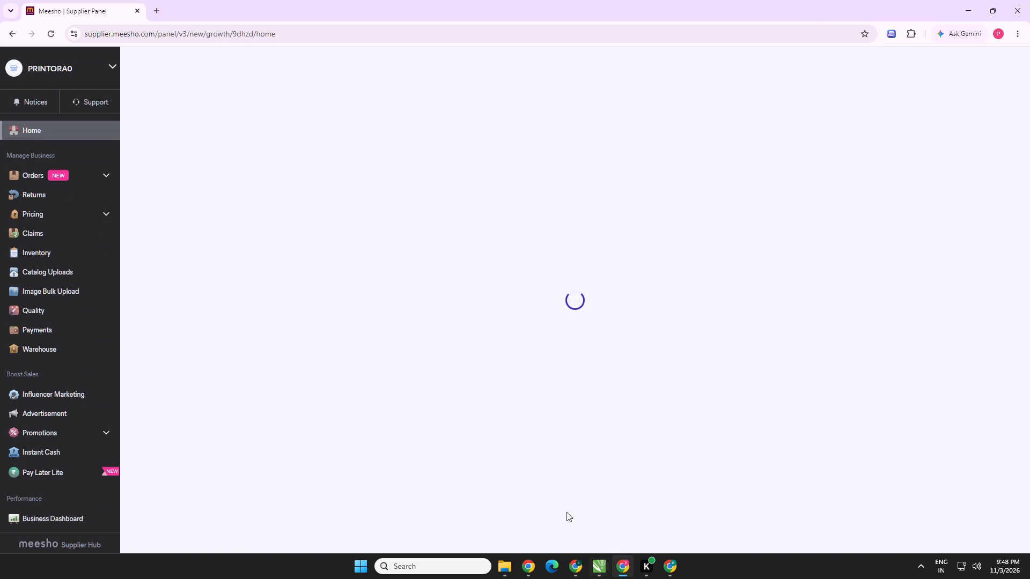
{"action": "scroll", "coordinate": [551, 487], "scroll_direction": "down", "scroll_amount": 1}
{"action": "scroll", "coordinate": [469, 396], "scroll_direction": "down", "scroll_amount": 2}
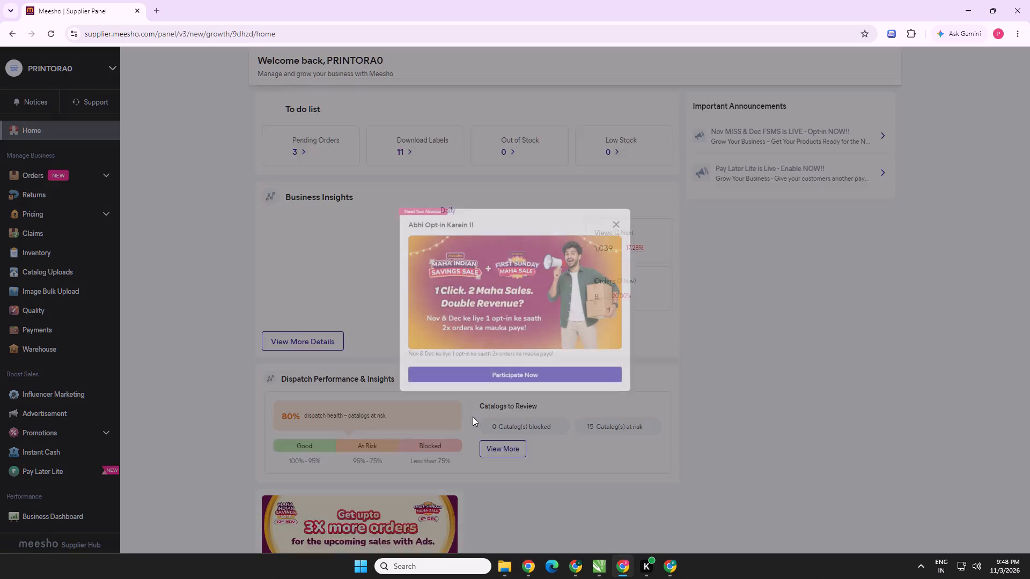
{"action": "scroll", "coordinate": [475, 420], "scroll_direction": "up", "scroll_amount": 1}
{"action": "left_click", "coordinate": [640, 210]}
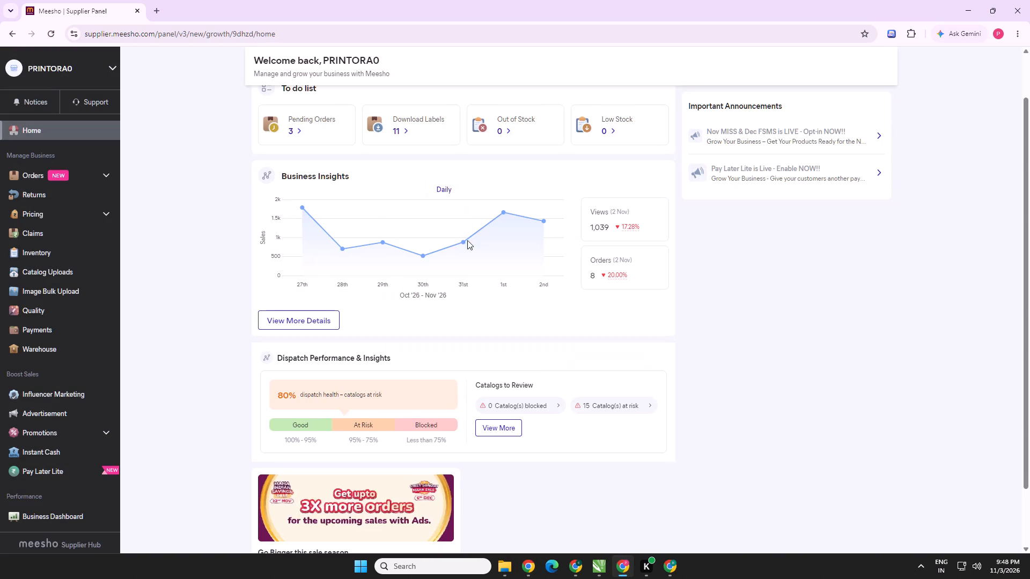
{"action": "scroll", "coordinate": [459, 244], "scroll_direction": "up", "scroll_amount": 2}
Open PRINTORA0's pending orders from the to-do list and look through them.
{"action": "left_click", "coordinate": [304, 169]}
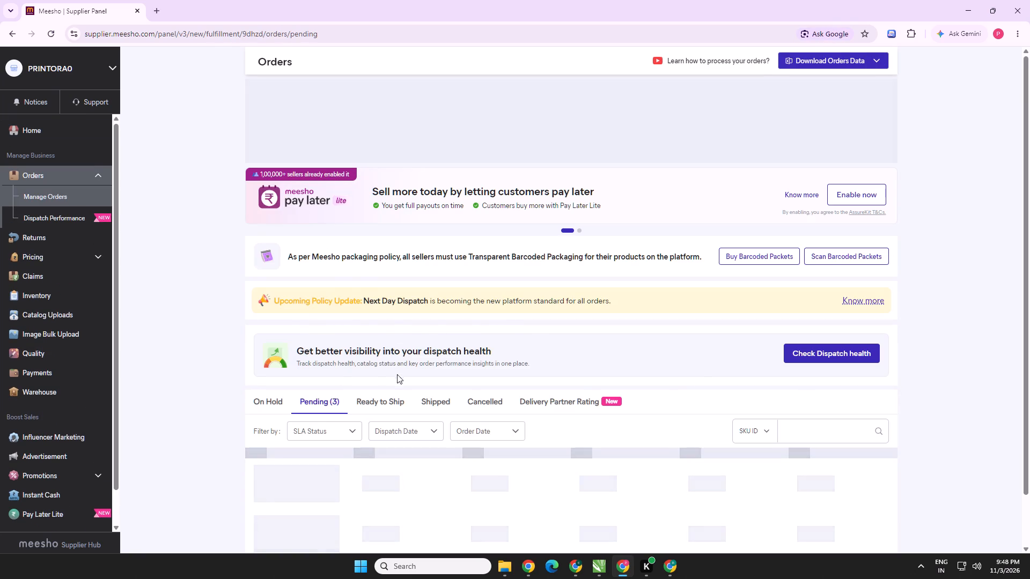
{"action": "scroll", "coordinate": [397, 373], "scroll_direction": "down", "scroll_amount": 4}
{"action": "scroll", "coordinate": [292, 324], "scroll_direction": "down", "scroll_amount": 3}
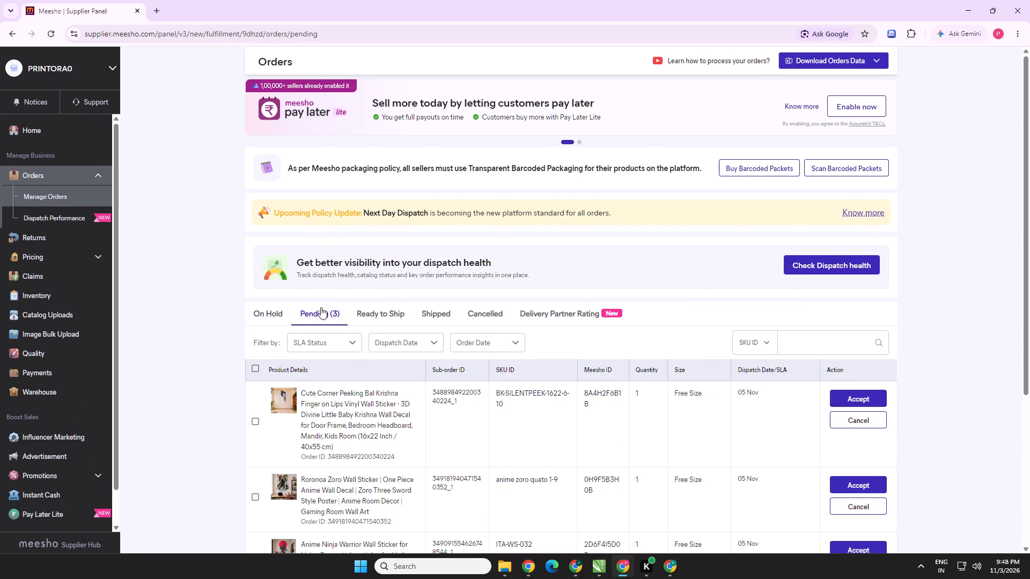
{"action": "scroll", "coordinate": [315, 352], "scroll_direction": "down", "scroll_amount": 5}
Return to the WALLSTICK account and open its Support page.
{"action": "left_click", "coordinate": [569, 562]}
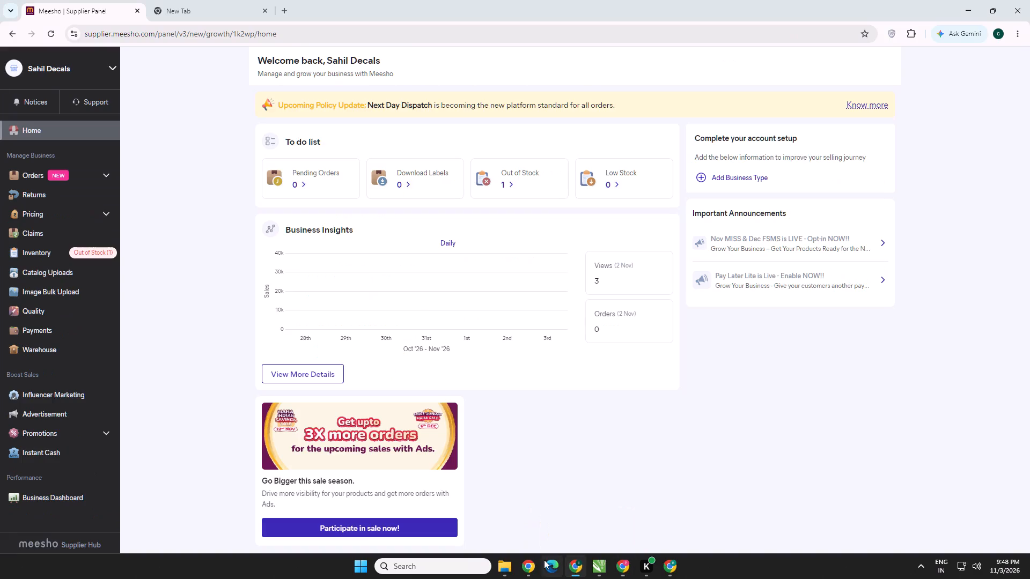
{"action": "left_click", "coordinate": [532, 562]}
{"action": "scroll", "coordinate": [50, 156], "scroll_direction": "up", "scroll_amount": 2}
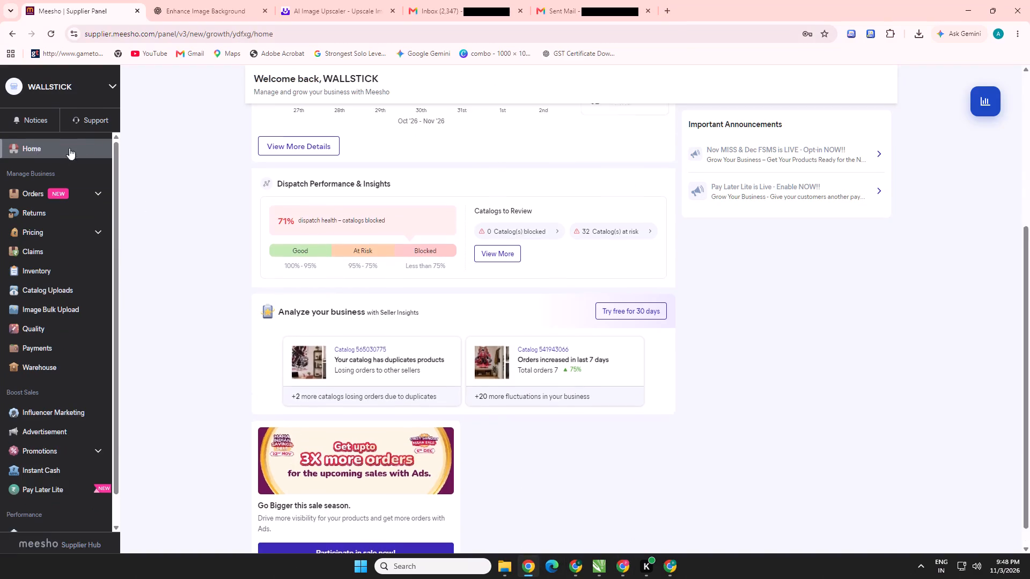
{"action": "left_click", "coordinate": [95, 122]}
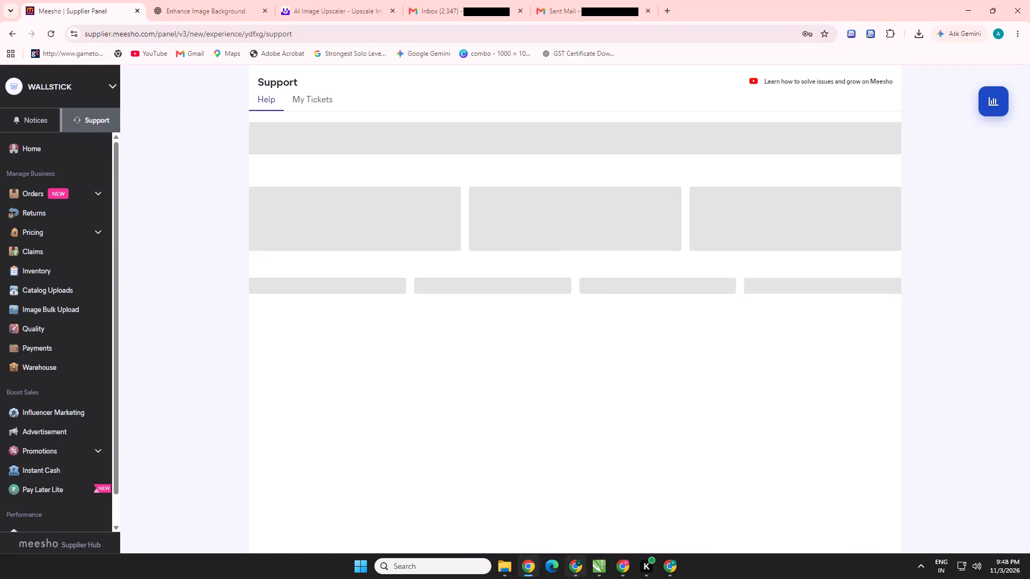
Switch to the Sahil Decals account and open its Support page.
{"action": "left_click", "coordinate": [572, 578]}
{"action": "scroll", "coordinate": [334, 314], "scroll_direction": "up", "scroll_amount": 1}
{"action": "left_click", "coordinate": [99, 107]}
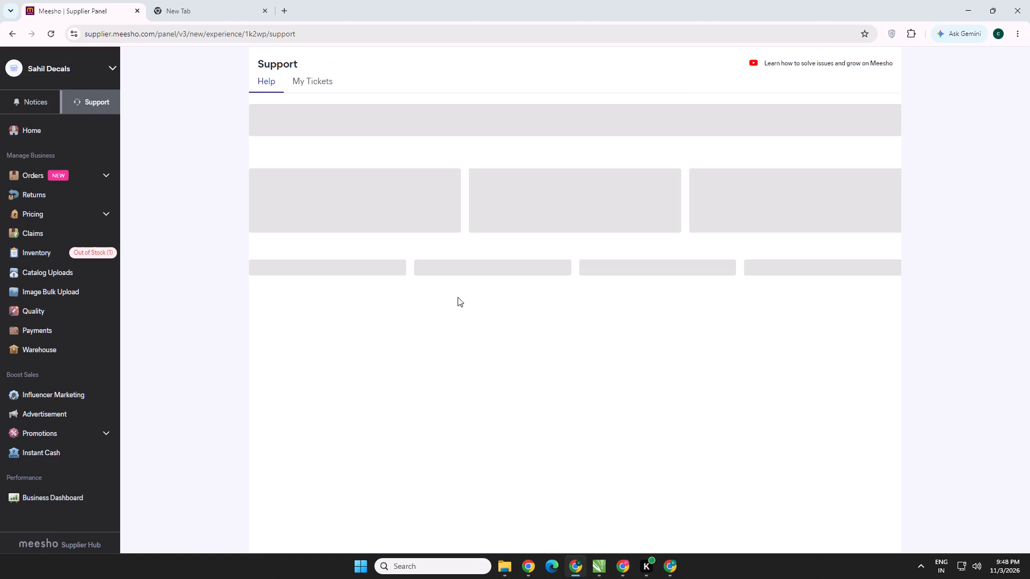
{"action": "scroll", "coordinate": [871, 331], "scroll_direction": "down", "scroll_amount": 1}
In the printora1 account, open the pending GSTIN verification and request the OTP for it.
{"action": "left_click", "coordinate": [624, 560]}
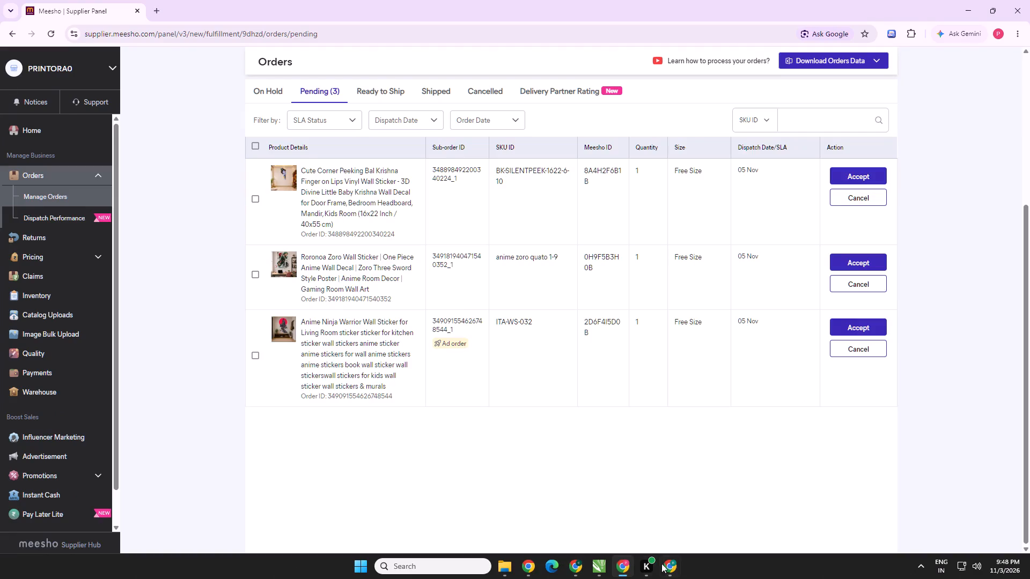
{"action": "left_click", "coordinate": [666, 568]}
{"action": "scroll", "coordinate": [384, 391], "scroll_direction": "up", "scroll_amount": 2}
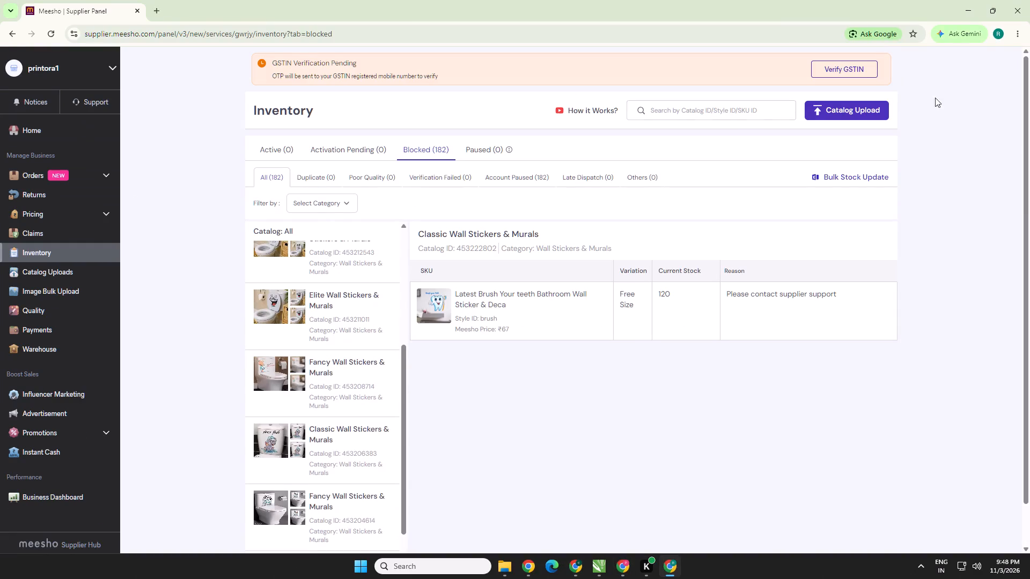
{"action": "left_click", "coordinate": [829, 60]}
{"action": "left_click", "coordinate": [833, 70]}
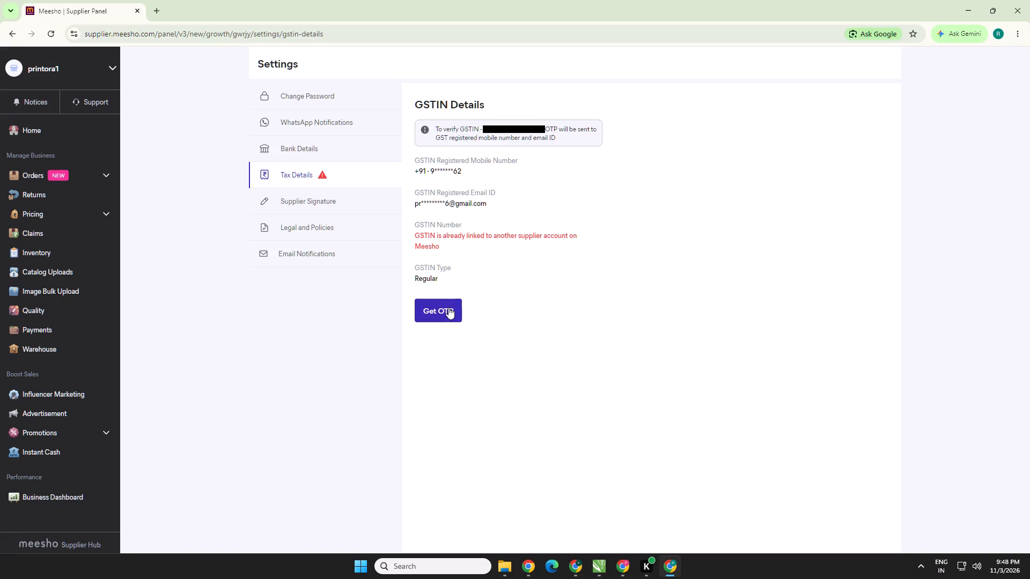
{"action": "left_click", "coordinate": [448, 307]}
{"action": "left_click", "coordinate": [455, 312]}
{"action": "scroll", "coordinate": [504, 314], "scroll_direction": "up", "scroll_amount": 1}
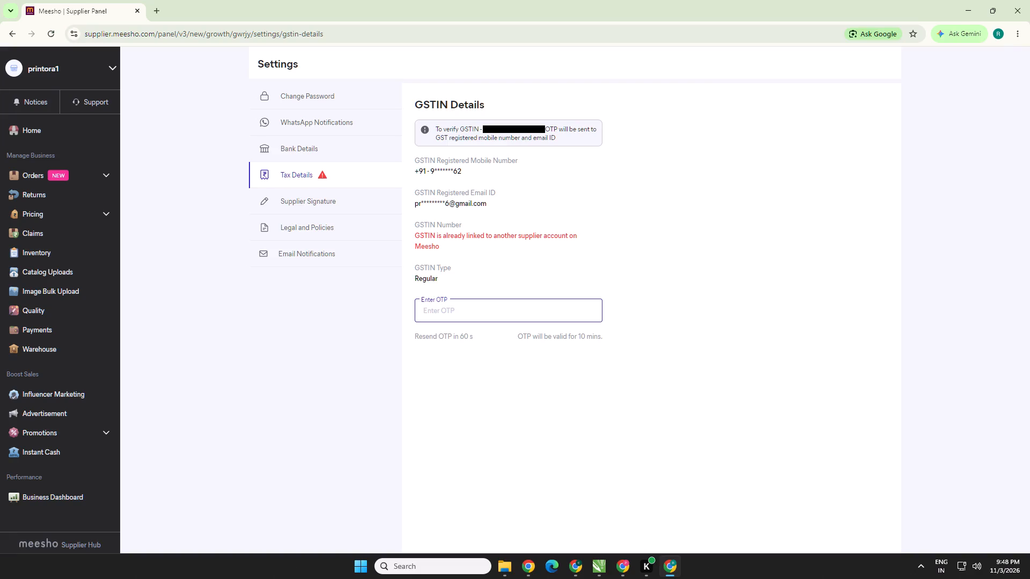
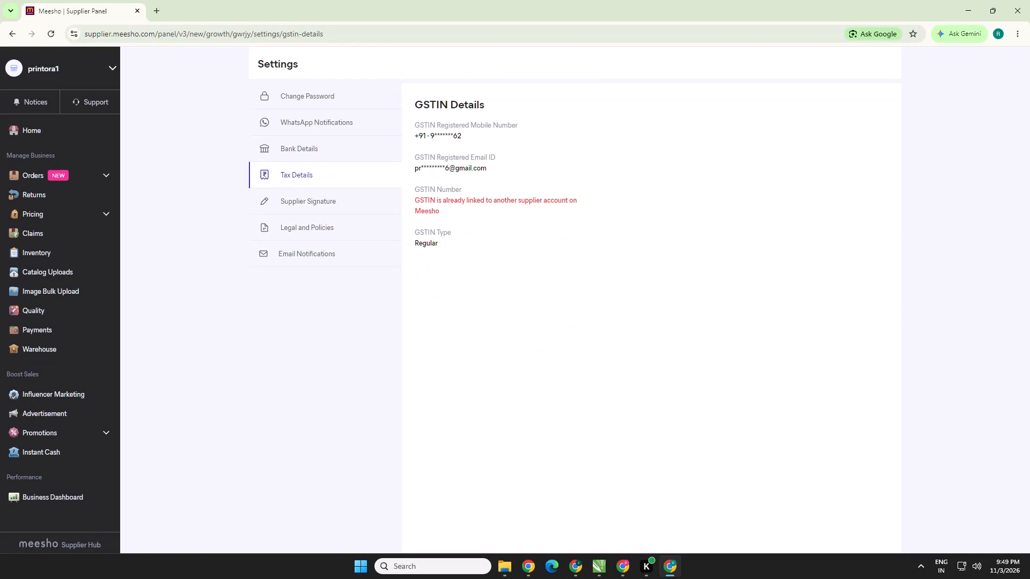
Submit the OTP for printora1's GSTIN verification and reload the GSTIN details page.
{"action": "key", "text": "Return"}
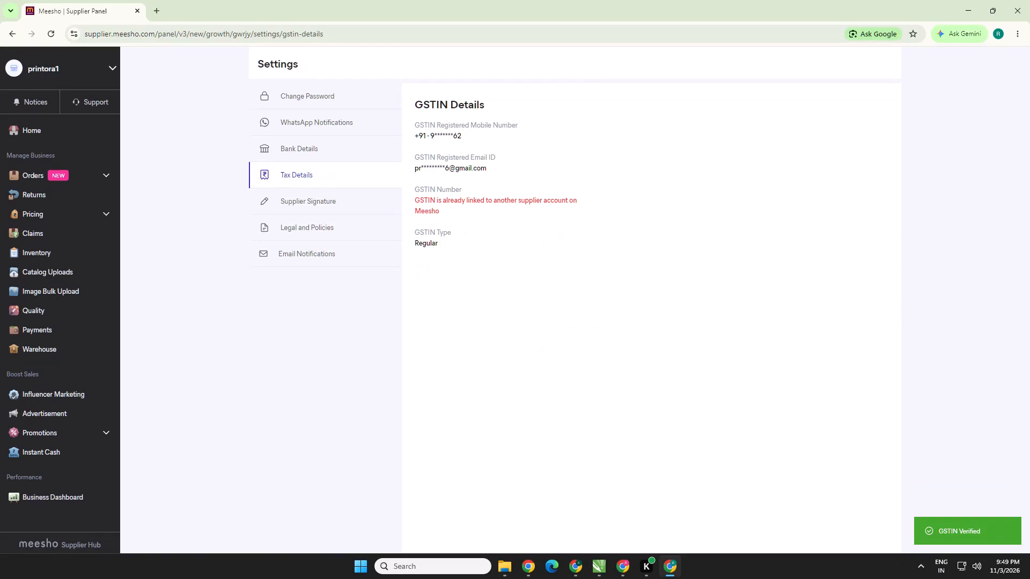
{"action": "key", "text": "ctrl+r"}
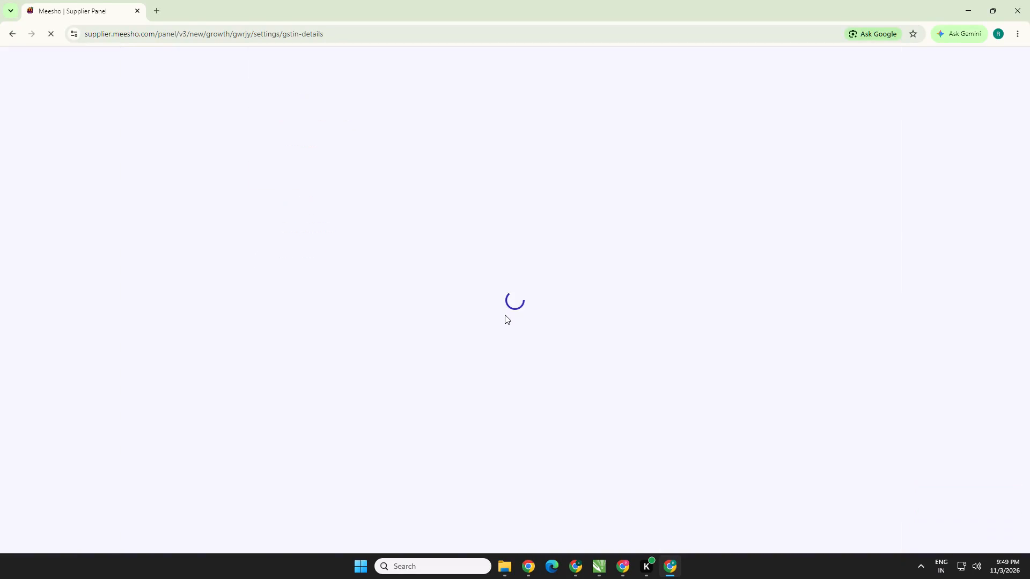
{"action": "key", "text": "ctrl+r"}
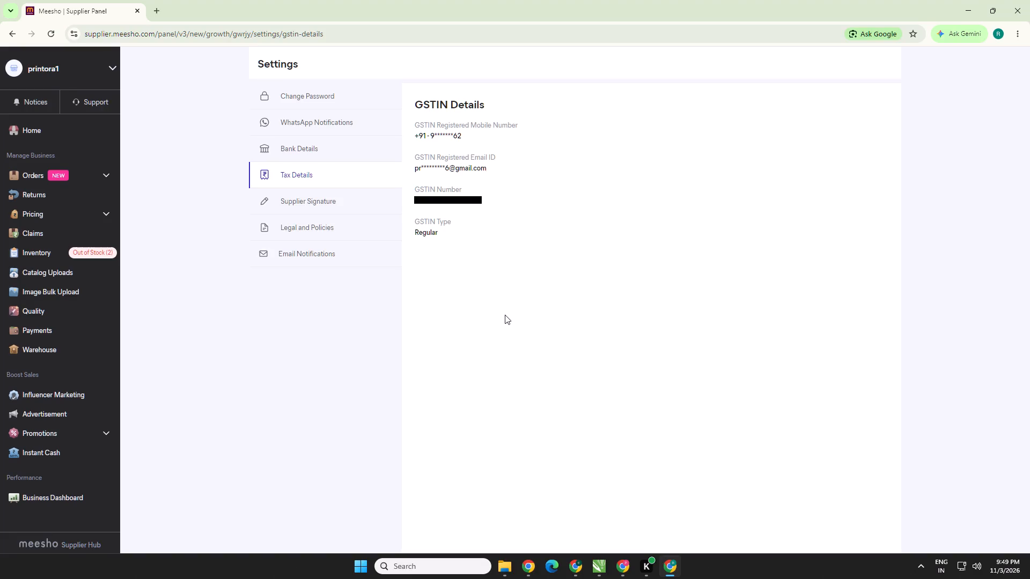
Open printora1's Home page, and in its inventory examine the two active catalogs listed as out of stock.
{"action": "left_click", "coordinate": [37, 133]}
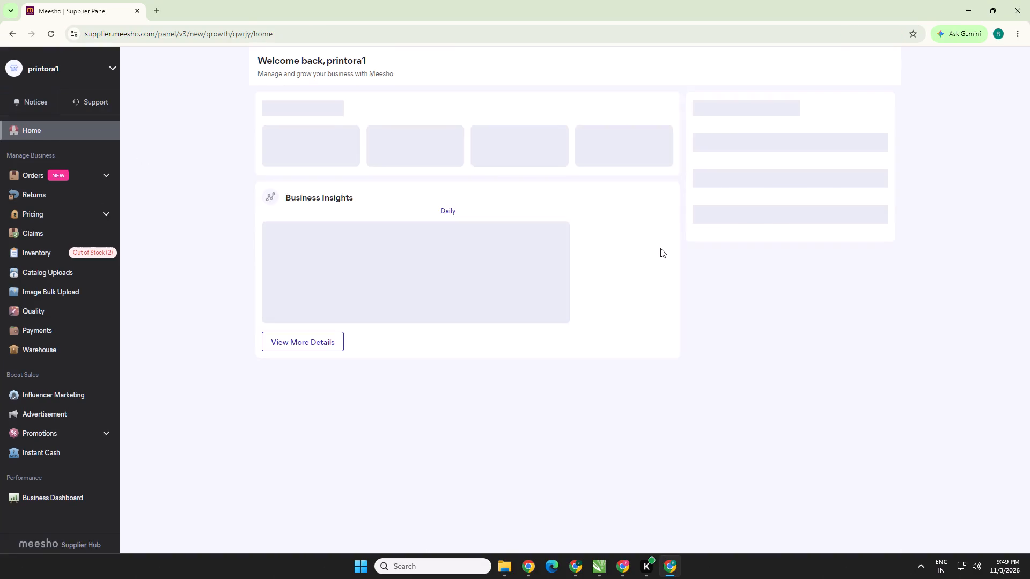
{"action": "scroll", "coordinate": [395, 243], "scroll_direction": "down", "scroll_amount": 1}
{"action": "left_click", "coordinate": [60, 255]}
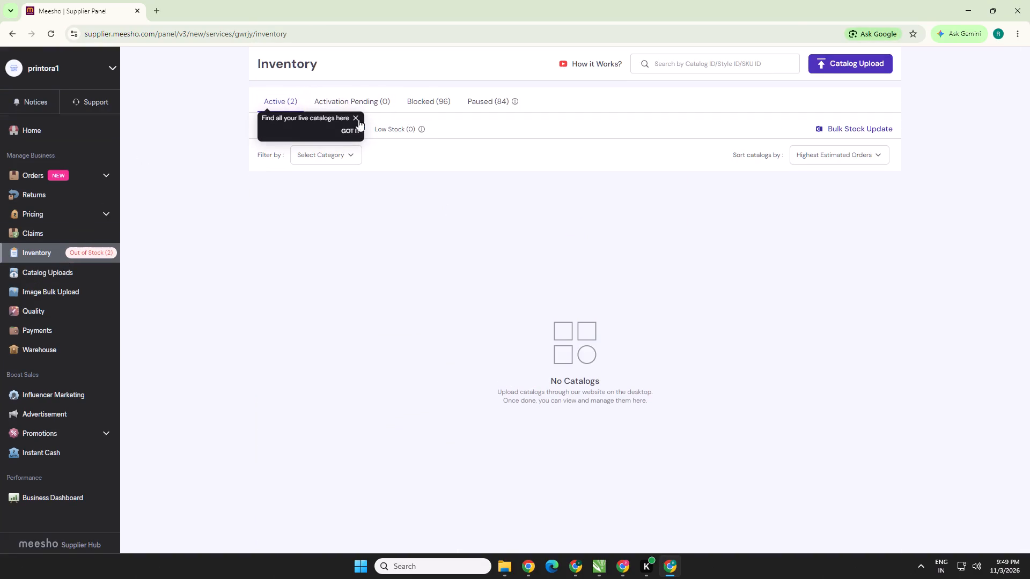
{"action": "left_click", "coordinate": [358, 122]}
{"action": "left_click", "coordinate": [347, 134]}
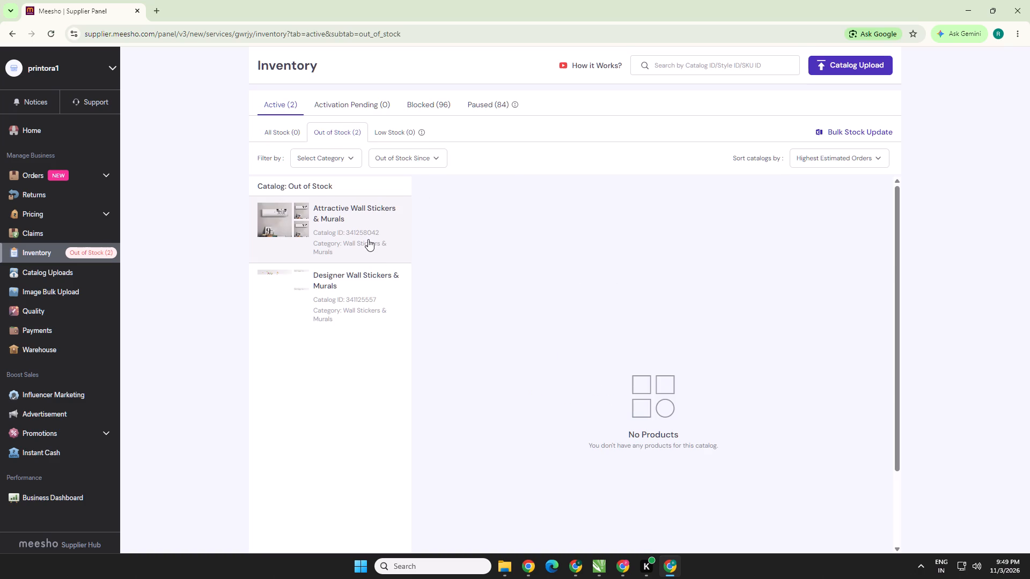
{"action": "left_click", "coordinate": [367, 239]}
{"action": "left_click", "coordinate": [366, 298]}
{"action": "left_click", "coordinate": [313, 212]}
{"action": "left_click", "coordinate": [343, 263]}
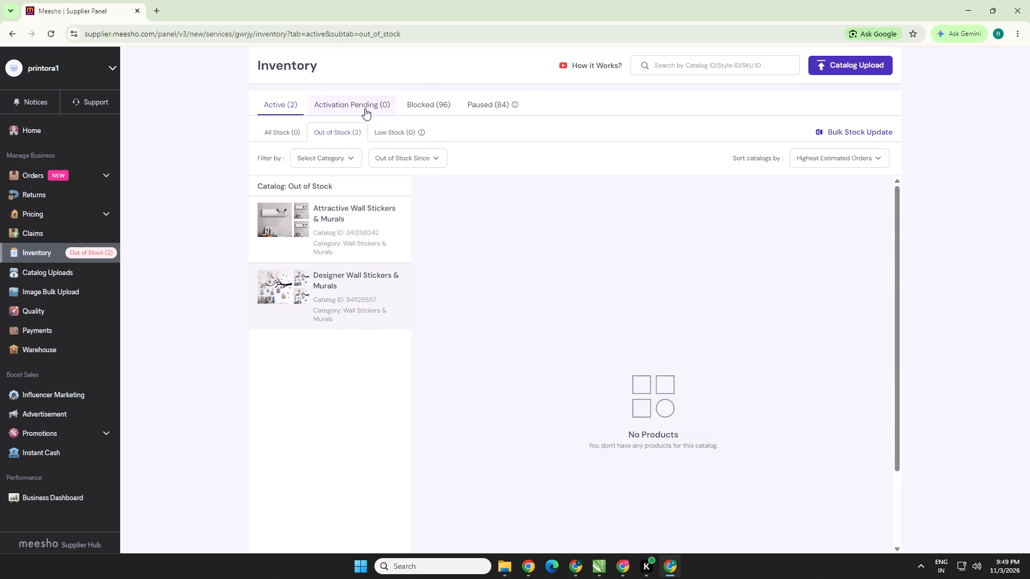
Review printora1's blocked catalogs, including the Poor Quality and Verification Failed groups.
{"action": "left_click", "coordinate": [433, 105]}
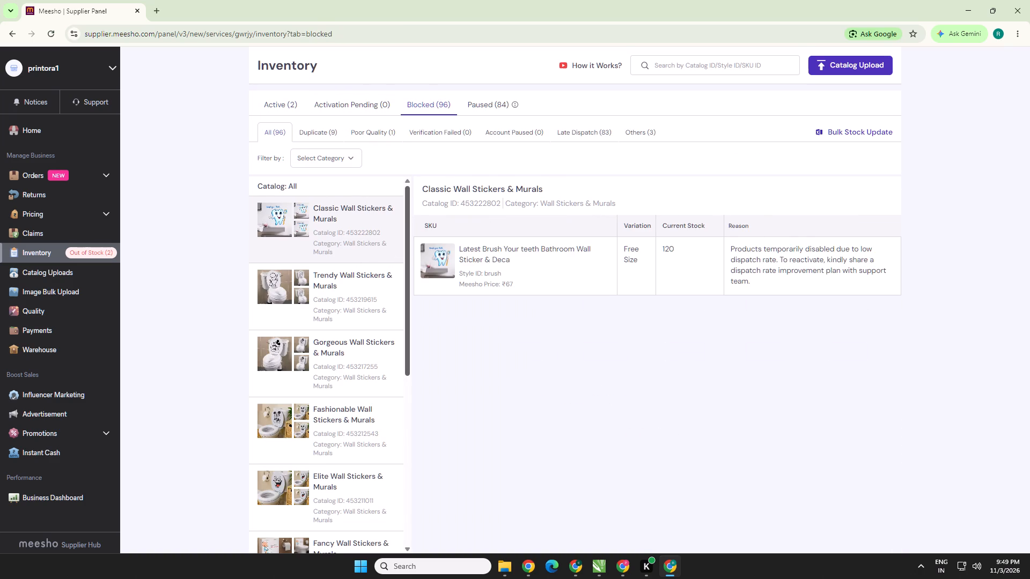
{"action": "left_click", "coordinate": [393, 133]}
{"action": "left_click", "coordinate": [422, 137]}
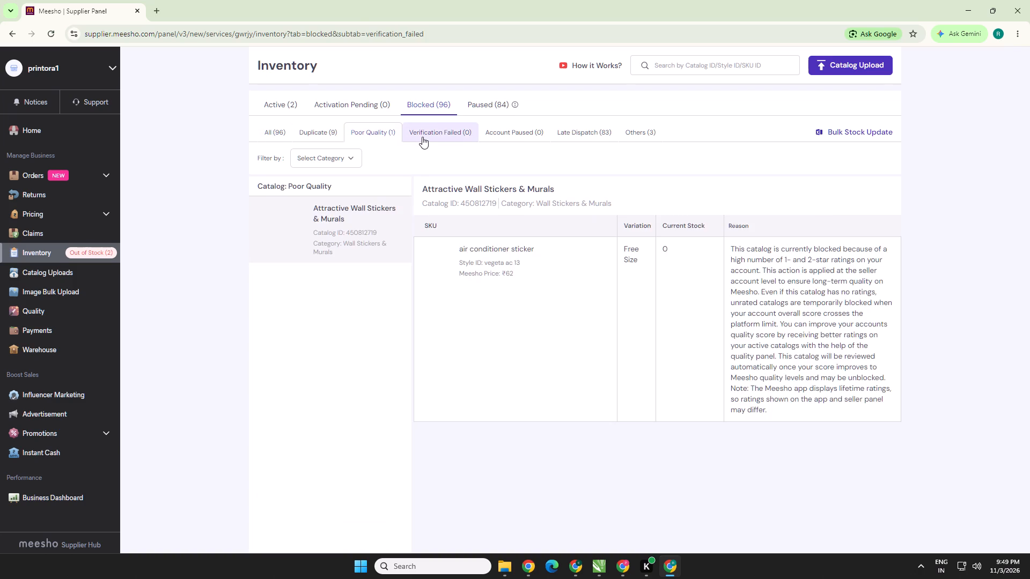
Open printora1's Advertisement page and check its campaigns.
{"action": "left_click", "coordinate": [43, 413]}
{"action": "scroll", "coordinate": [631, 266], "scroll_direction": "down", "scroll_amount": 1}
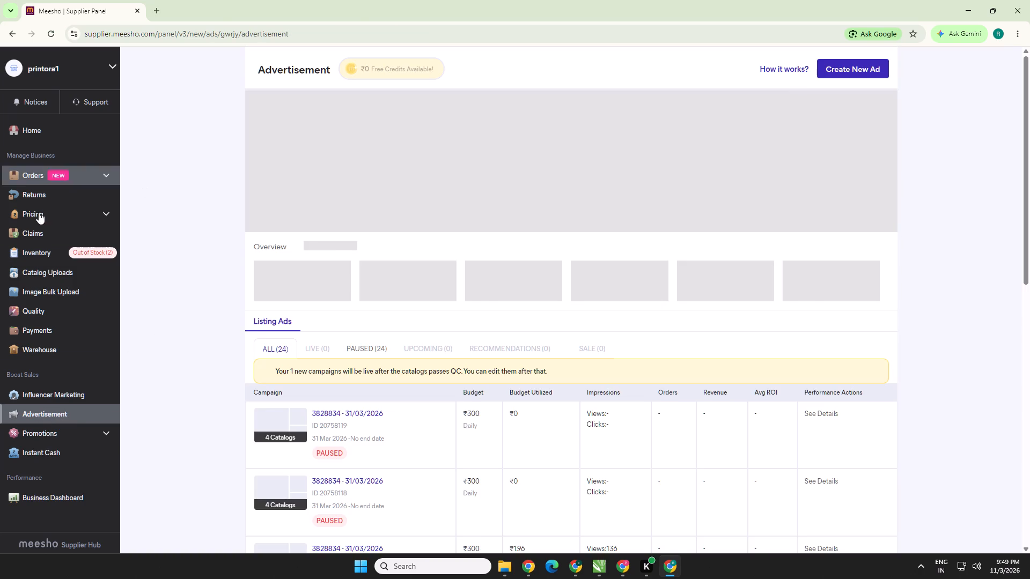
{"action": "left_click_drag", "start_coordinate": [61, 253], "coordinate": [77, 240]}
{"action": "left_click", "coordinate": [437, 188]}
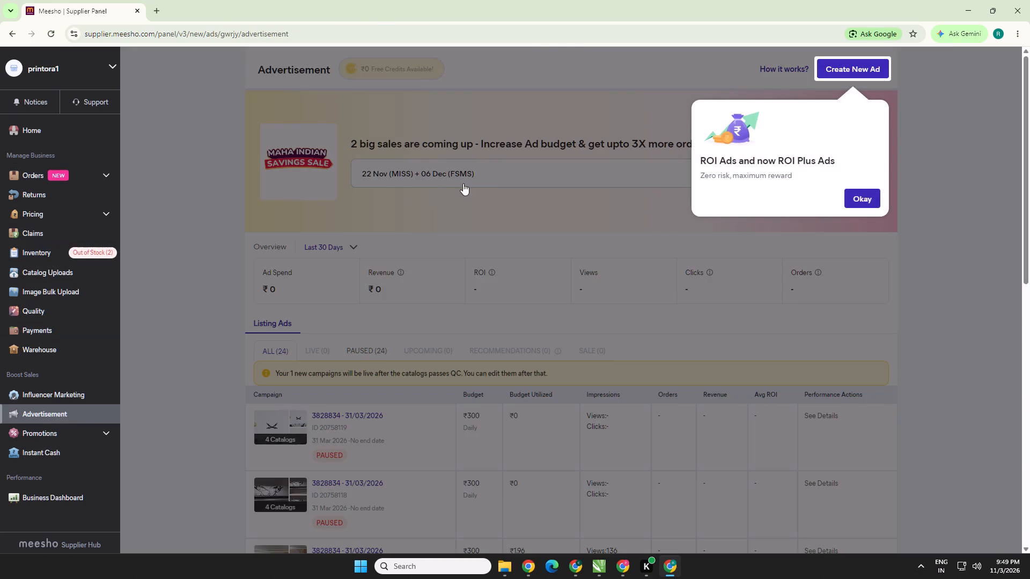
Check printora1's Home dashboard and pending orders, ending on its Inventory page.
{"action": "left_click", "coordinate": [51, 252]}
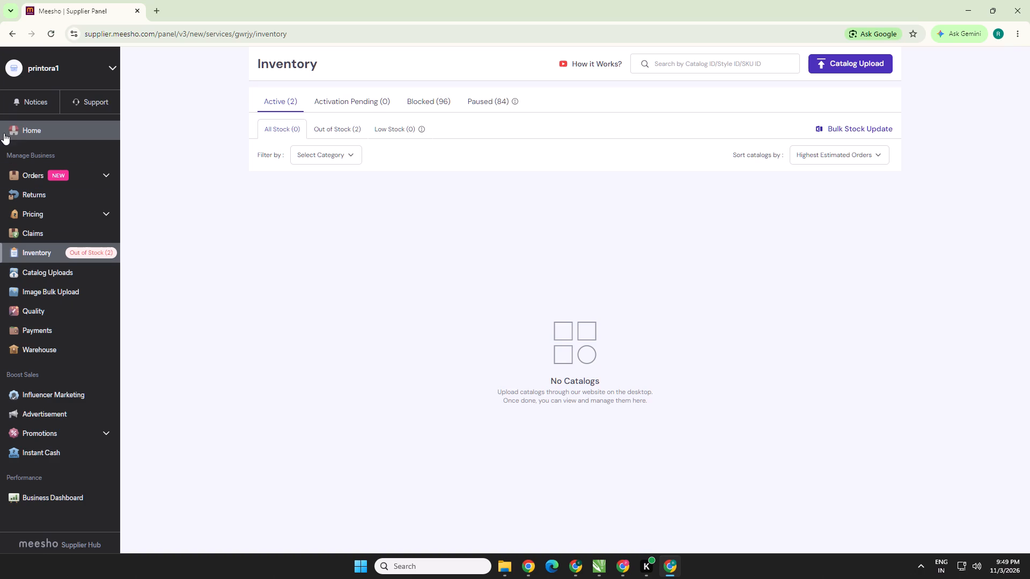
{"action": "left_click", "coordinate": [21, 139]}
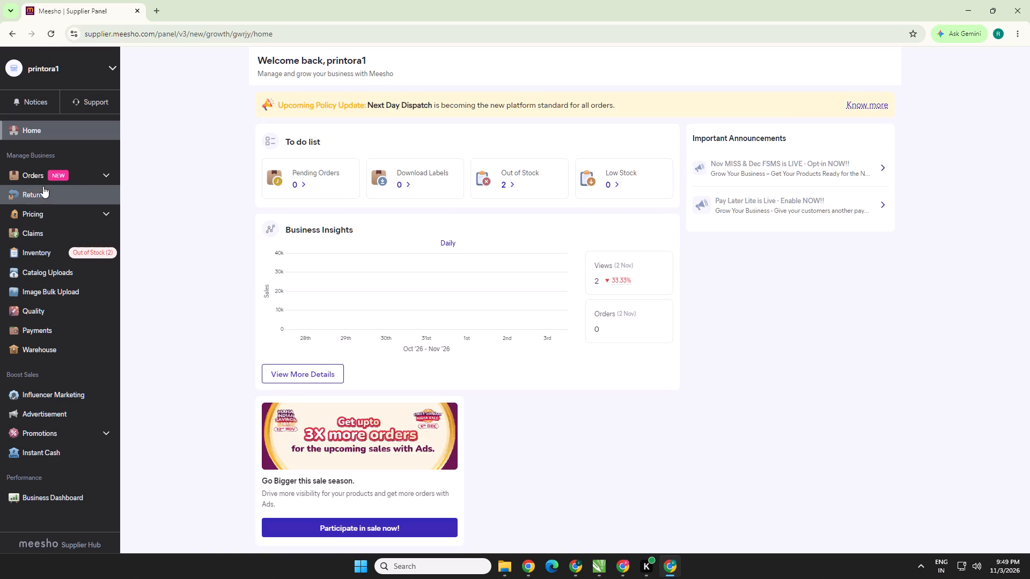
{"action": "left_click", "coordinate": [43, 183]}
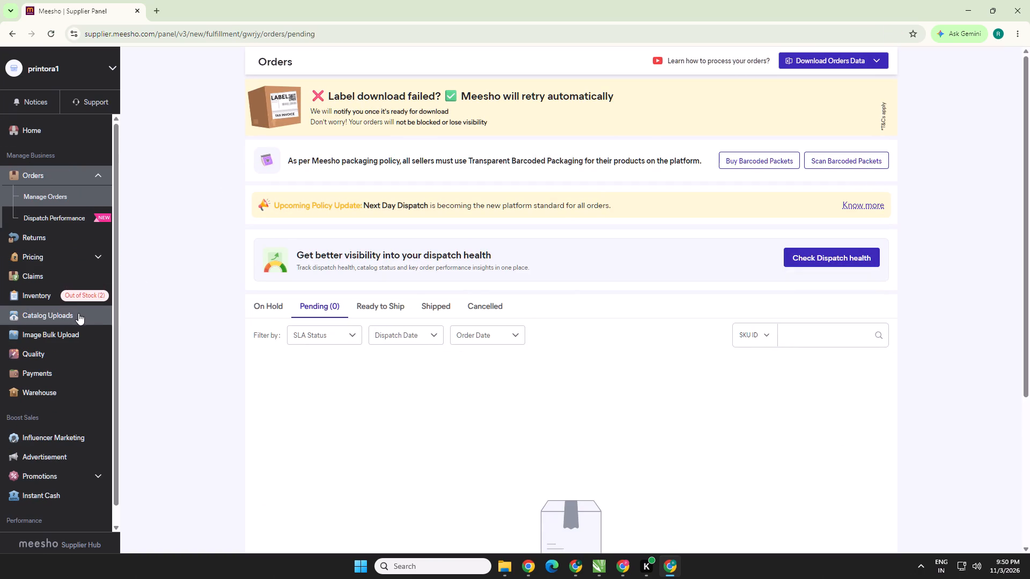
{"action": "left_click", "coordinate": [63, 296]}
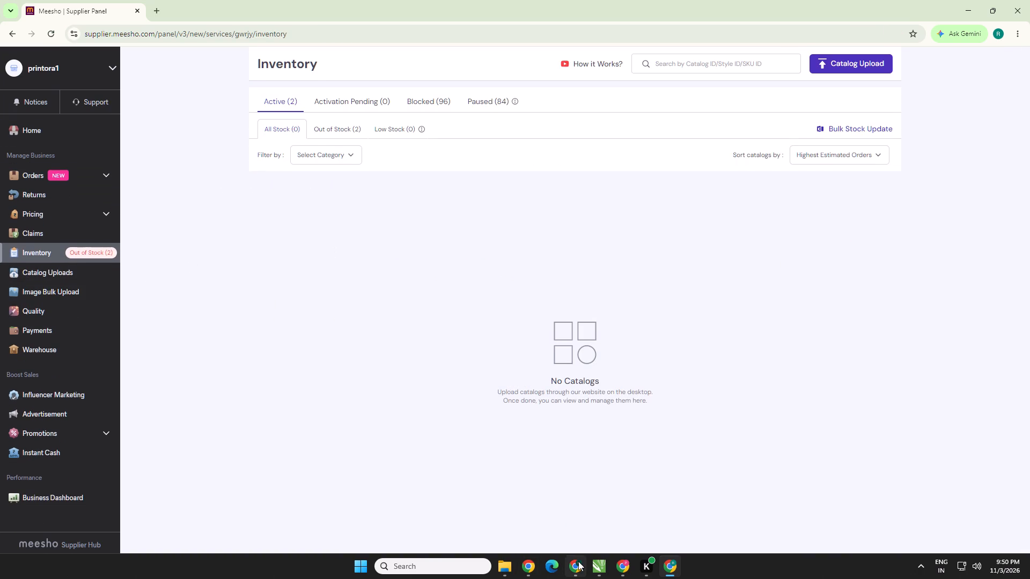
Switch to the PRINTORA0 account, reload its Home page and dismiss the sale opt-in pop-ups.
{"action": "left_click", "coordinate": [578, 561]}
{"action": "left_click", "coordinate": [630, 566]}
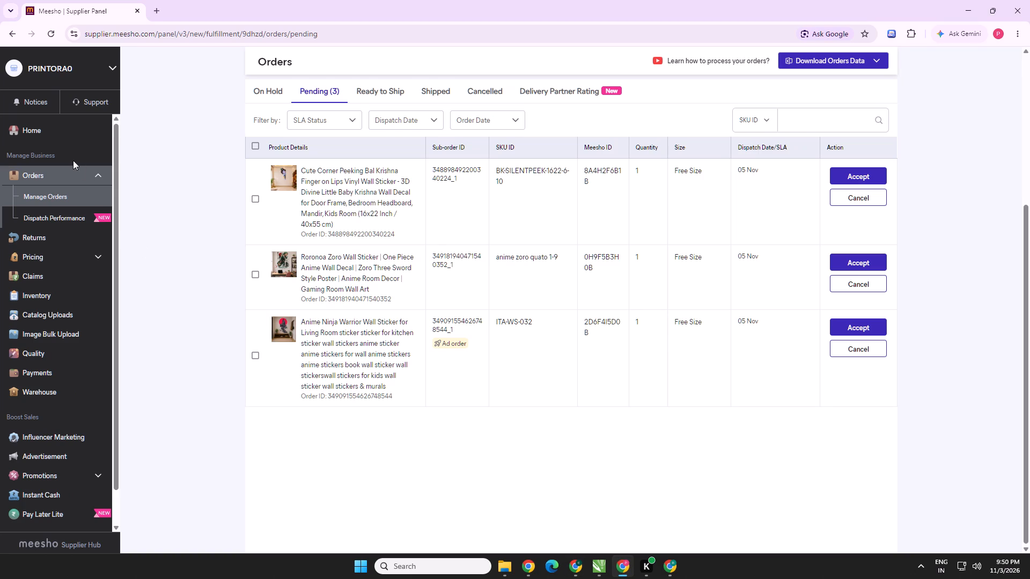
{"action": "left_click", "coordinate": [60, 128]}
{"action": "left_click", "coordinate": [643, 210]}
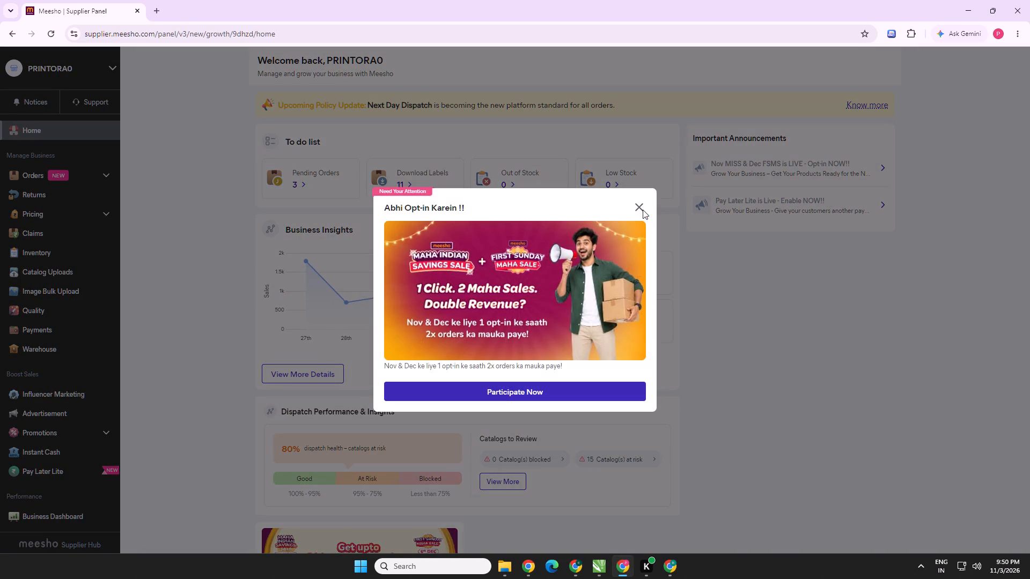
{"action": "left_click", "coordinate": [52, 38]}
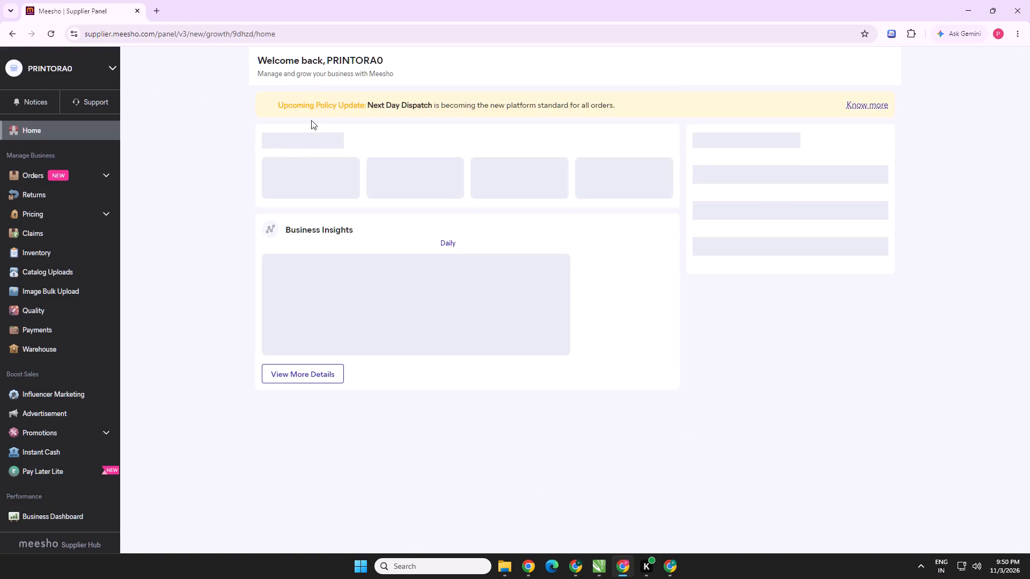
{"action": "left_click", "coordinate": [631, 206]}
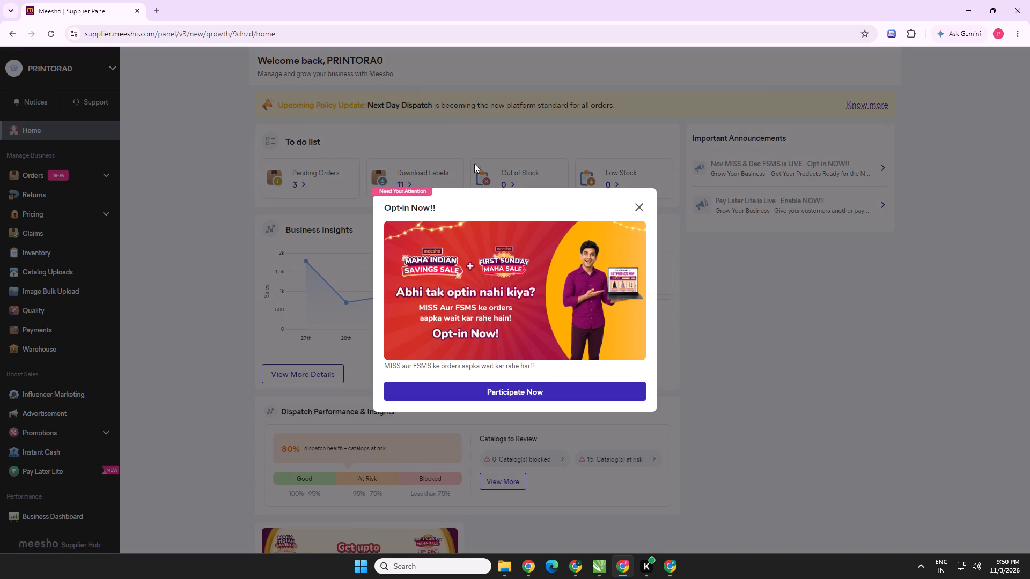
{"action": "left_click", "coordinate": [642, 207]}
Open PRINTORA0's tax settings and examine the GSTIN number entry.
{"action": "left_click", "coordinate": [113, 68]}
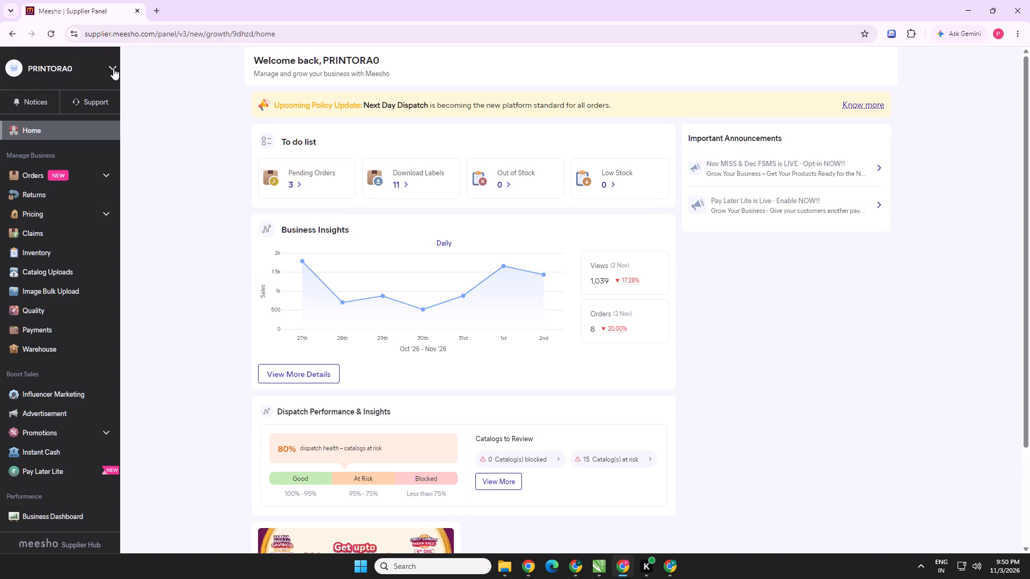
{"action": "left_click", "coordinate": [135, 89]}
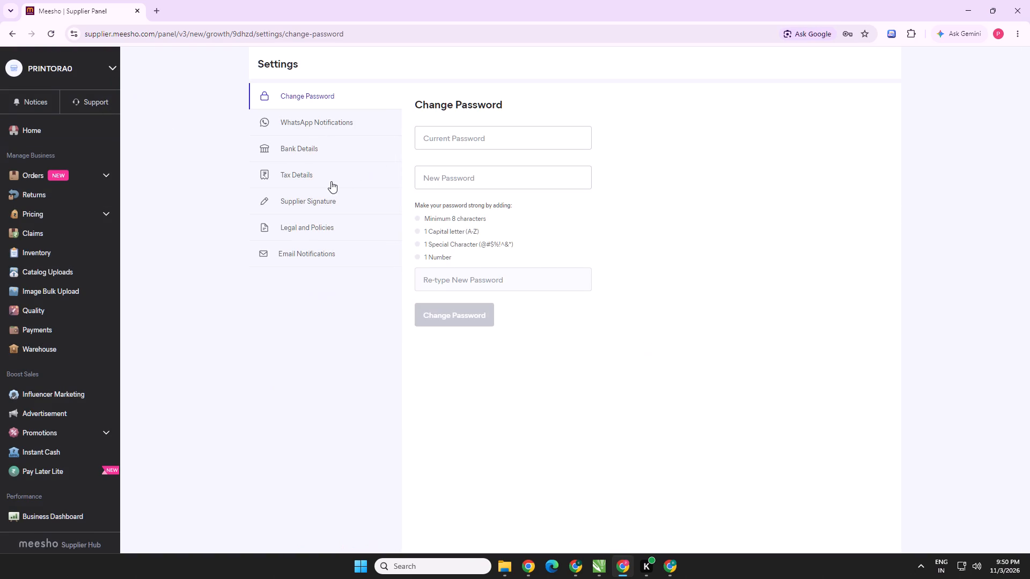
{"action": "left_click", "coordinate": [306, 180]}
{"action": "triple_click", "coordinate": [430, 212]}
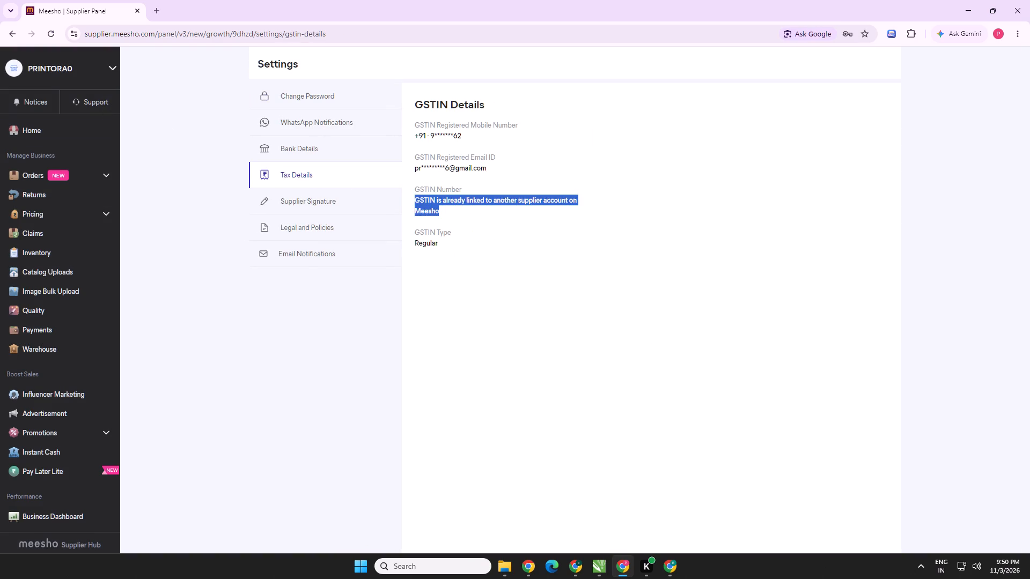
{"action": "left_click", "coordinate": [425, 258]}
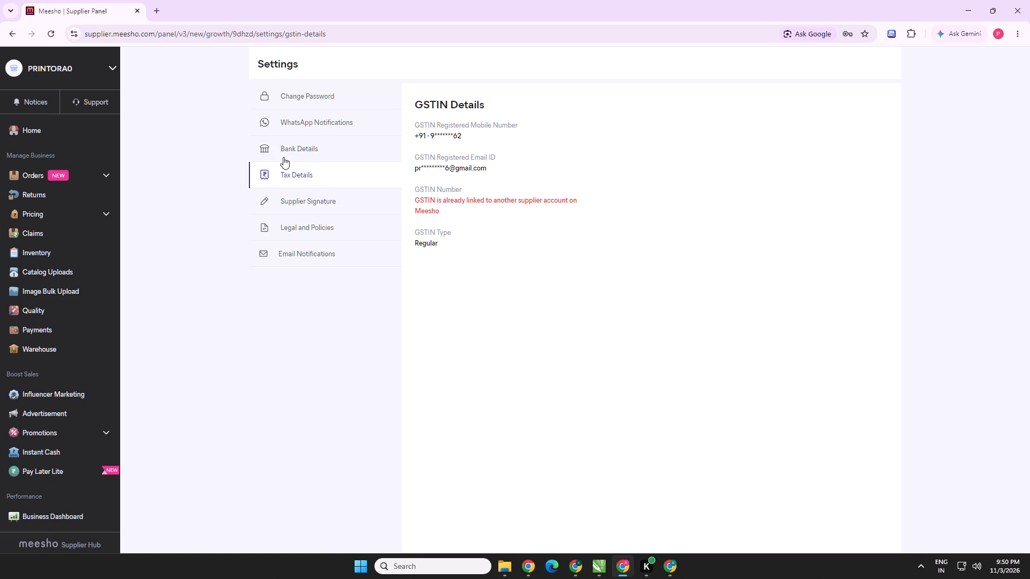
Return to PRINTORA0's Home page, dismiss the survey pop-up and open the Support page.
{"action": "left_click", "coordinate": [54, 130]}
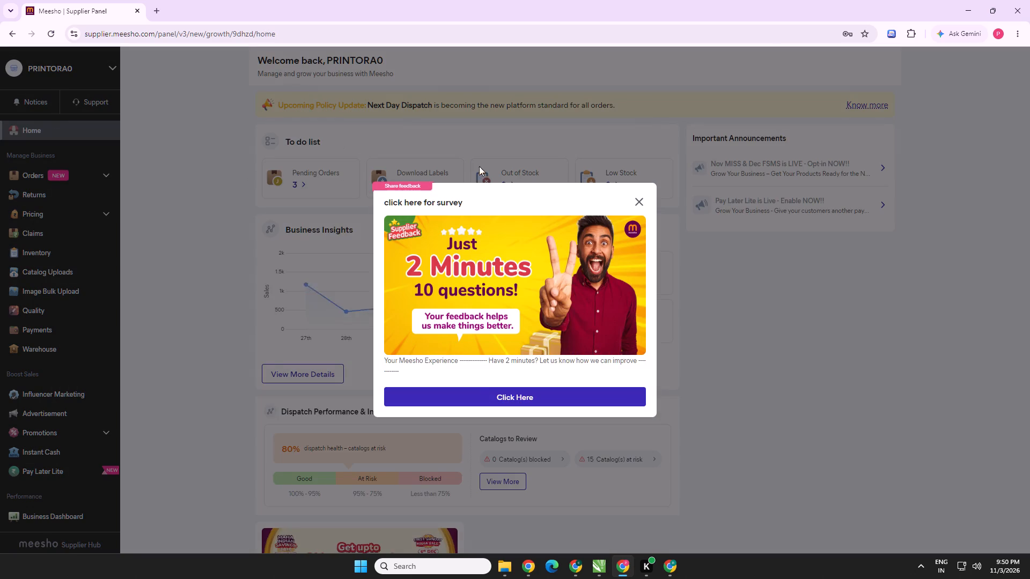
{"action": "left_click", "coordinate": [638, 203]}
{"action": "left_click", "coordinate": [84, 100]}
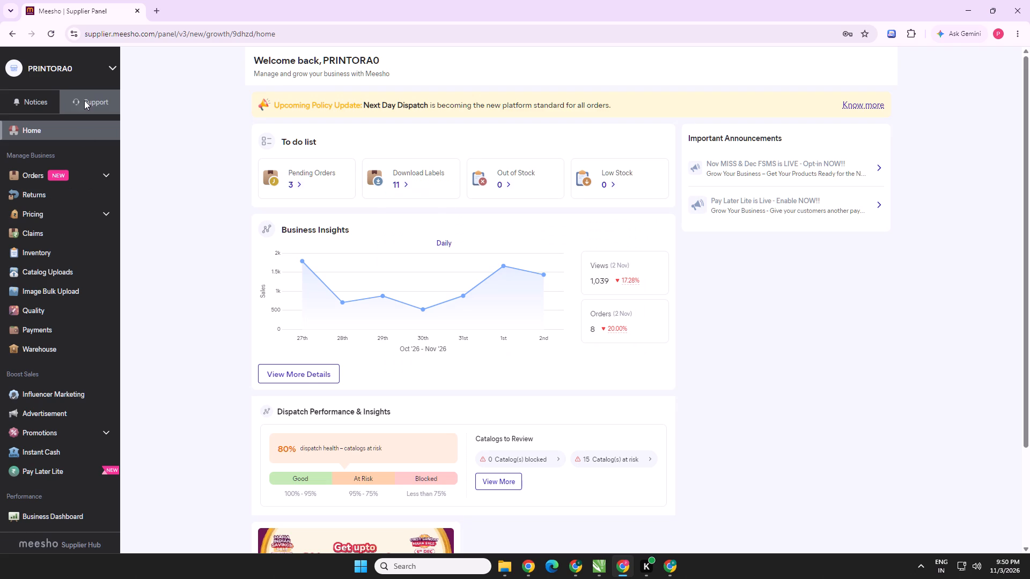
Reopen PRINTORA0's GSTIN details in the tax settings and reload the page repeatedly to recheck the GSTIN number entry.
{"action": "left_click", "coordinate": [115, 66]}
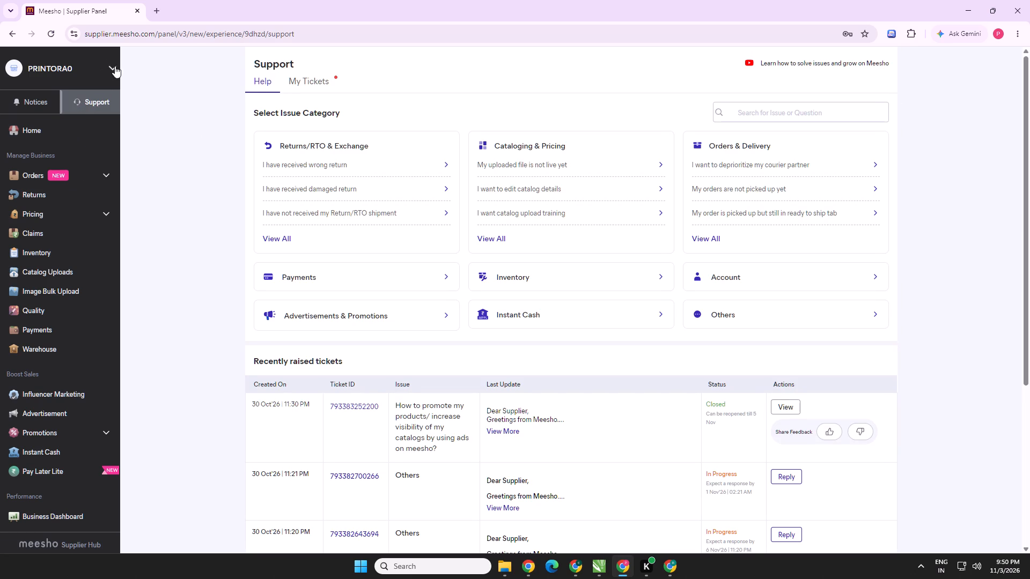
{"action": "left_click", "coordinate": [144, 89]}
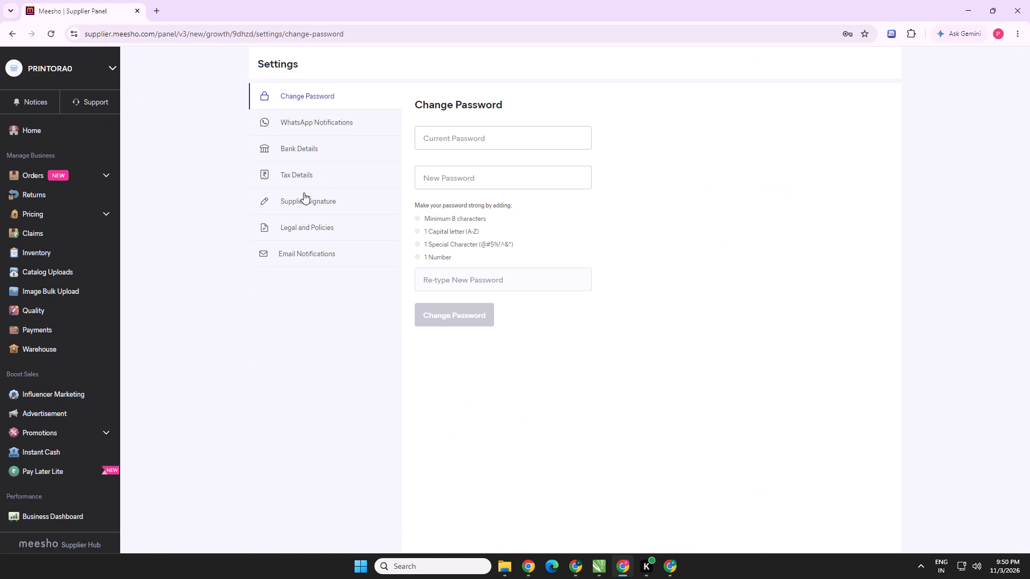
{"action": "left_click", "coordinate": [305, 168]}
{"action": "left_click", "coordinate": [432, 190]}
{"action": "double_click", "coordinate": [430, 193]}
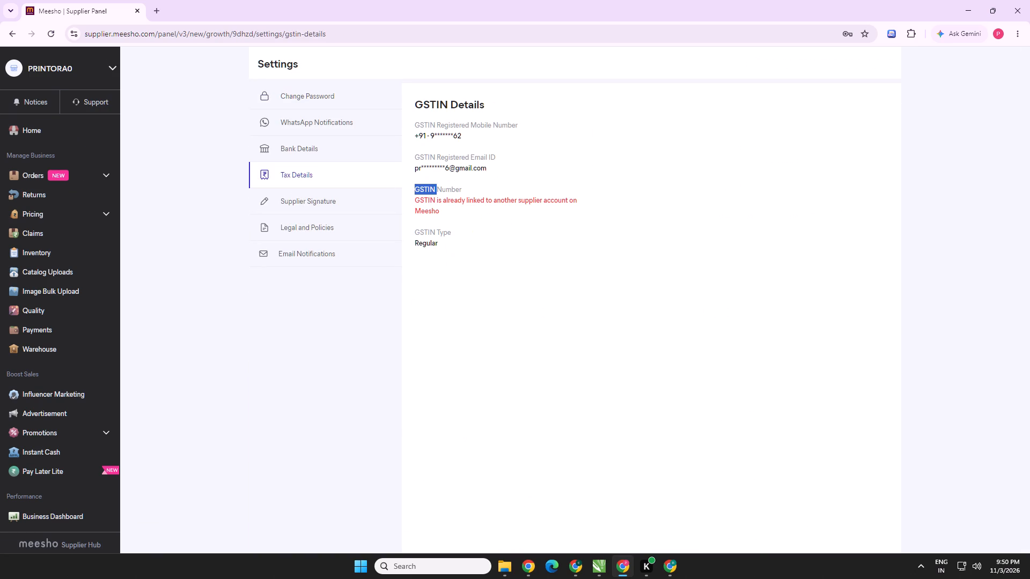
{"action": "triple_click", "coordinate": [422, 201]}
{"action": "left_click", "coordinate": [420, 201]}
{"action": "left_click", "coordinate": [425, 230]}
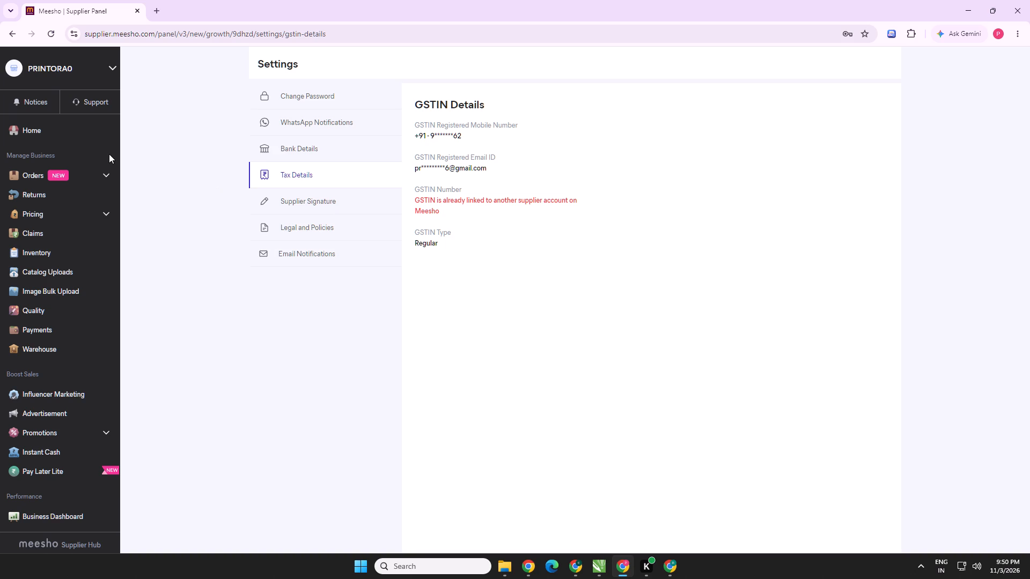
{"action": "key", "text": "ctrl+r"}
{"action": "key", "text": "ctrl+r"}
{"action": "key", "text": "ctrl+r"}
{"action": "key", "text": "ctrl+r"}
{"action": "key", "text": "ctrl+r"}
{"action": "key", "text": "ctrl+r"}
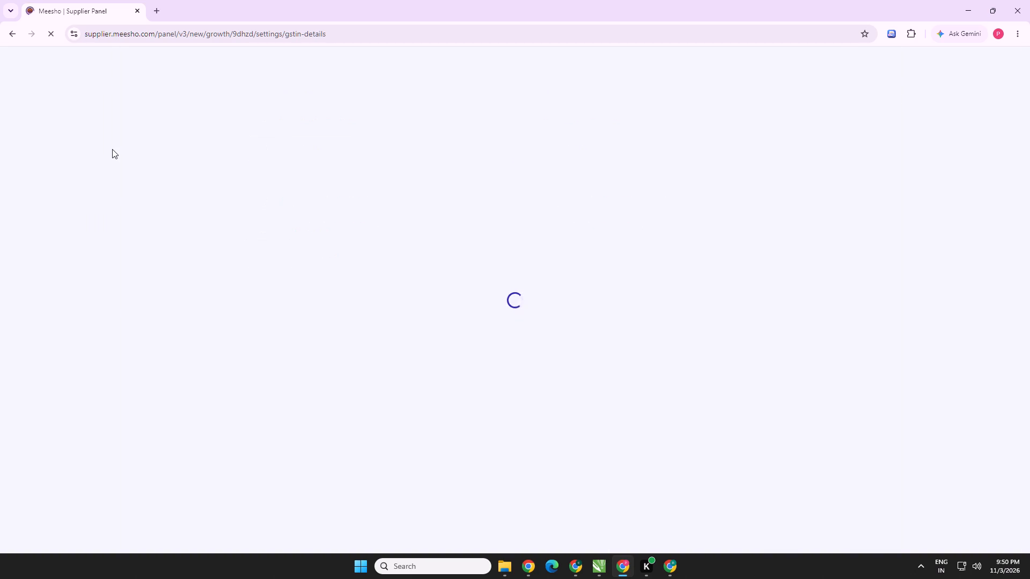
{"action": "key", "text": "ctrl+r"}
{"action": "key", "text": "ctrl+r"}
{"action": "key", "text": "ctrl+r"}
{"action": "key", "text": "ctrl+r"}
{"action": "key", "text": "ctrl+r"}
{"action": "key", "text": "ctrl+r"}
{"action": "key", "text": "ctrl+r"}
{"action": "key", "text": "ctrl+r"}
{"action": "key", "text": "ctrl+r"}
From PRINTORA0's Home page, open the pending orders and check the Ready to Ship orders.
{"action": "left_click", "coordinate": [75, 129]}
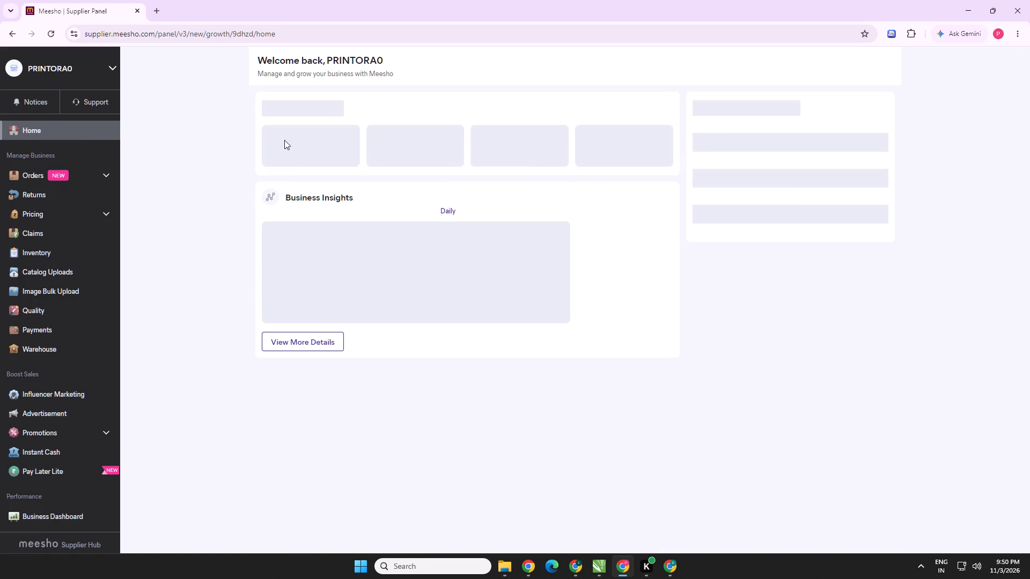
{"action": "left_click", "coordinate": [288, 174]}
{"action": "scroll", "coordinate": [359, 283], "scroll_direction": "down", "scroll_amount": 3}
{"action": "left_click", "coordinate": [387, 314]}
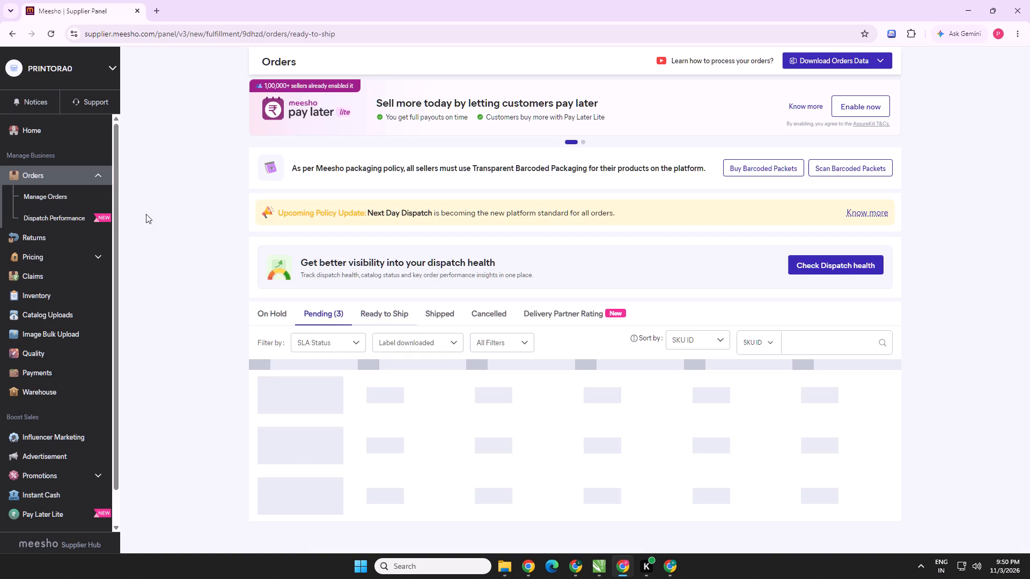
{"action": "scroll", "coordinate": [185, 228], "scroll_direction": "down", "scroll_amount": 14}
Open PRINTORA0's inventory and review the Active, Activation Pending and Blocked catalogs.
{"action": "left_click", "coordinate": [34, 287]}
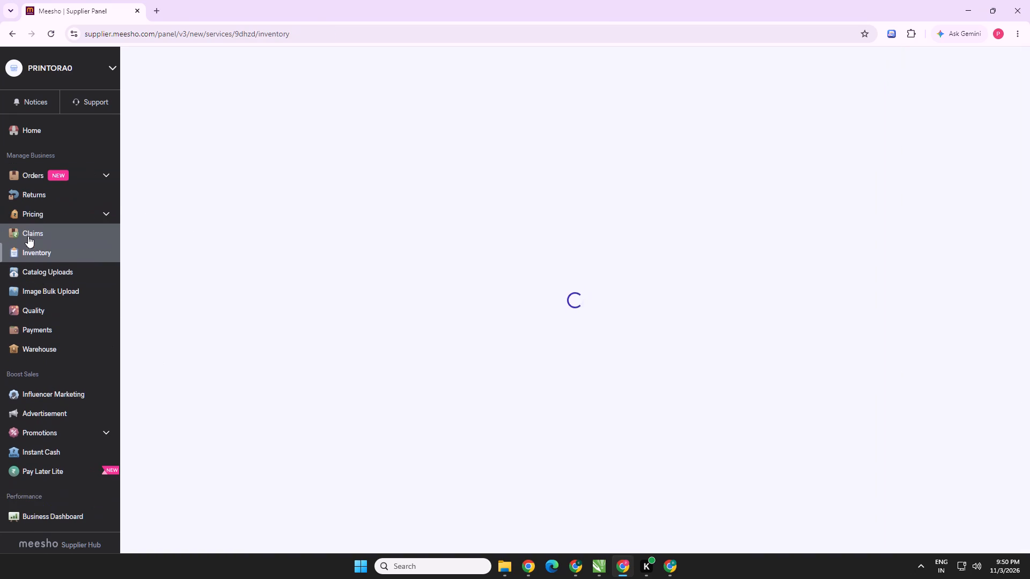
{"action": "left_click", "coordinate": [292, 213]}
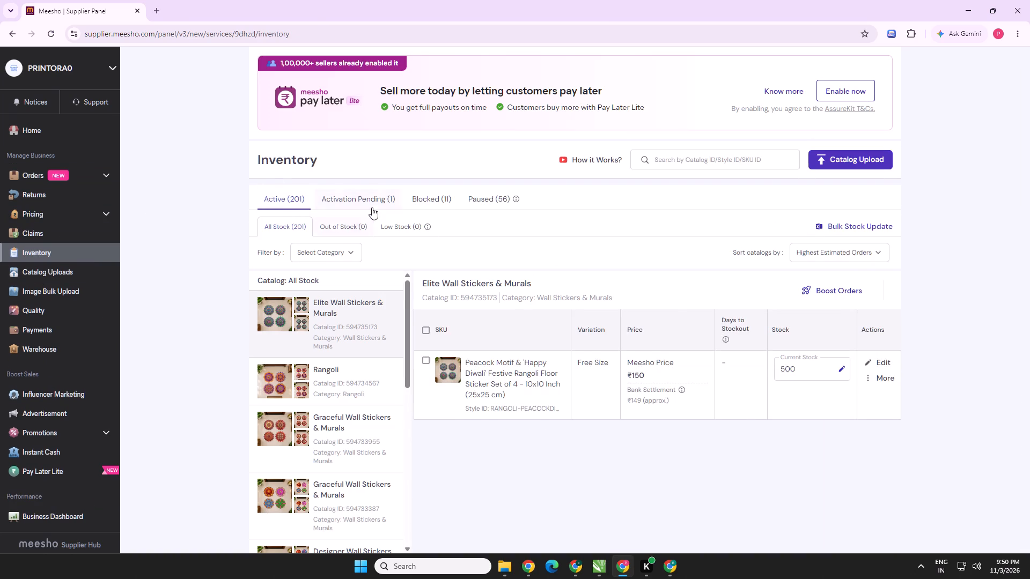
{"action": "left_click", "coordinate": [372, 207]}
{"action": "left_click", "coordinate": [439, 207]}
{"action": "left_click", "coordinate": [267, 220]}
{"action": "left_click", "coordinate": [299, 190]}
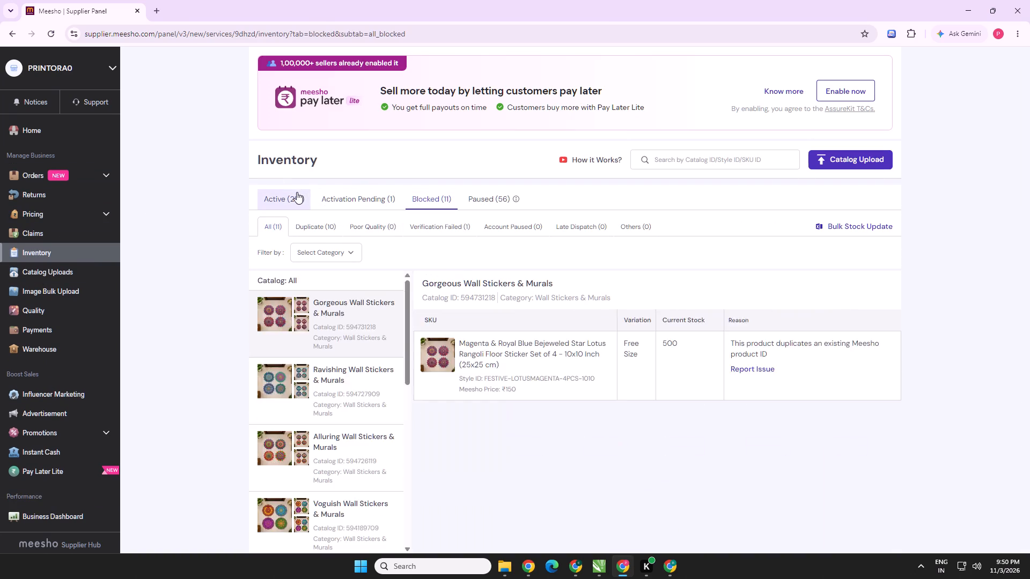
{"action": "scroll", "coordinate": [301, 306], "scroll_direction": "down", "scroll_amount": 14}
In PRINTORA0's advertisements, pause the live campaign 4241431 - 10/27/2026 with the reason "I'm not seeing order growth".
{"action": "left_click", "coordinate": [35, 422]}
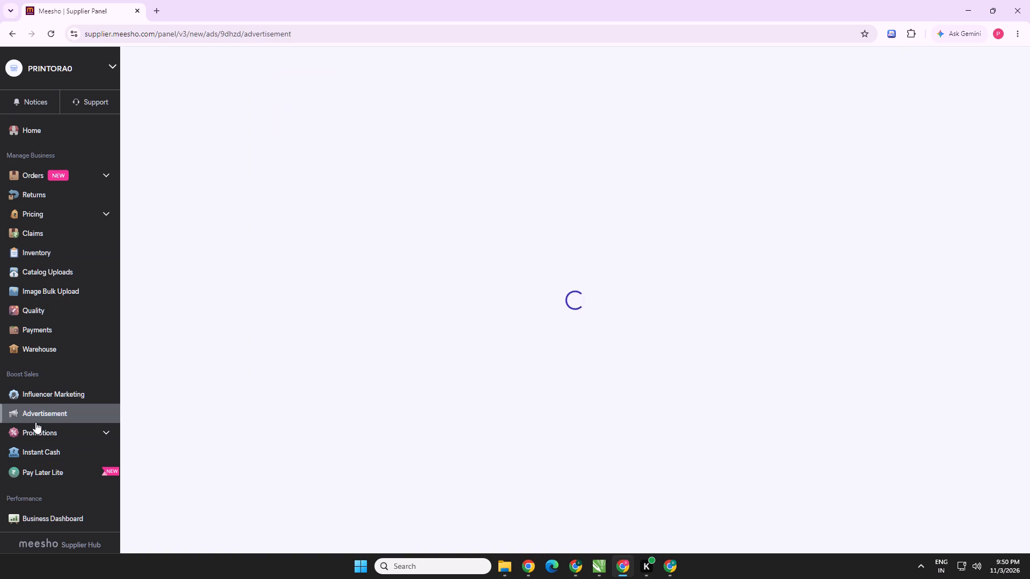
{"action": "scroll", "coordinate": [443, 351], "scroll_direction": "down", "scroll_amount": 3}
{"action": "scroll", "coordinate": [558, 441], "scroll_direction": "down", "scroll_amount": 3}
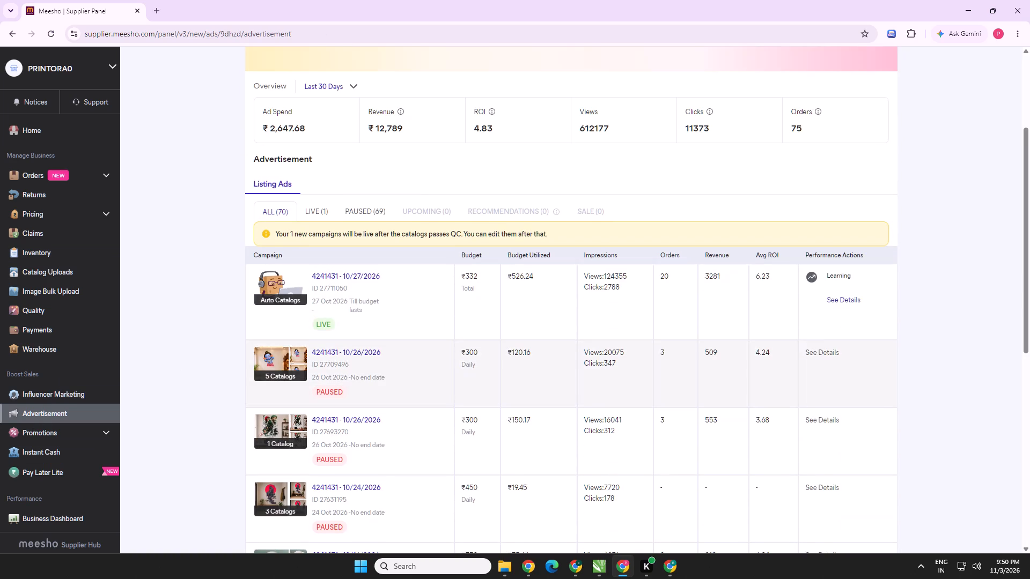
{"action": "left_click", "coordinate": [840, 299]}
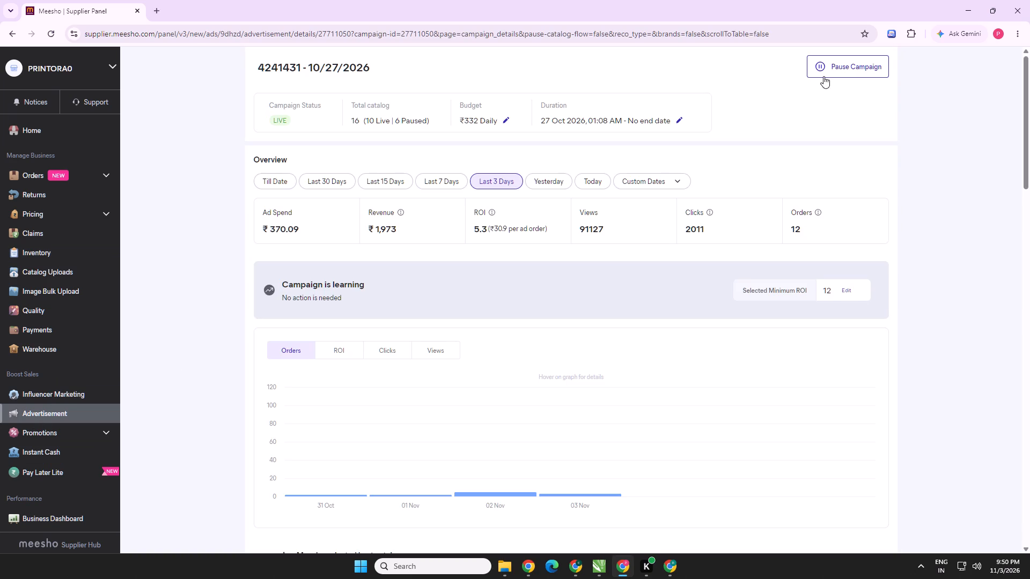
{"action": "left_click", "coordinate": [833, 69]}
{"action": "left_click", "coordinate": [540, 320]}
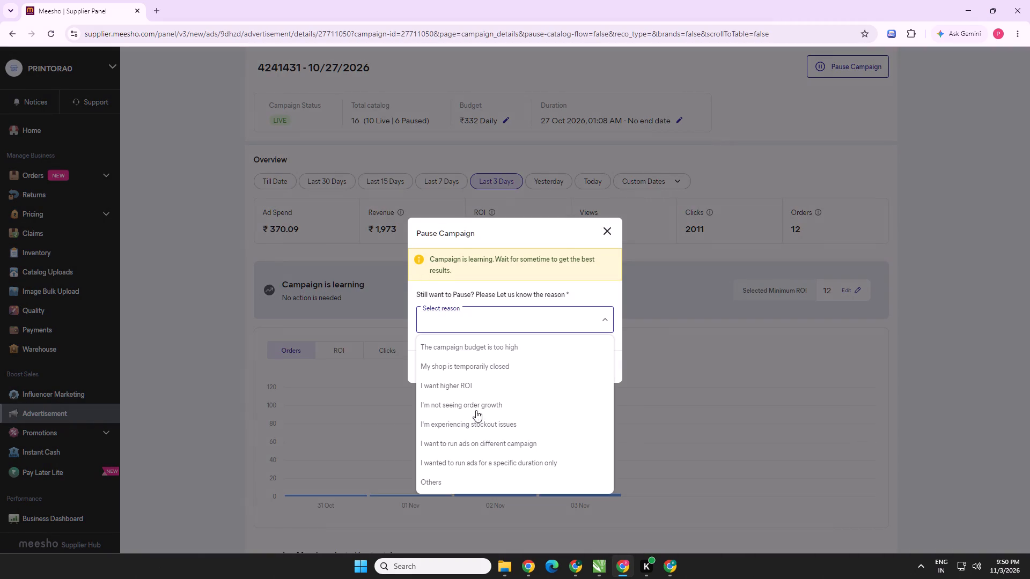
{"action": "left_click", "coordinate": [476, 410]}
{"action": "left_click", "coordinate": [571, 373]}
{"action": "left_click", "coordinate": [675, 378]}
Switch to the printora1 account, check its Home page and review the Out of Stock catalogs in its inventory.
{"action": "left_click", "coordinate": [664, 569]}
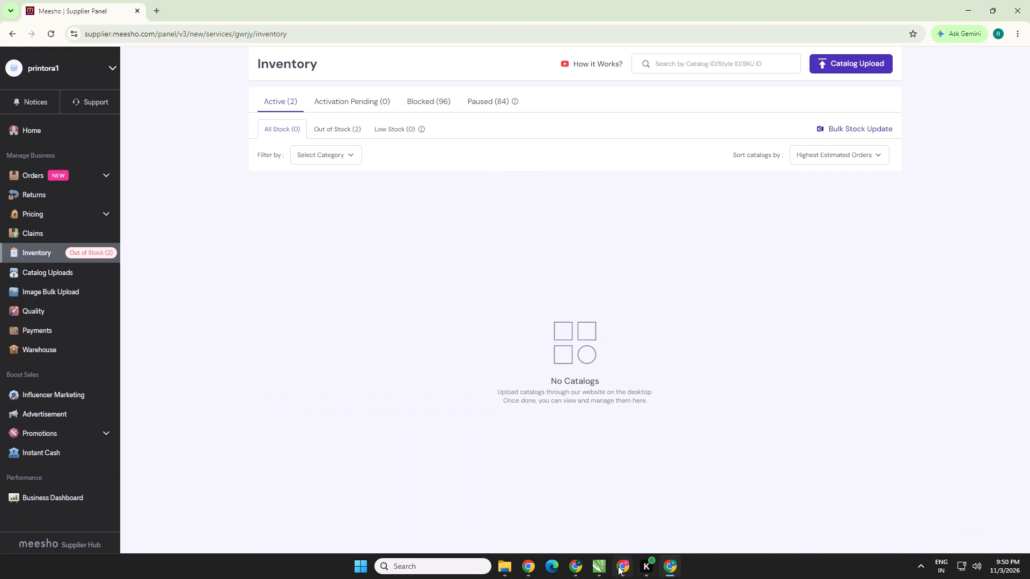
{"action": "left_click", "coordinate": [46, 131]}
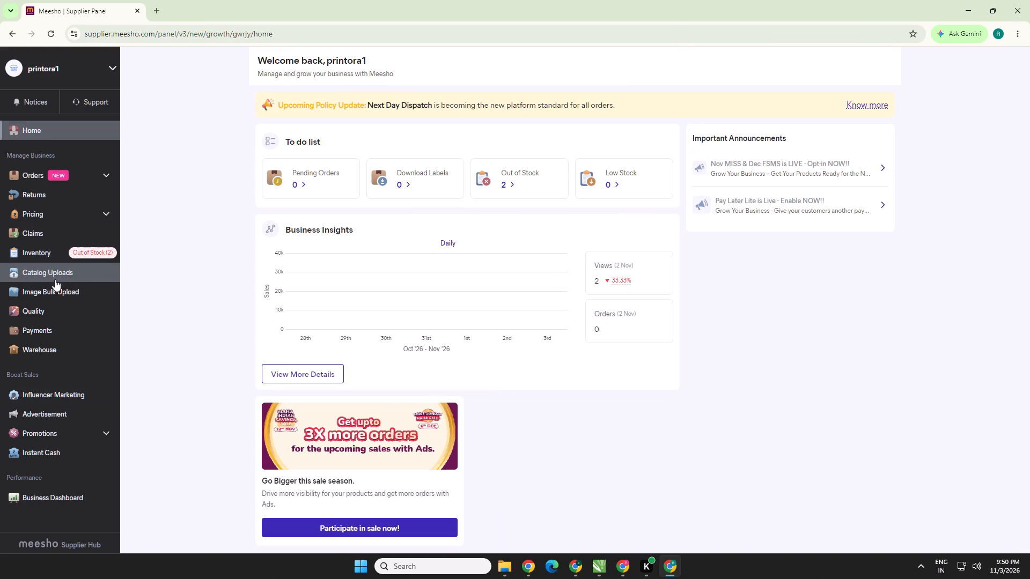
{"action": "left_click", "coordinate": [50, 250]}
{"action": "left_click", "coordinate": [342, 131]}
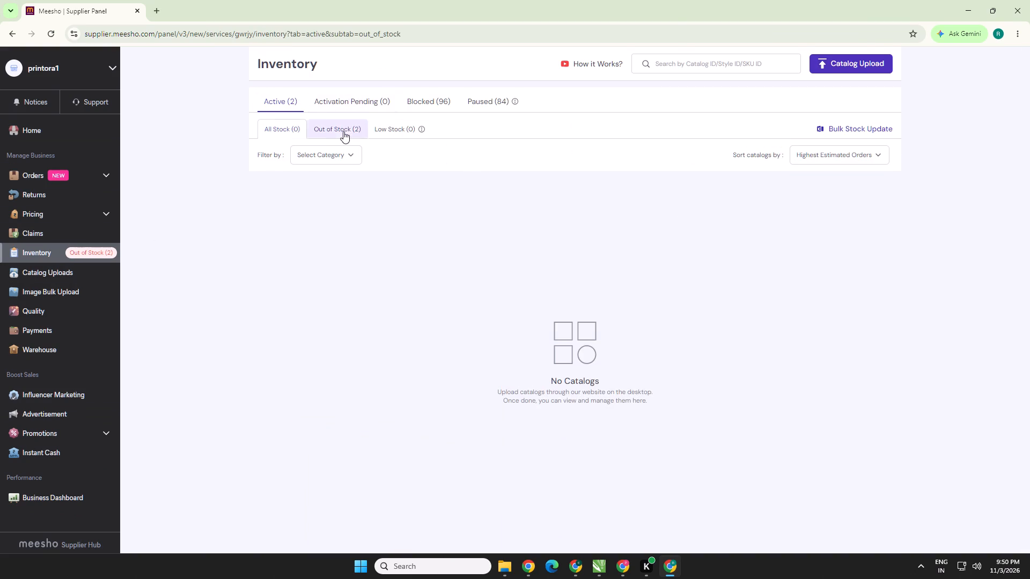
{"action": "left_click", "coordinate": [313, 221]}
{"action": "left_click", "coordinate": [294, 276]}
{"action": "left_click", "coordinate": [340, 221]}
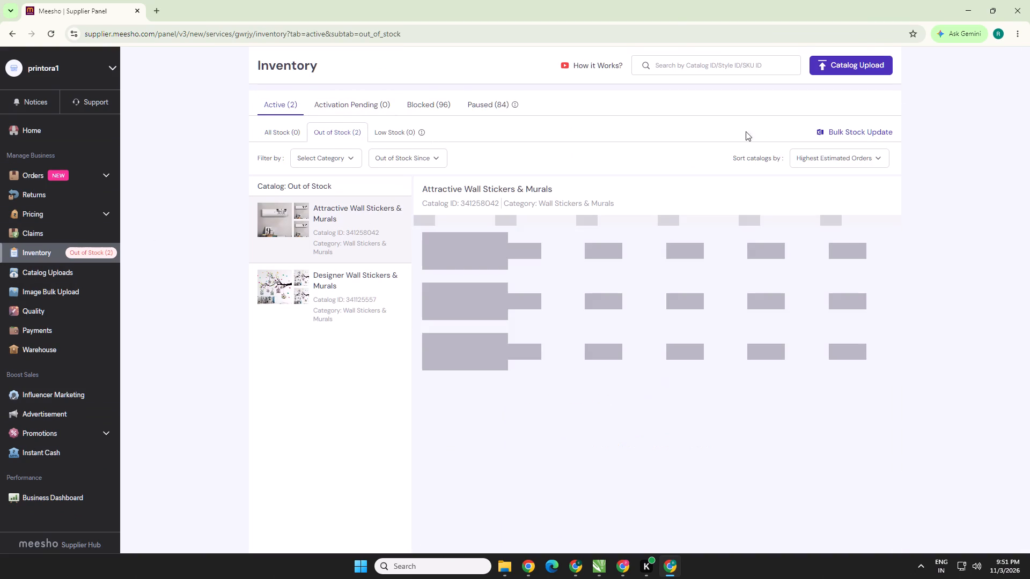
Request the Bulk Stock Update file for printora1's inventory.
{"action": "left_click", "coordinate": [855, 131]}
{"action": "left_click", "coordinate": [600, 287]}
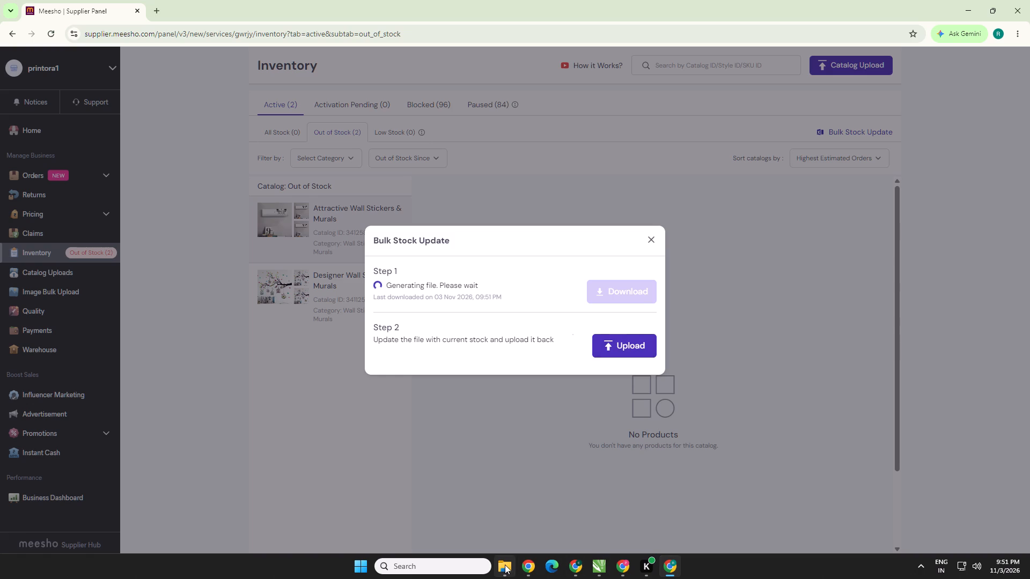
Switch to File Explorer and open Inventory-Update-File_2026-11-03T00-05-11_4394752.xlsx from today's files in the Downloads folder.
{"action": "left_click", "coordinate": [517, 502]}
{"action": "scroll", "coordinate": [350, 354], "scroll_direction": "up", "scroll_amount": 2}
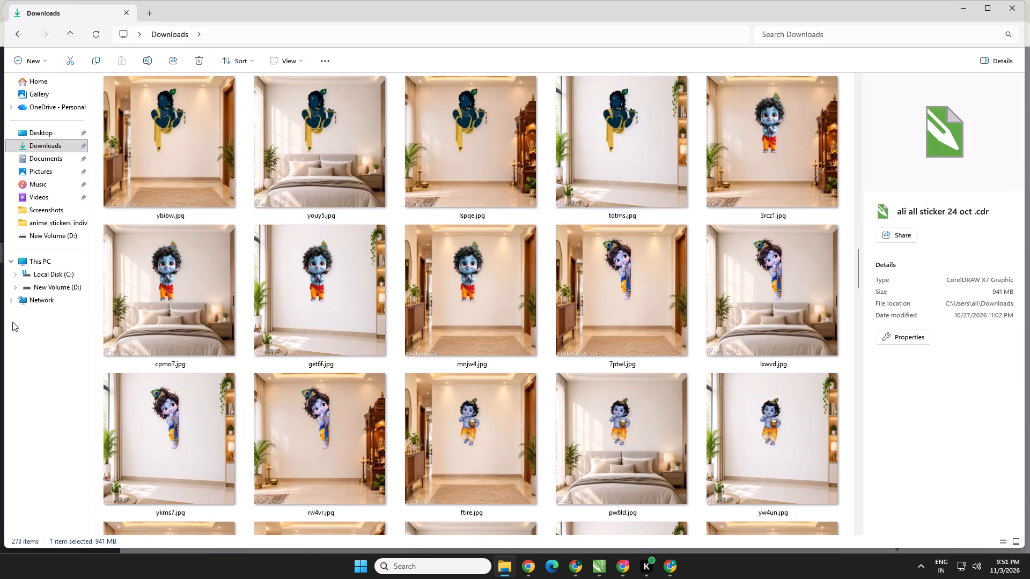
{"action": "scroll", "coordinate": [276, 202], "scroll_direction": "up", "scroll_amount": 8}
{"action": "left_click", "coordinate": [48, 147]}
{"action": "scroll", "coordinate": [121, 165], "scroll_direction": "up", "scroll_amount": 6}
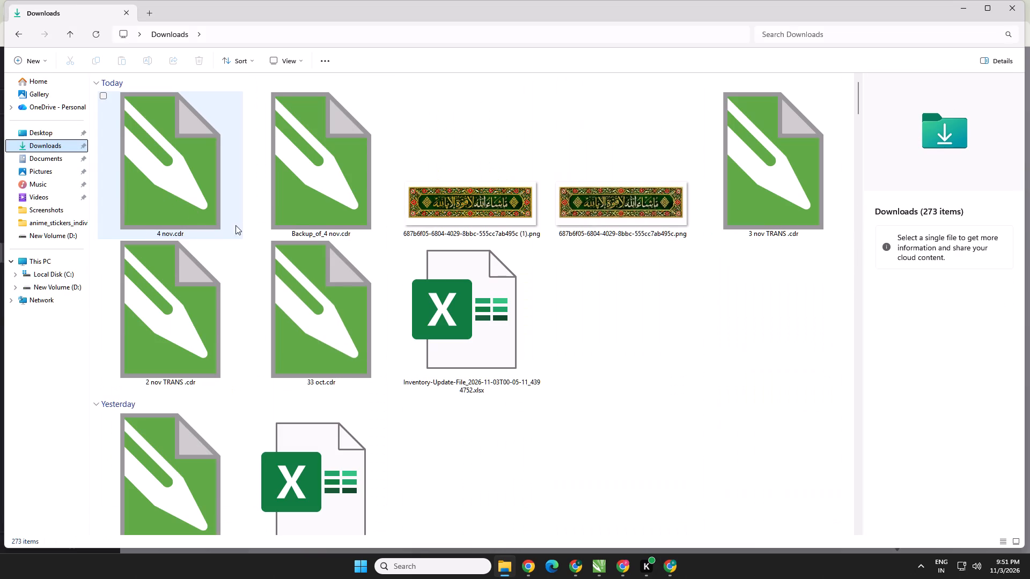
{"action": "scroll", "coordinate": [257, 225], "scroll_direction": "up", "scroll_amount": 5}
{"action": "scroll", "coordinate": [504, 236], "scroll_direction": "up", "scroll_amount": 1}
{"action": "double_click", "coordinate": [450, 320]}
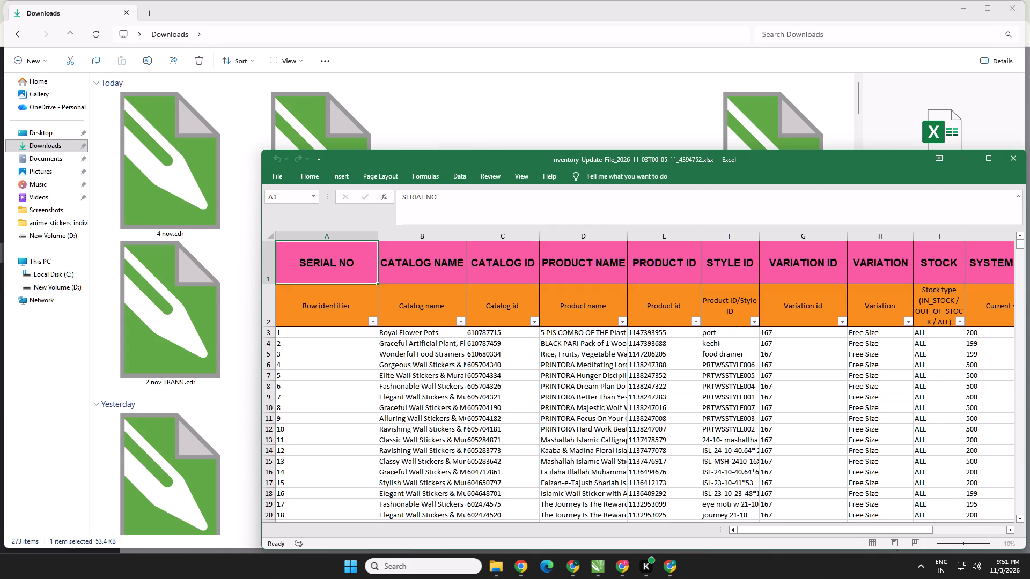
Examine the catalog, style ID and stock rows of the opened inventory workbook, and close it.
{"action": "scroll", "coordinate": [464, 331], "scroll_direction": "down", "scroll_amount": 12}
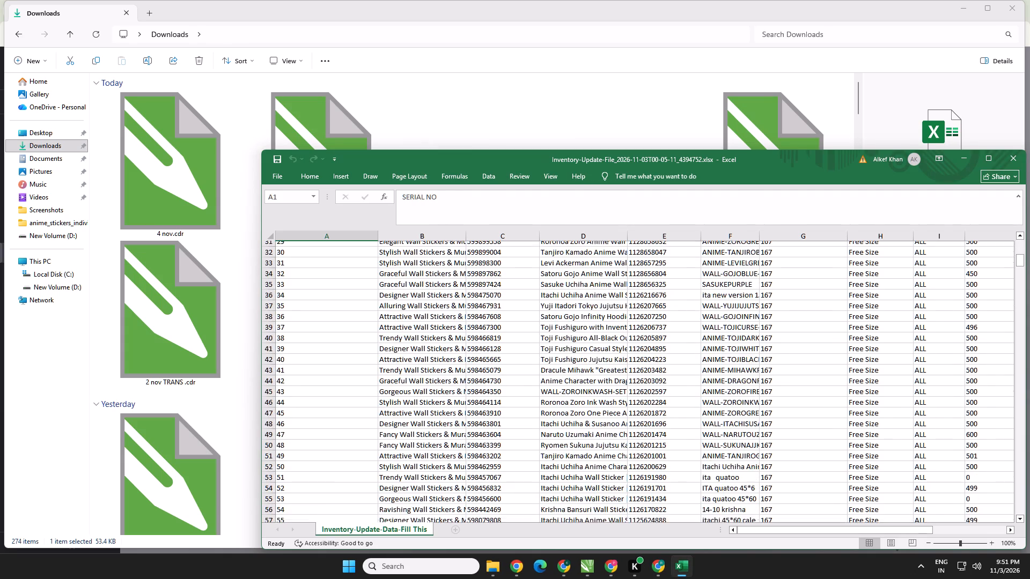
{"action": "scroll", "coordinate": [501, 322], "scroll_direction": "down", "scroll_amount": 5}
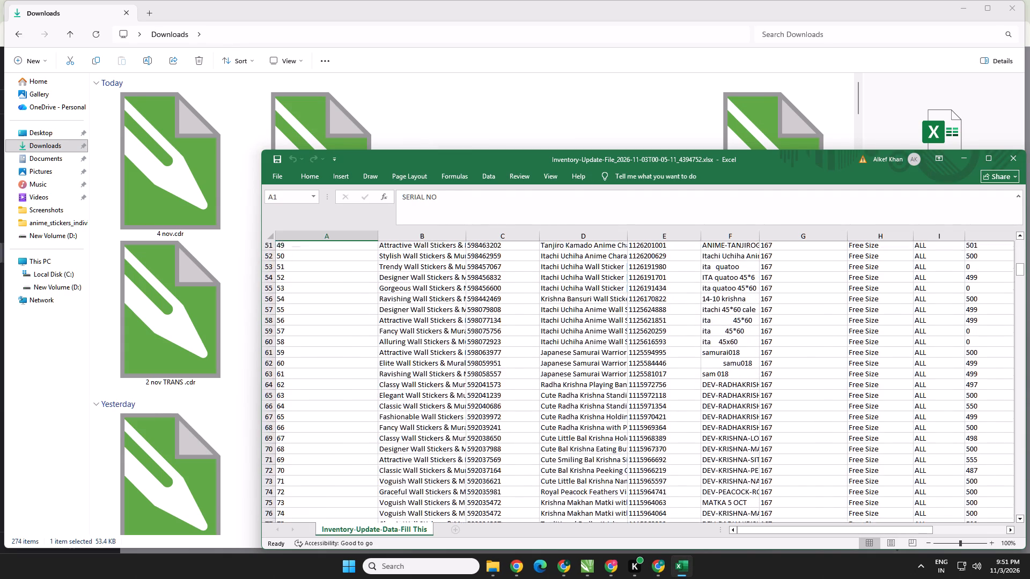
{"action": "scroll", "coordinate": [466, 358], "scroll_direction": "down", "scroll_amount": 19}
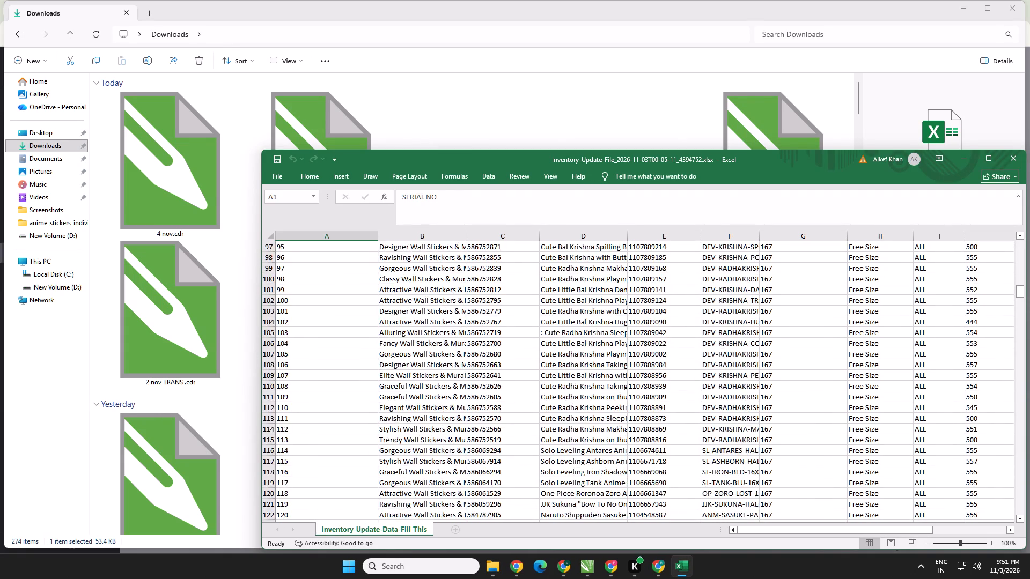
{"action": "scroll", "coordinate": [526, 388], "scroll_direction": "down", "scroll_amount": 19}
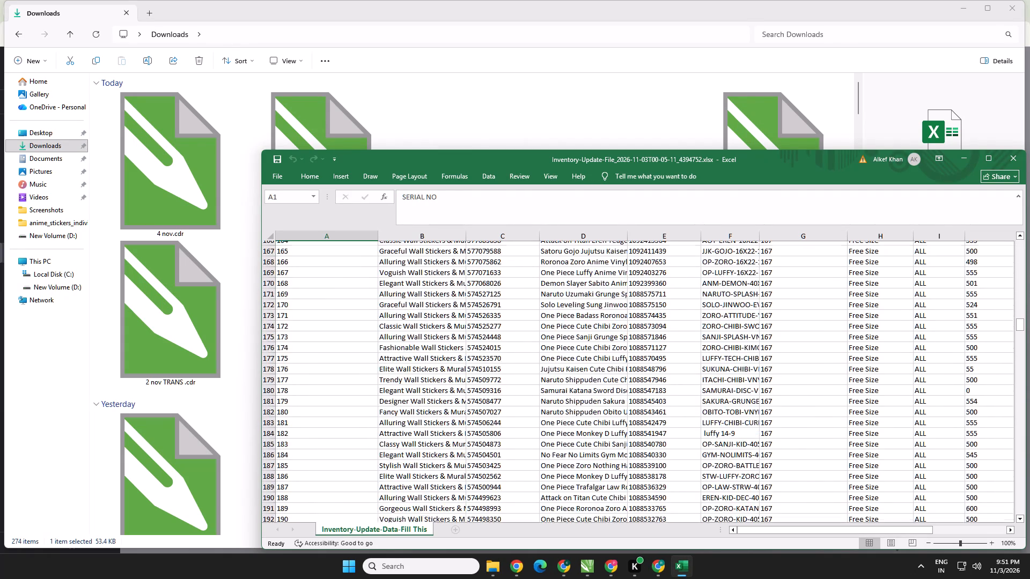
{"action": "scroll", "coordinate": [619, 401], "scroll_direction": "down", "scroll_amount": 11}
{"action": "scroll", "coordinate": [901, 254], "scroll_direction": "down", "scroll_amount": 10}
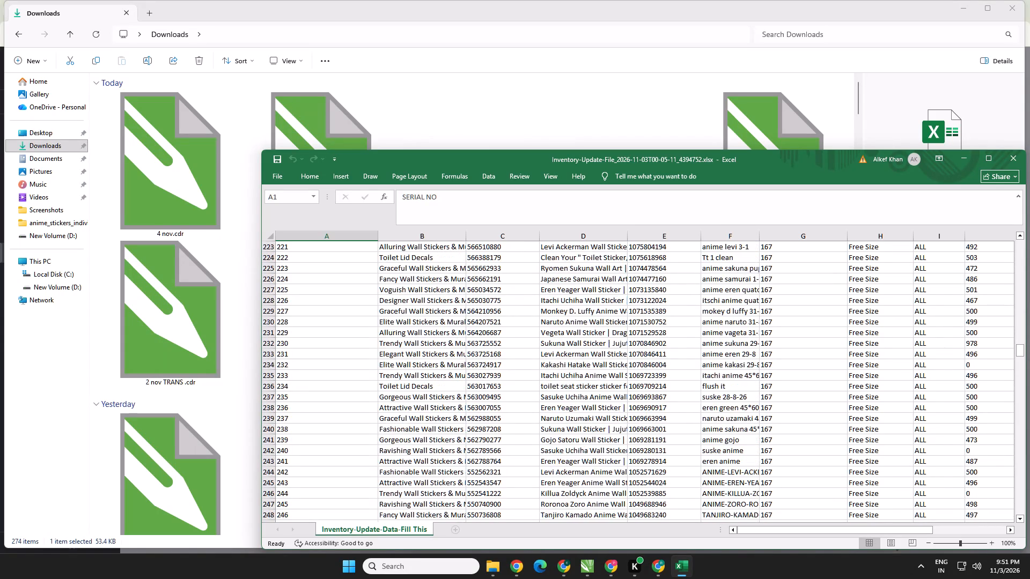
{"action": "scroll", "coordinate": [710, 341], "scroll_direction": "down", "scroll_amount": 15}
{"action": "left_click", "coordinate": [1014, 158]}
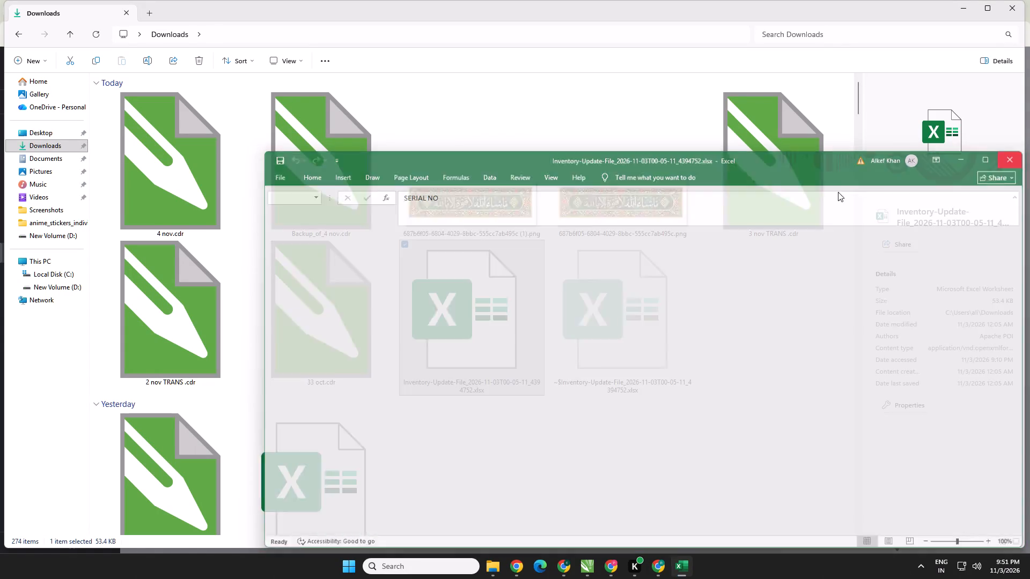
Refresh the Downloads folder repeatedly to look for printora1's newly generated inventory file.
{"action": "scroll", "coordinate": [734, 225], "scroll_direction": "up", "scroll_amount": 9}
{"action": "left_click", "coordinate": [95, 39]}
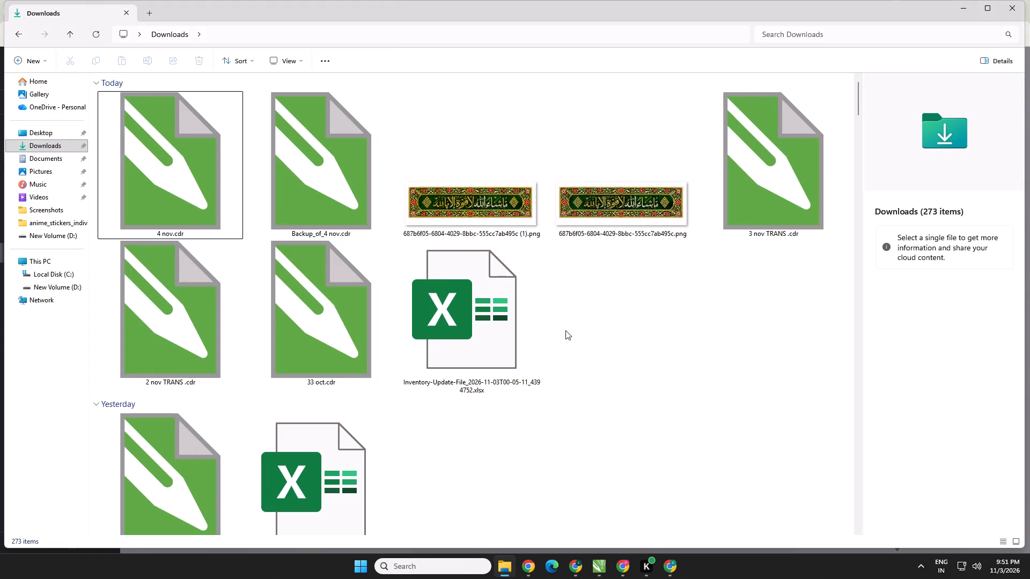
{"action": "scroll", "coordinate": [318, 184], "scroll_direction": "up", "scroll_amount": 3}
{"action": "scroll", "coordinate": [465, 362], "scroll_direction": "down", "scroll_amount": 1}
{"action": "scroll", "coordinate": [402, 356], "scroll_direction": "up", "scroll_amount": 4}
{"action": "triple_click", "coordinate": [94, 32]}
{"action": "triple_click", "coordinate": [94, 32]}
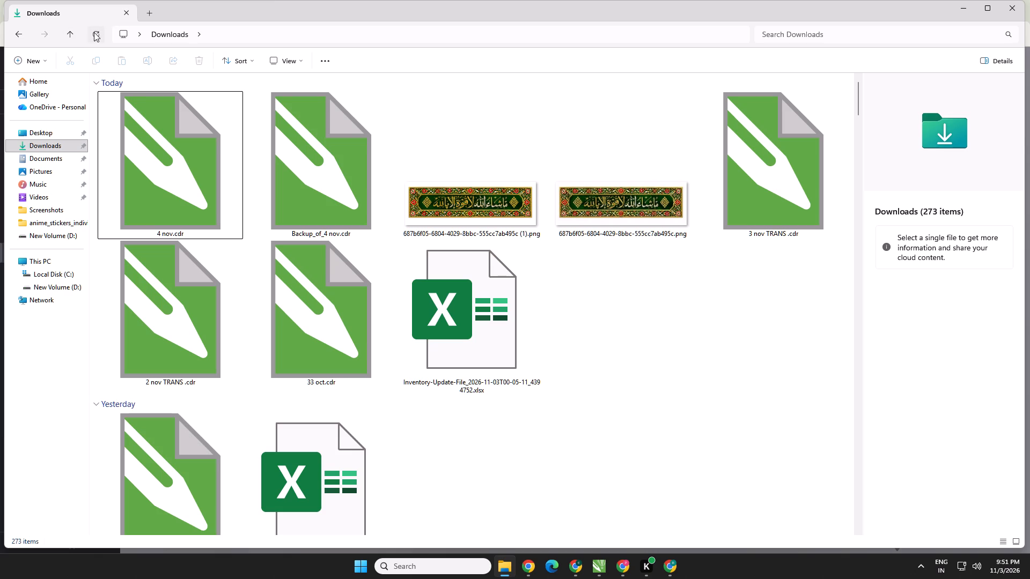
{"action": "triple_click", "coordinate": [94, 32]}
{"action": "scroll", "coordinate": [351, 202], "scroll_direction": "up", "scroll_amount": 3}
{"action": "scroll", "coordinate": [517, 345], "scroll_direction": "up", "scroll_amount": 2}
{"action": "scroll", "coordinate": [456, 318], "scroll_direction": "up", "scroll_amount": 1}
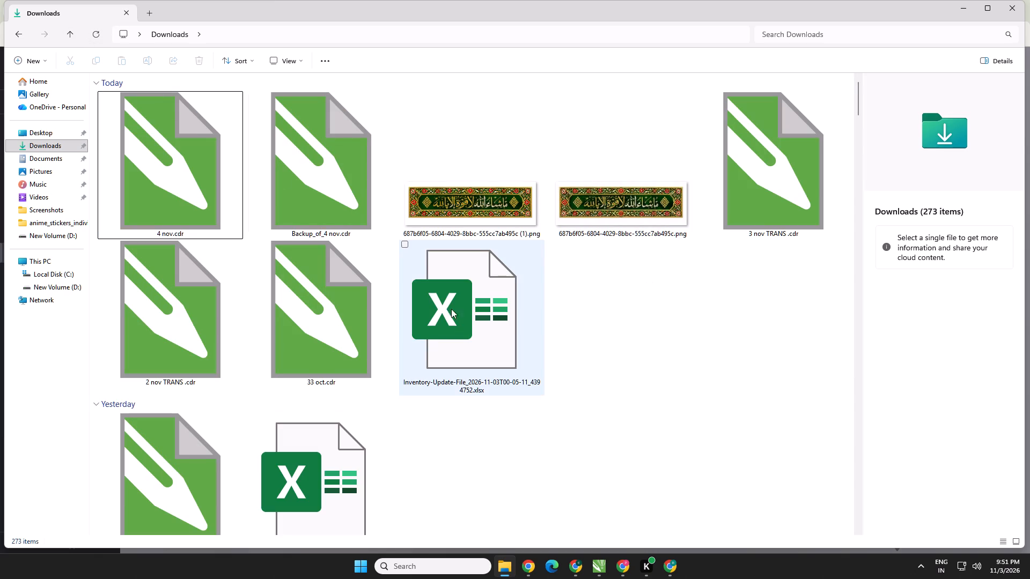
{"action": "scroll", "coordinate": [451, 309], "scroll_direction": "up", "scroll_amount": 1}
{"action": "left_click", "coordinate": [87, 38]}
{"action": "left_click", "coordinate": [92, 29]}
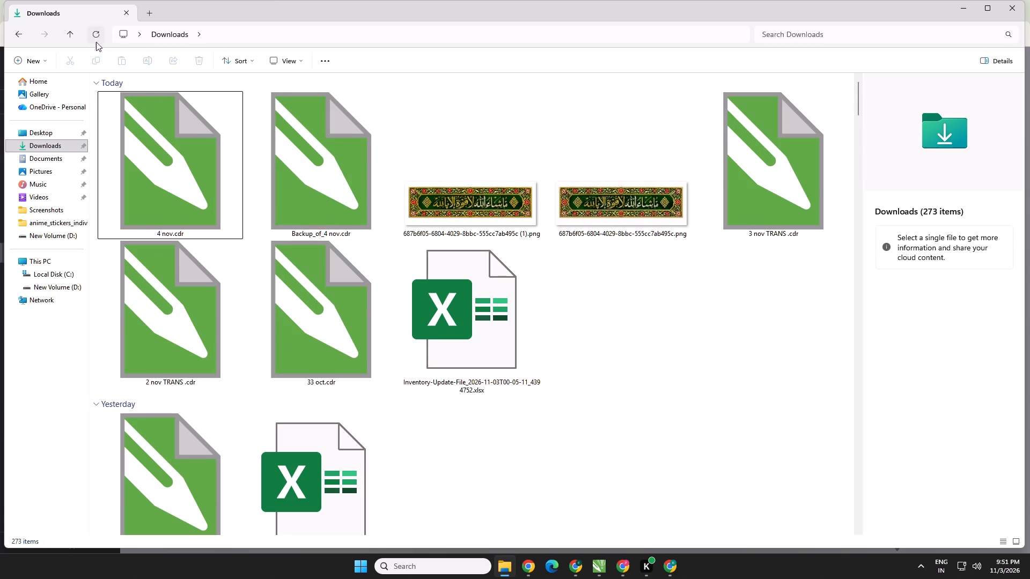
{"action": "triple_click", "coordinate": [97, 39]}
{"action": "triple_click", "coordinate": [97, 39]}
{"action": "left_click", "coordinate": [97, 39]}
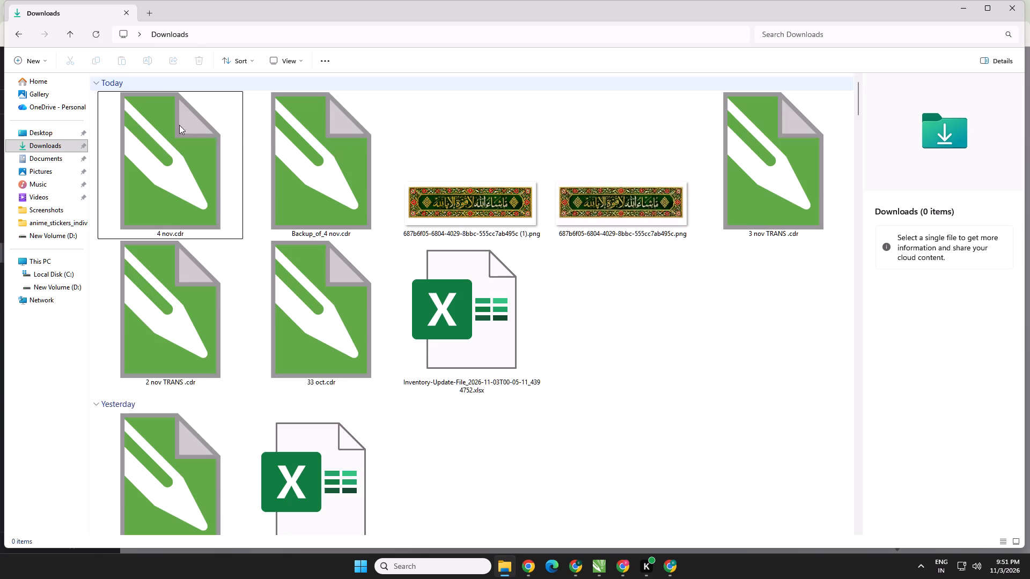
Return to printora1's Bulk Stock Update in Chrome, download the stock file and show it in its folder.
{"action": "left_click", "coordinate": [539, 568]}
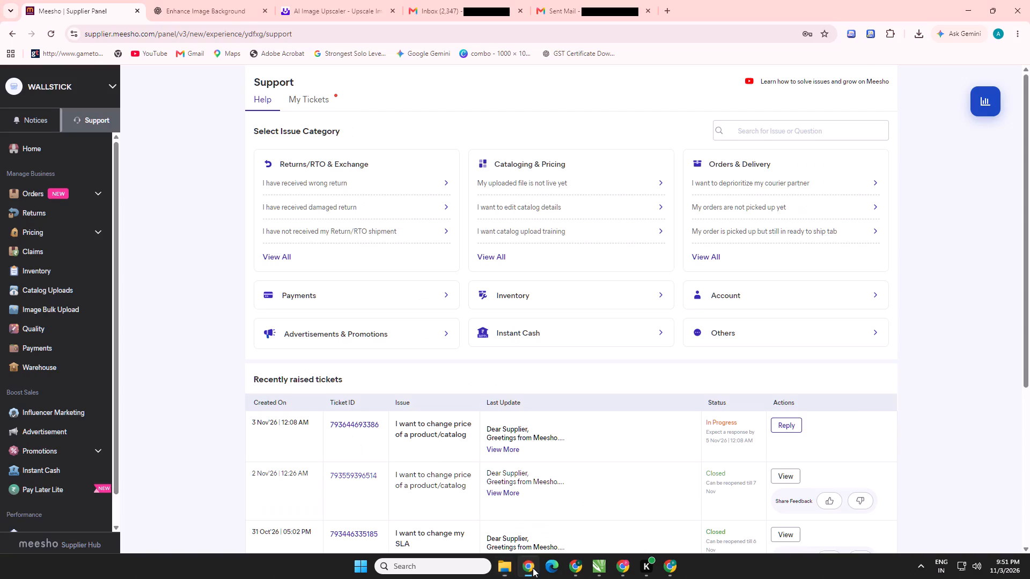
{"action": "left_click", "coordinate": [627, 565]}
{"action": "left_click", "coordinate": [668, 559]}
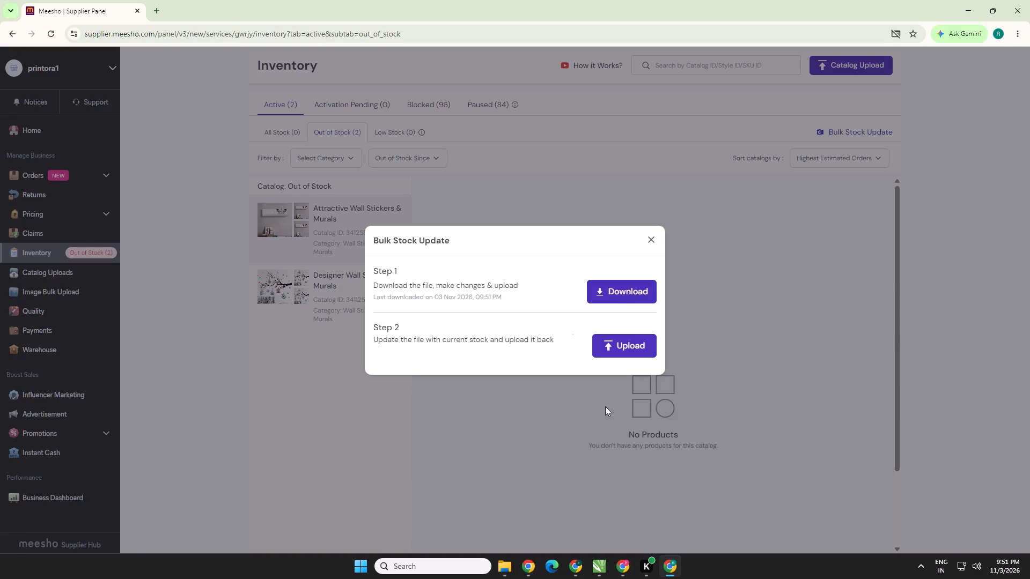
{"action": "left_click", "coordinate": [615, 295]}
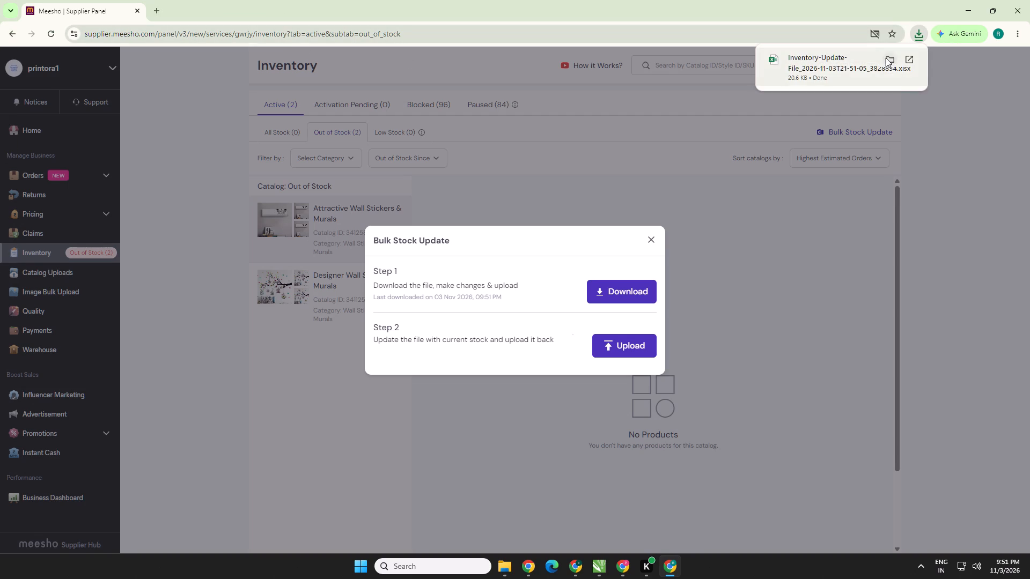
{"action": "left_click", "coordinate": [888, 61]}
Open the newly downloaded Inventory-Update-File_2026-11-03T21-51-05_3828834.xlsx from today's files in the Downloads folder.
{"action": "scroll", "coordinate": [229, 183], "scroll_direction": "up", "scroll_amount": 1}
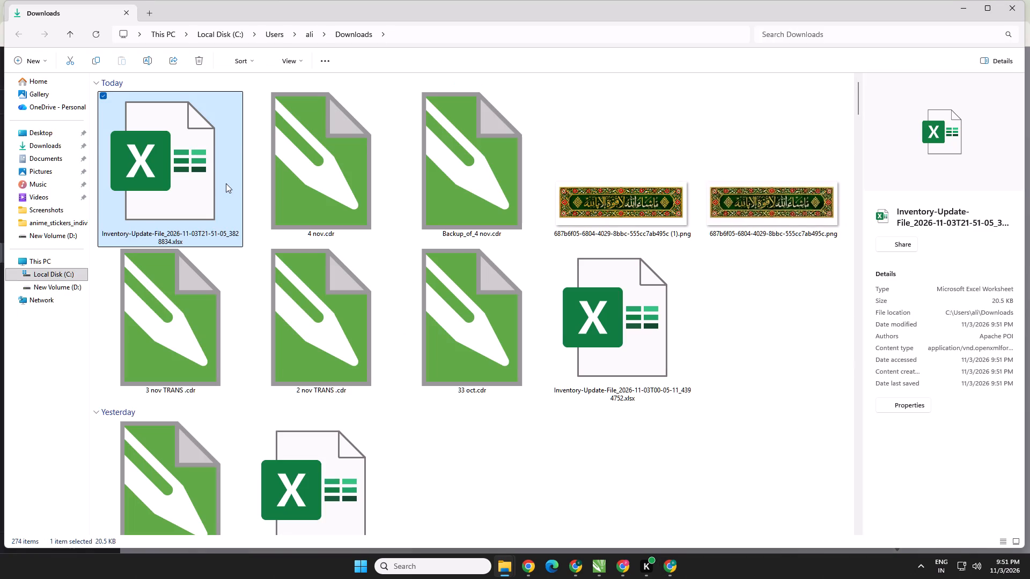
{"action": "double_click", "coordinate": [209, 180]}
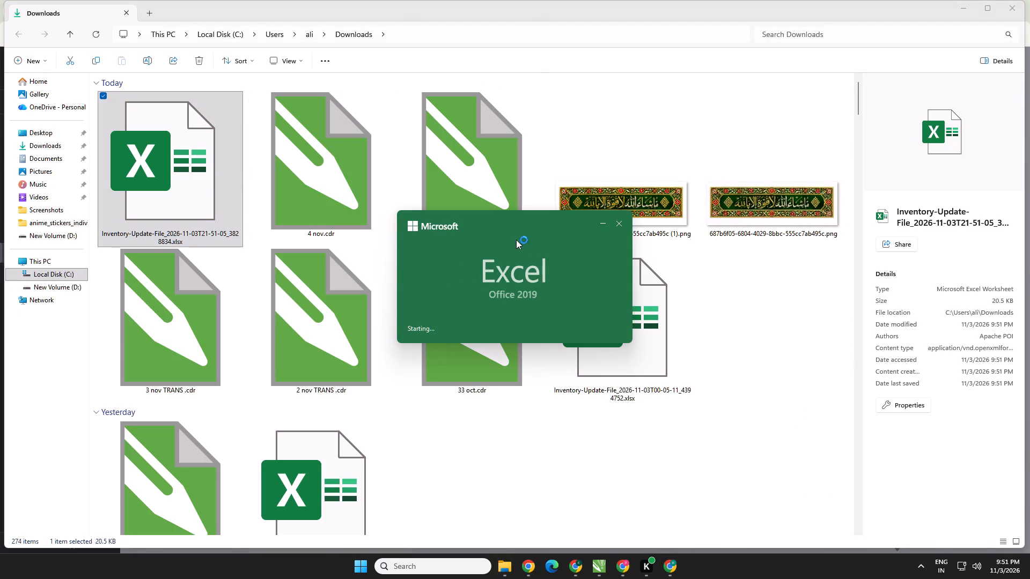
Examine the style IDs and system stock counts down to the last product row and back to the header.
{"action": "scroll", "coordinate": [536, 407], "scroll_direction": "down", "scroll_amount": 1}
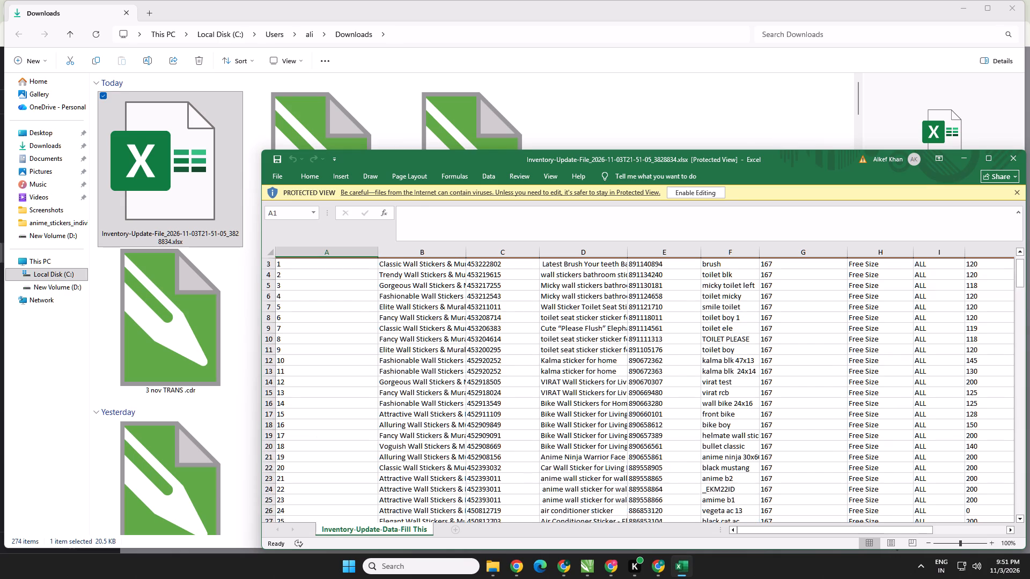
{"action": "scroll", "coordinate": [524, 411], "scroll_direction": "down", "scroll_amount": 20}
{"action": "scroll", "coordinate": [524, 411], "scroll_direction": "down", "scroll_amount": 3}
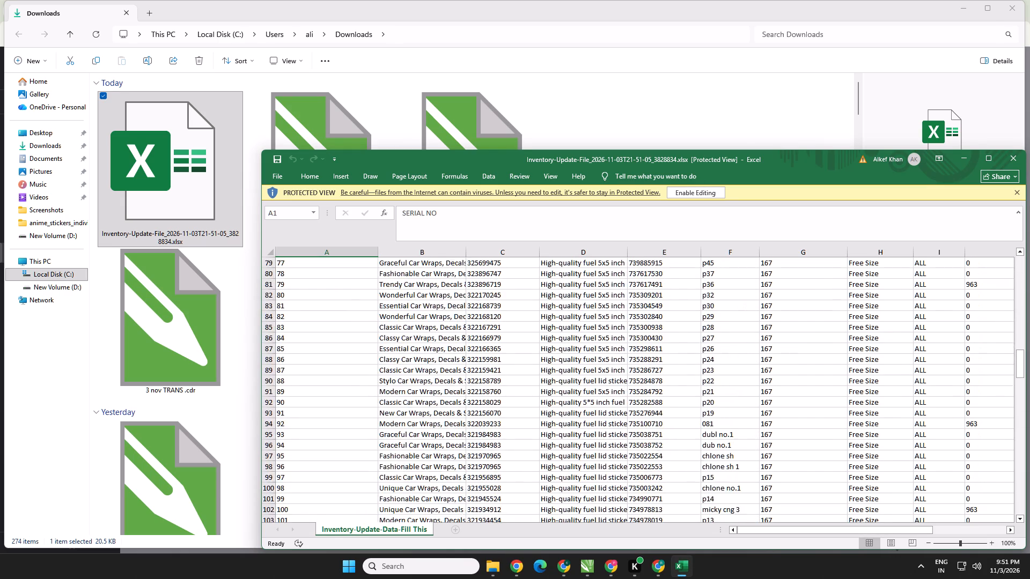
{"action": "scroll", "coordinate": [673, 412], "scroll_direction": "down", "scroll_amount": 12}
{"action": "middle_click", "coordinate": [673, 412]}
{"action": "scroll", "coordinate": [668, 411], "scroll_direction": "down", "scroll_amount": 10}
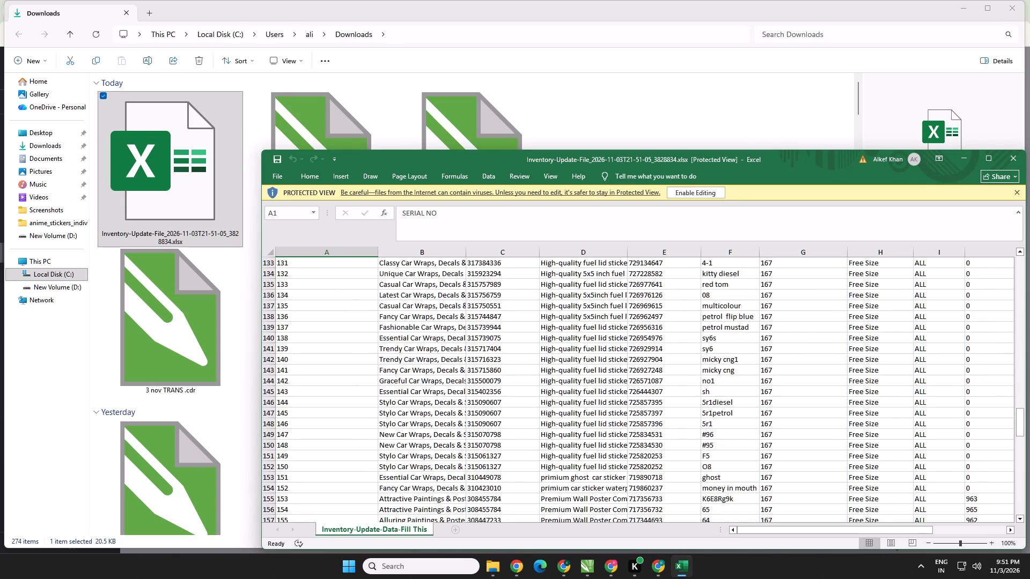
{"action": "scroll", "coordinate": [668, 411], "scroll_direction": "down", "scroll_amount": 20}
{"action": "scroll", "coordinate": [668, 411], "scroll_direction": "down", "scroll_amount": 6}
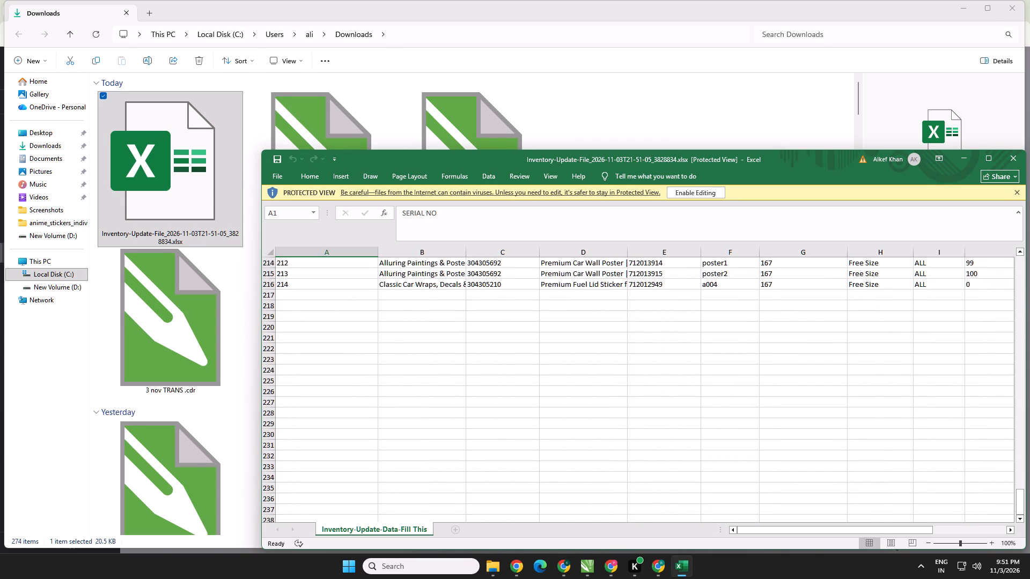
{"action": "scroll", "coordinate": [705, 405], "scroll_direction": "up", "scroll_amount": 2}
{"action": "scroll", "coordinate": [969, 376], "scroll_direction": "up", "scroll_amount": 1}
{"action": "left_click_drag", "start_coordinate": [970, 386], "coordinate": [982, 367]}
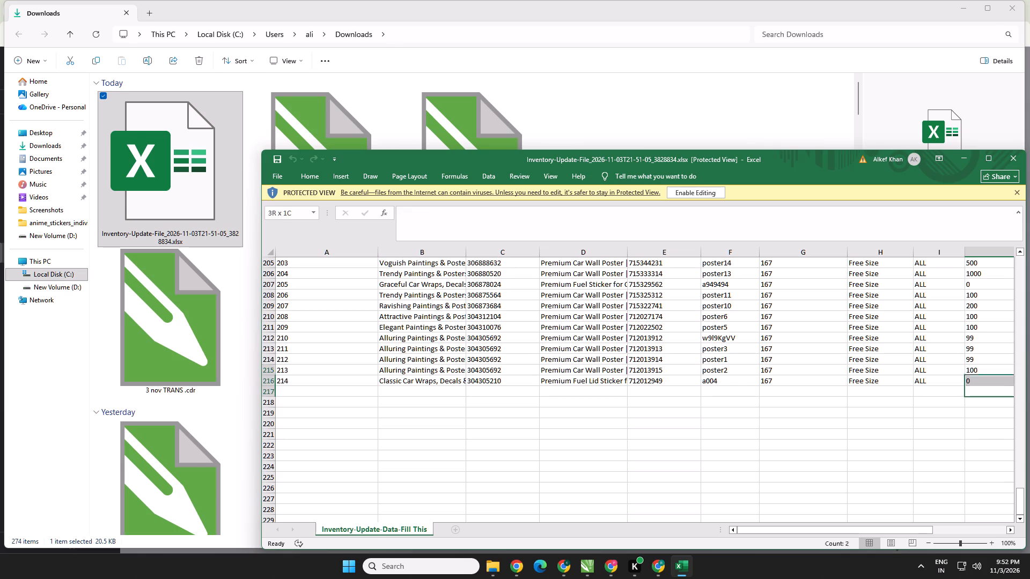
{"action": "left_click_drag", "start_coordinate": [982, 367], "coordinate": [988, 315]}
{"action": "left_click", "coordinate": [959, 369]}
{"action": "left_click", "coordinate": [978, 367]}
{"action": "double_click", "coordinate": [974, 369]}
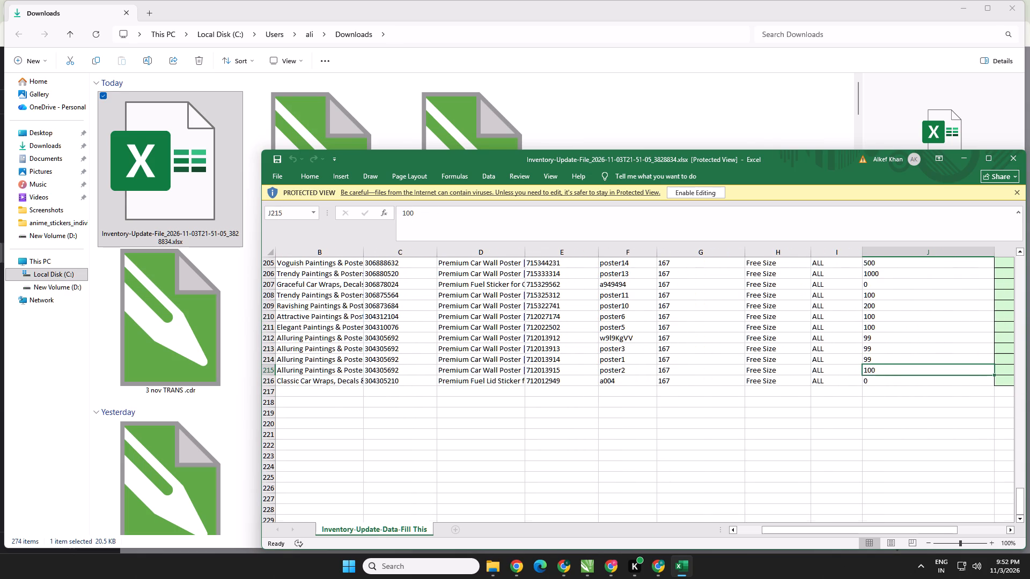
{"action": "scroll", "coordinate": [889, 369], "scroll_direction": "up", "scroll_amount": 1}
{"action": "scroll", "coordinate": [889, 369], "scroll_direction": "up", "scroll_amount": 20}
{"action": "scroll", "coordinate": [889, 369], "scroll_direction": "up", "scroll_amount": 15}
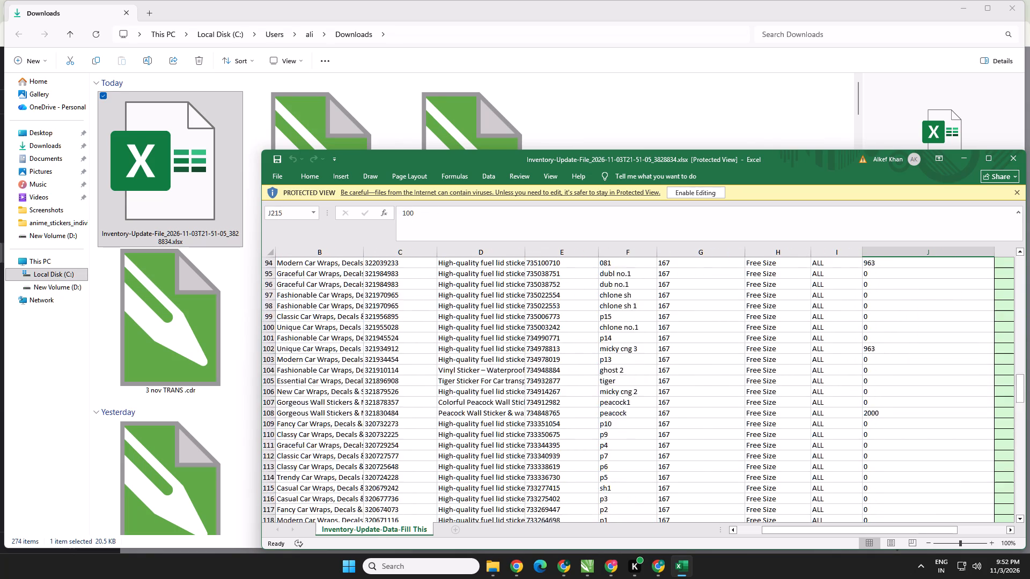
{"action": "scroll", "coordinate": [889, 369], "scroll_direction": "up", "scroll_amount": 20}
{"action": "scroll", "coordinate": [889, 369], "scroll_direction": "up", "scroll_amount": 15}
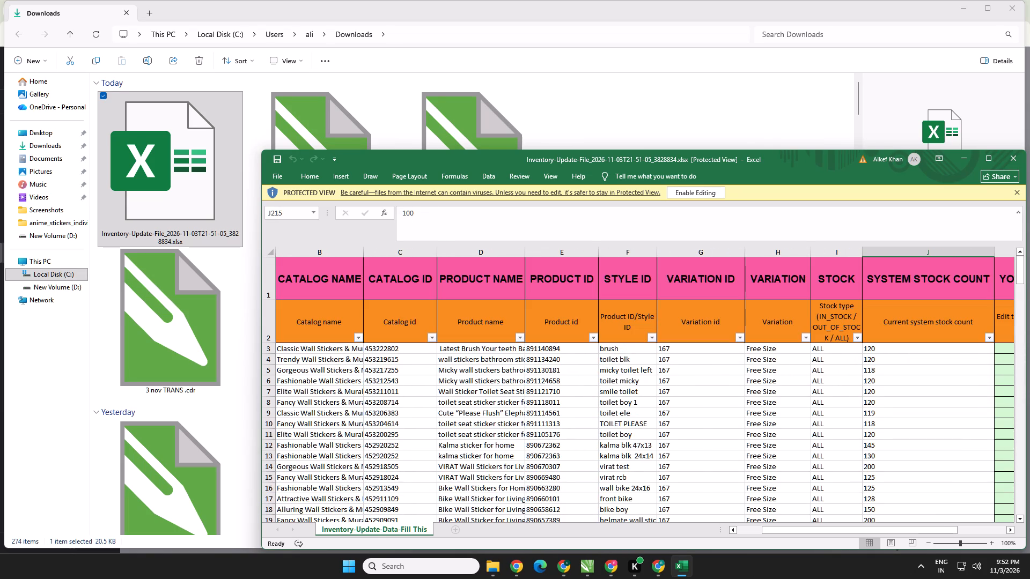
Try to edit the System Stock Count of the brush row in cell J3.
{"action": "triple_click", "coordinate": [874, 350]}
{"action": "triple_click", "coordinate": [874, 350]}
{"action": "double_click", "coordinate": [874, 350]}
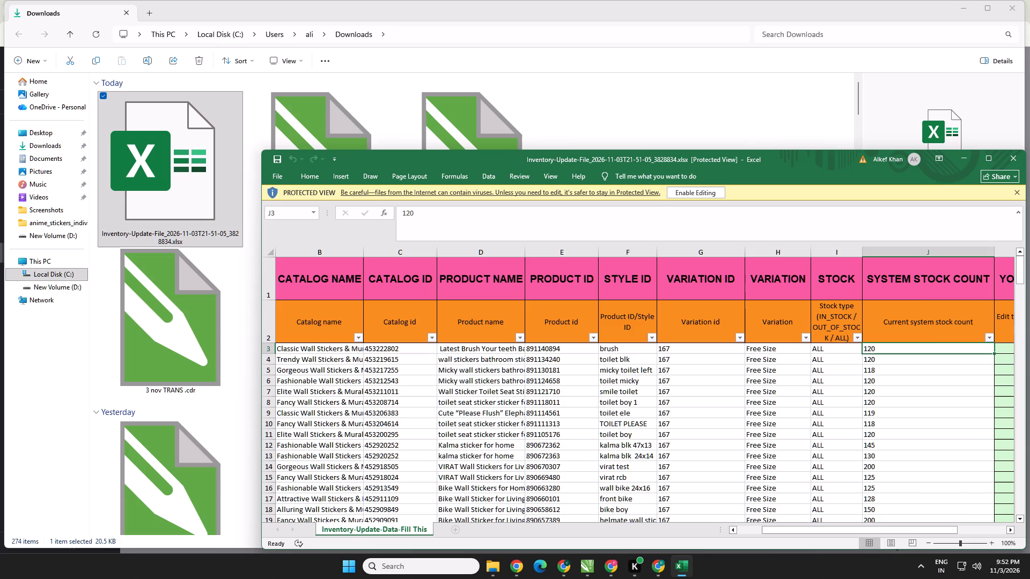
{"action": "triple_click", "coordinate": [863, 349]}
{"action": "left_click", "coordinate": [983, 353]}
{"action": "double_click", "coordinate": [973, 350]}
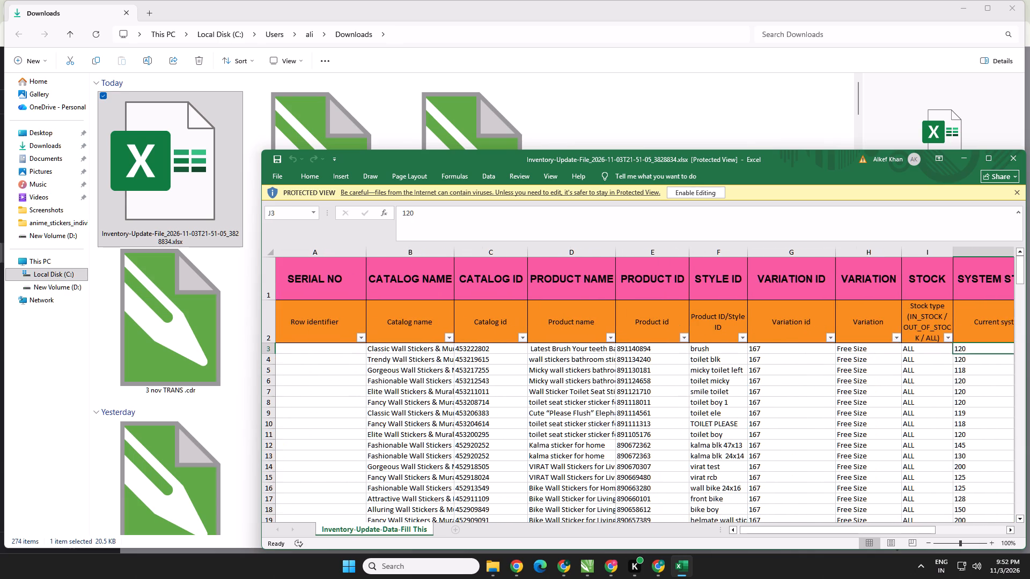
Enable editing for the protected-view inventory workbook and maximize its window.
{"action": "left_click", "coordinate": [704, 192]}
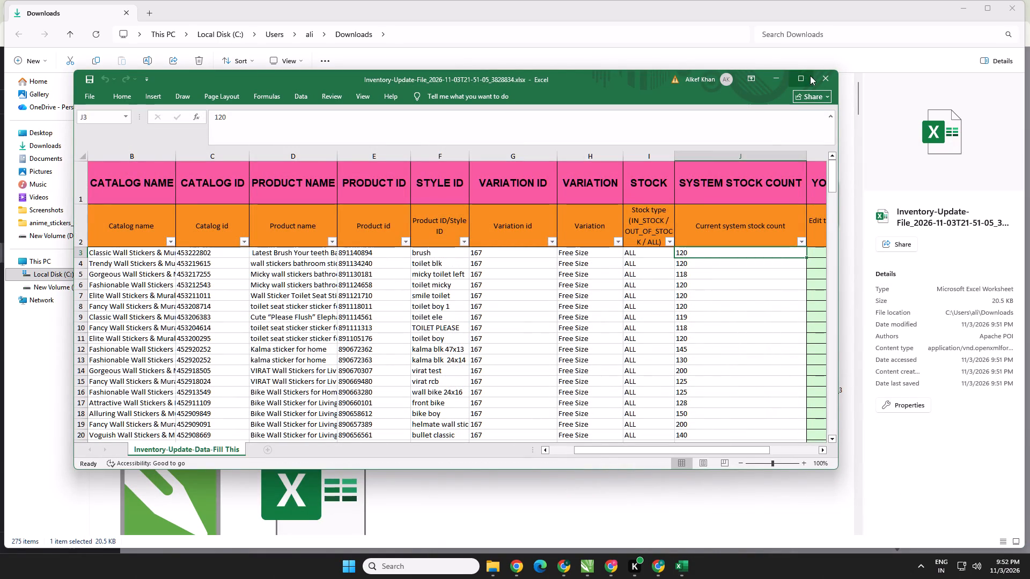
{"action": "left_click", "coordinate": [801, 74]}
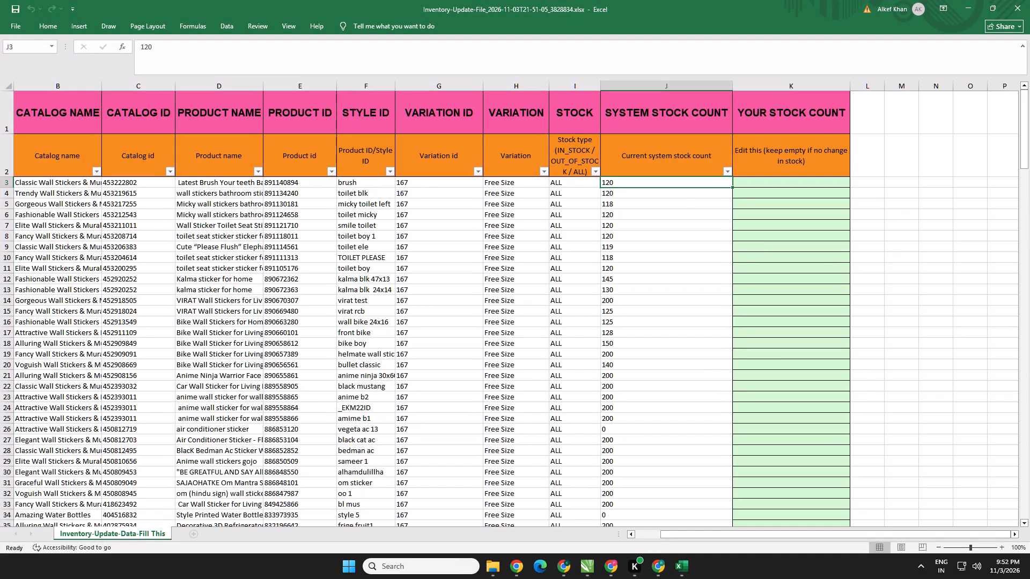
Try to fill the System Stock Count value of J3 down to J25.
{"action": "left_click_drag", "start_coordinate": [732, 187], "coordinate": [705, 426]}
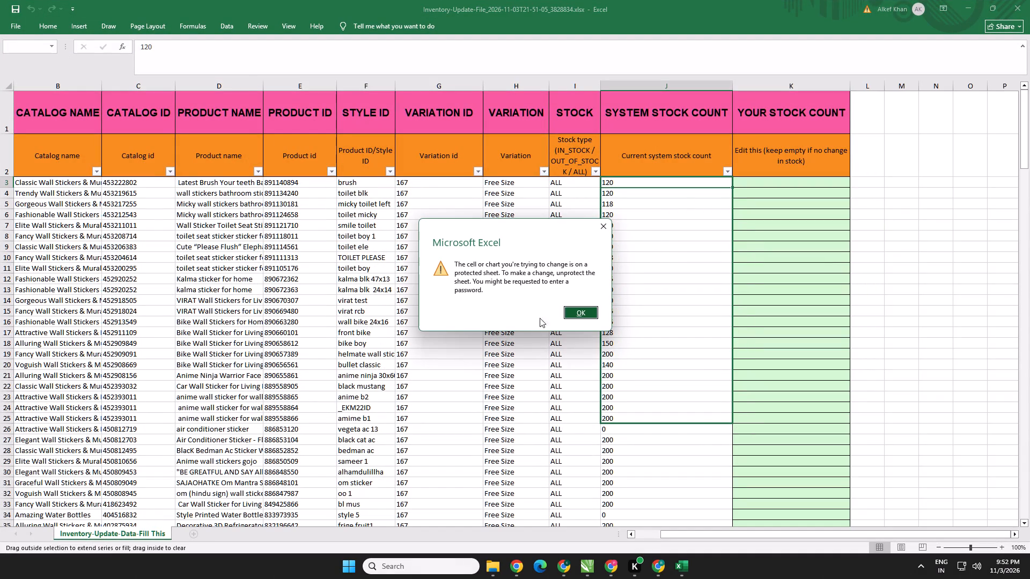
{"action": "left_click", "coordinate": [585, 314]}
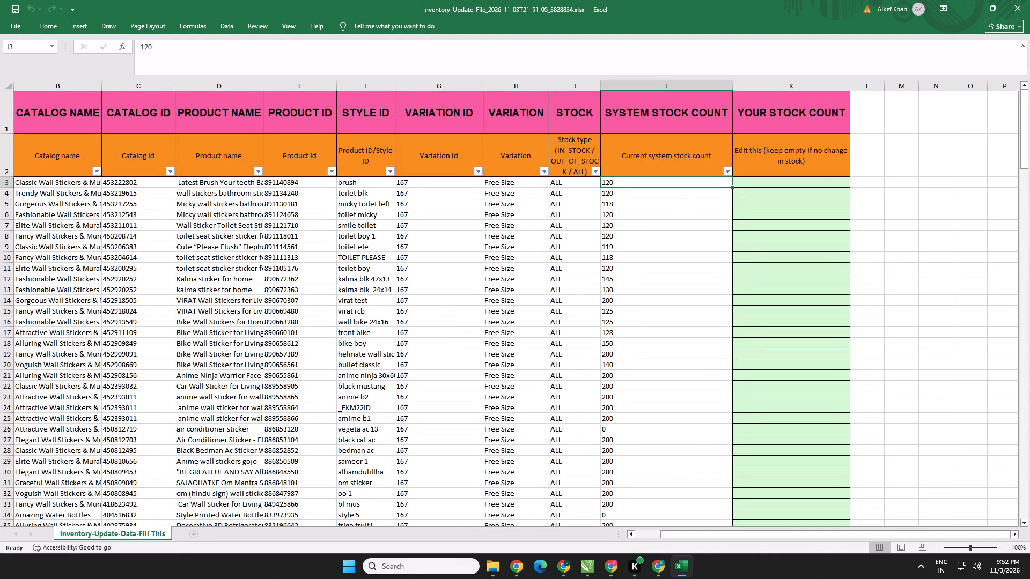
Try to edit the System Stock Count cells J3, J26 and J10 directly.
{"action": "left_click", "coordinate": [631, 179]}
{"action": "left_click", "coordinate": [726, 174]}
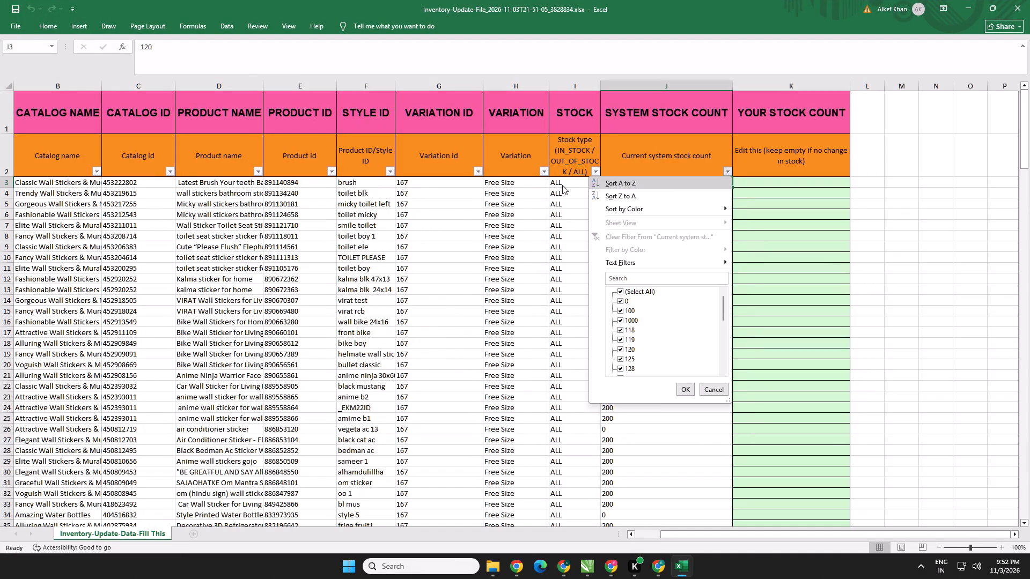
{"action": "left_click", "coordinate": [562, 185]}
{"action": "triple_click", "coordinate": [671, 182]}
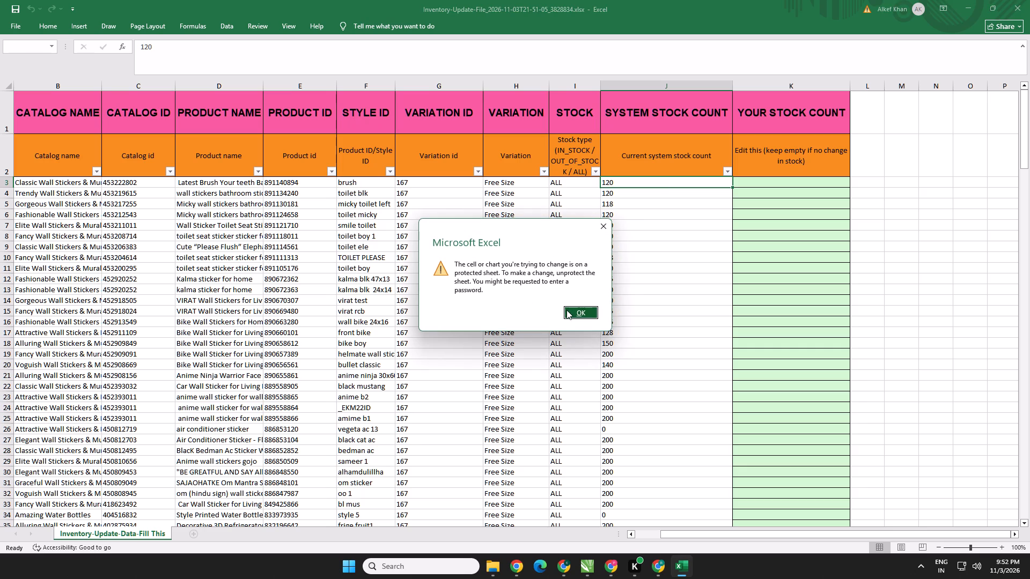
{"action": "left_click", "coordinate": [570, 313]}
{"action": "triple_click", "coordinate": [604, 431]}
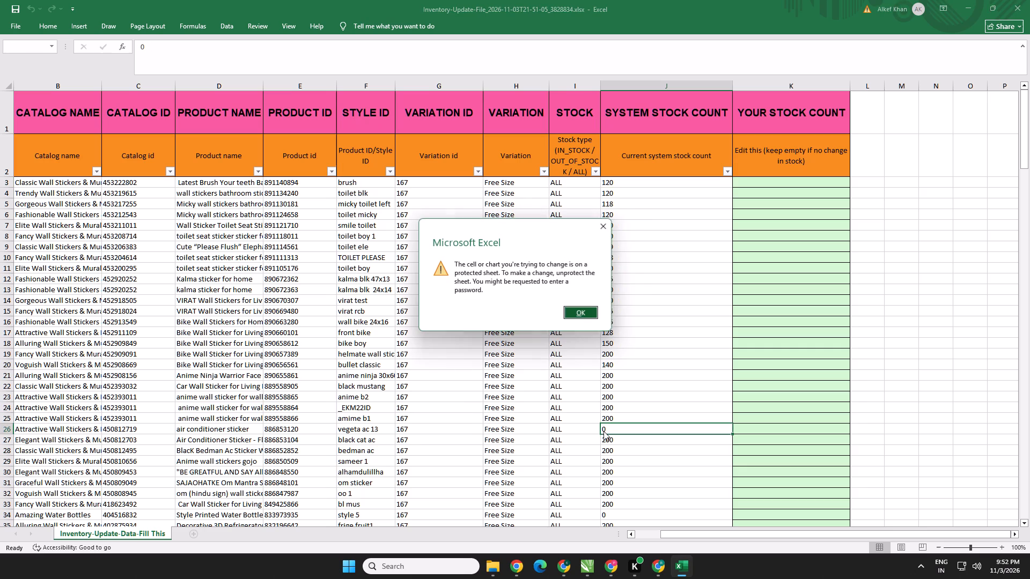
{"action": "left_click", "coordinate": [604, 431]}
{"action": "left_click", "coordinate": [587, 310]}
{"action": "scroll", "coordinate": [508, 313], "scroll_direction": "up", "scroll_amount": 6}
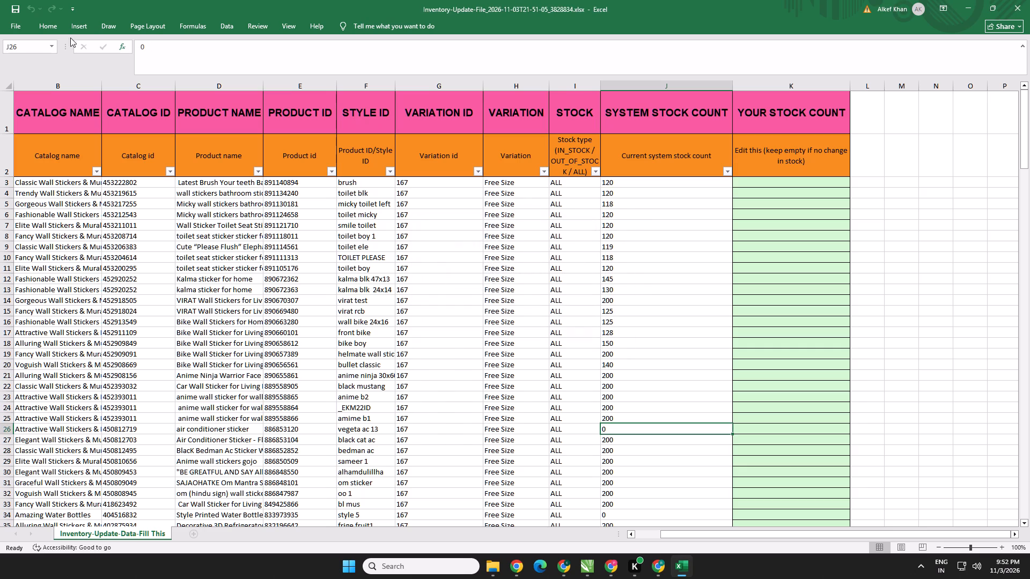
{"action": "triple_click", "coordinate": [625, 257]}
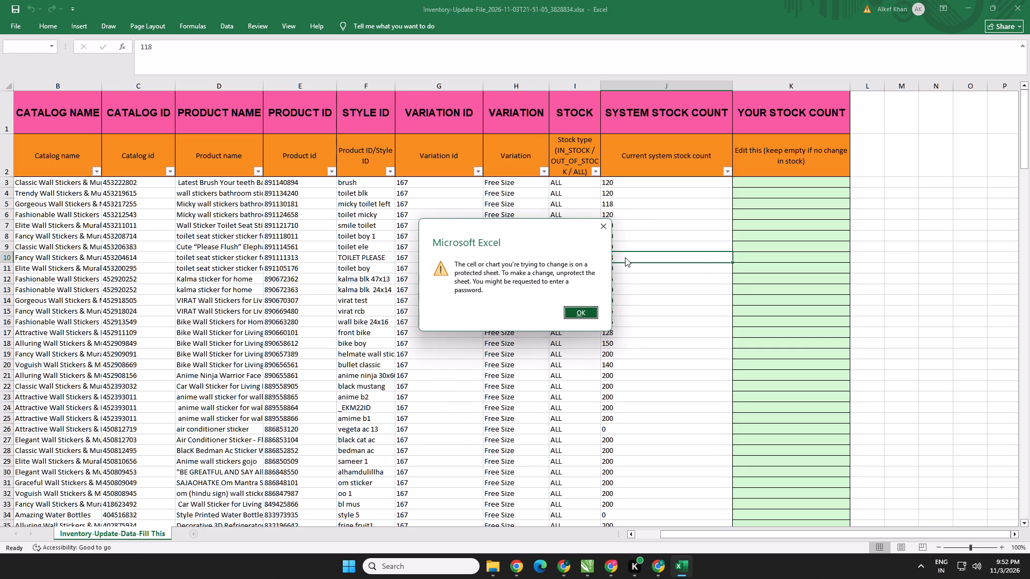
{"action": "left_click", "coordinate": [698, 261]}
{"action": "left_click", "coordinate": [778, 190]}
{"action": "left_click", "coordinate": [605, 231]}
In the Your Stock Count column, enter 120 in K3 to K5 and 1201 in K6.
{"action": "triple_click", "coordinate": [758, 177]}
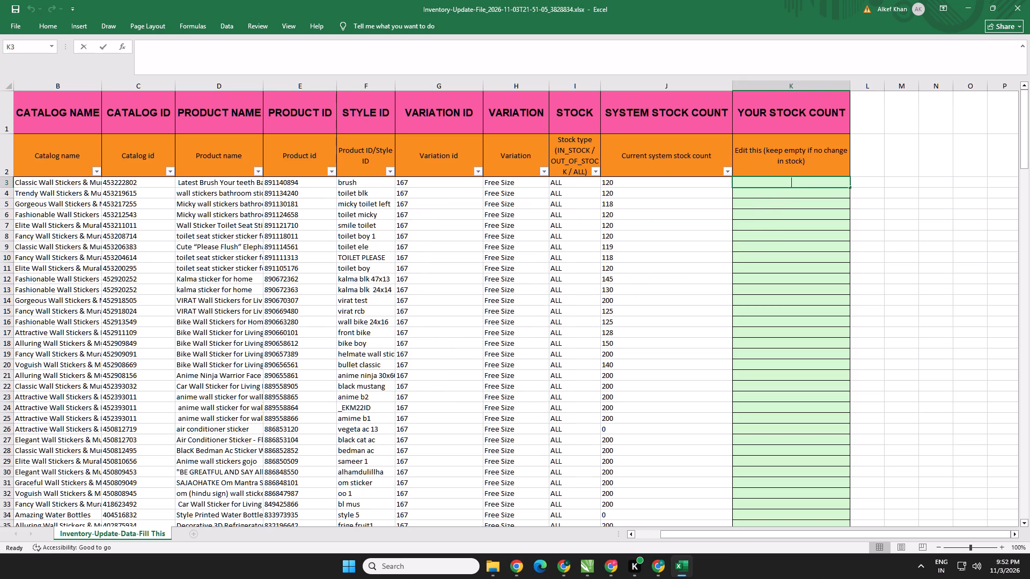
{"action": "type", "text": "120"}
{"action": "key", "text": "Tab"}
{"action": "type", "text": "120"}
{"action": "key", "text": "Tab"}
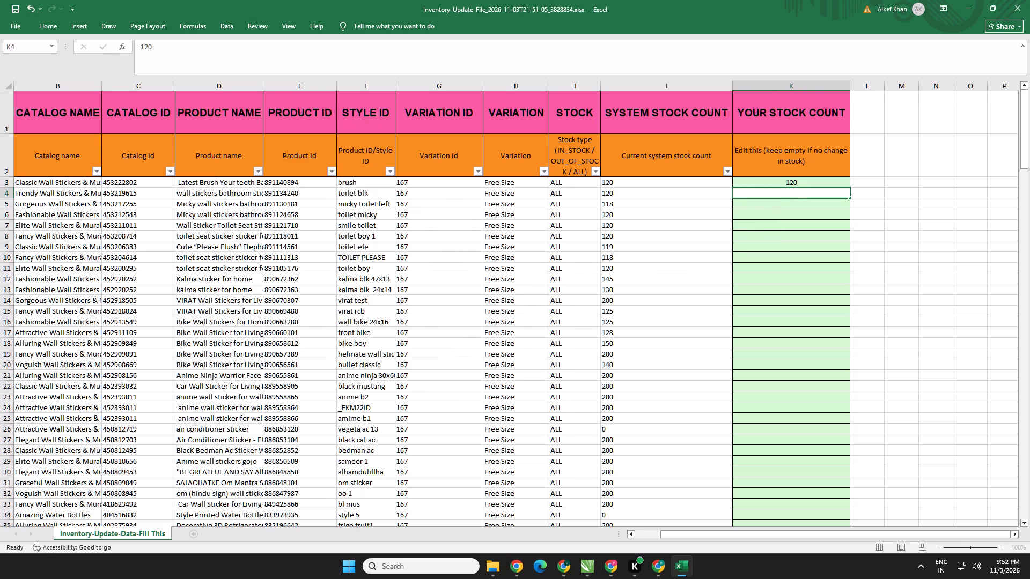
{"action": "type", "text": "120"}
{"action": "key", "text": "Tab"}
{"action": "type", "text": "1201"}
{"action": "key", "text": "Tab"}
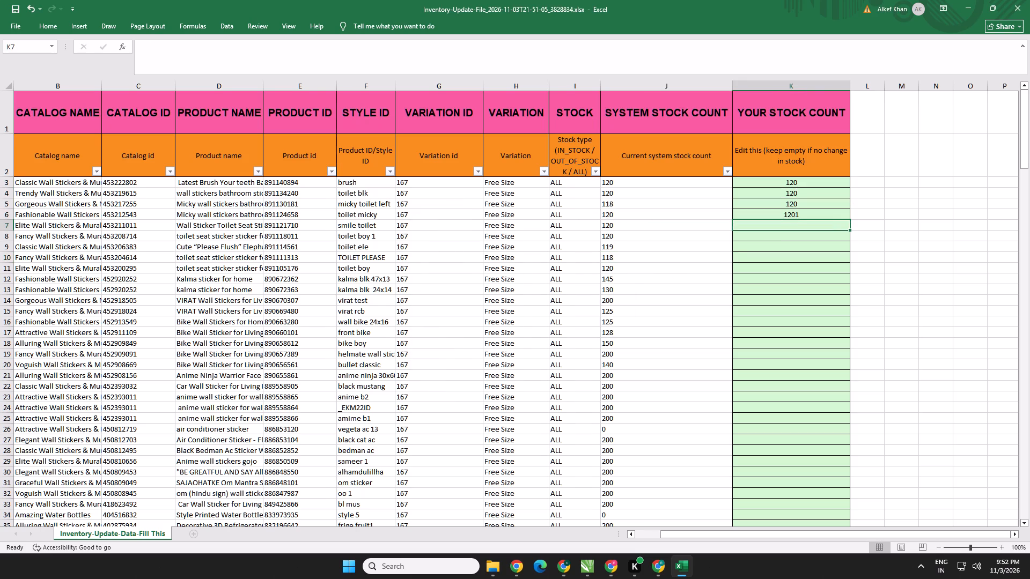
Enter a Your Stock Count of 120 in each cell from K7 to K12.
{"action": "type", "text": "120"}
{"action": "key", "text": "Tab"}
{"action": "type", "text": "120"}
{"action": "key", "text": "Tab"}
{"action": "type", "text": "120"}
{"action": "key", "text": "Tab"}
{"action": "type", "text": "120"}
{"action": "key", "text": "Tab"}
{"action": "type", "text": "120"}
{"action": "key", "text": "Tab"}
{"action": "type", "text": "120"}
{"action": "key", "text": "Tab"}
Enter a Your Stock Count of 120 in each cell from K13 to K18.
{"action": "type", "text": "120"}
{"action": "key", "text": "Tab"}
{"action": "type", "text": "120"}
{"action": "key", "text": "Tab"}
{"action": "type", "text": "120"}
{"action": "key", "text": "Tab"}
{"action": "type", "text": "120"}
{"action": "key", "text": "Tab"}
{"action": "type", "text": "120"}
{"action": "key", "text": "Tab"}
{"action": "type", "text": "120"}
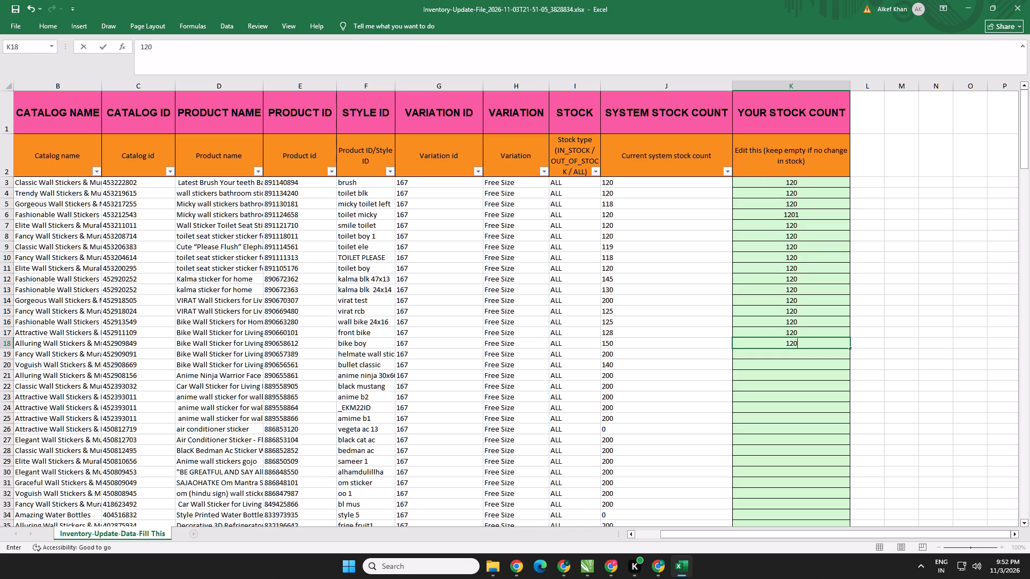
{"action": "key", "text": "Tab"}
Enter a Your Stock Count of 120 in each cell from K19 to K23.
{"action": "type", "text": "120"}
{"action": "key", "text": "Tab"}
{"action": "type", "text": "120"}
{"action": "key", "text": "Tab"}
{"action": "type", "text": "120"}
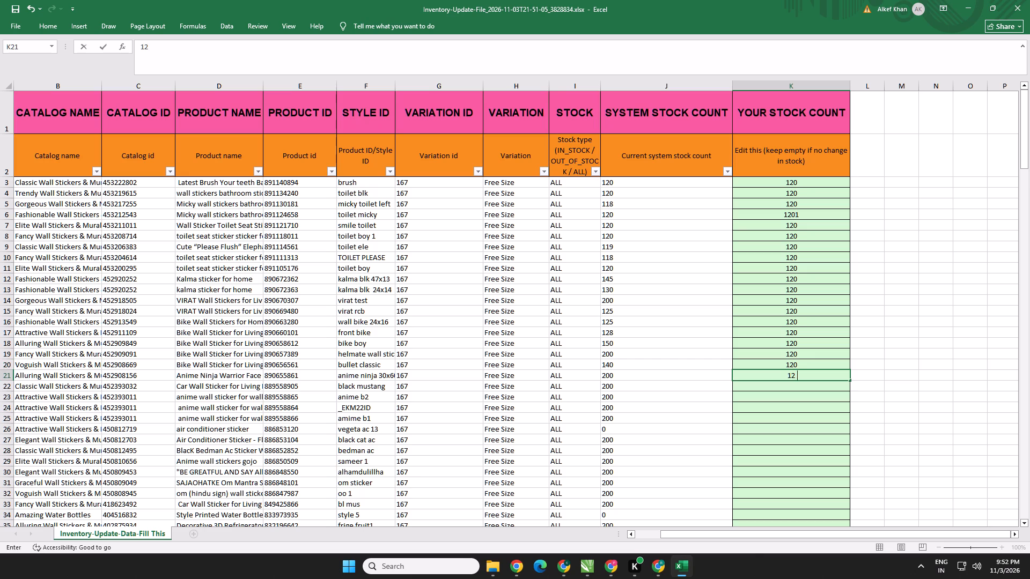
{"action": "key", "text": "Tab"}
{"action": "type", "text": "120"}
{"action": "key", "text": "Tab"}
{"action": "type", "text": "120"}
{"action": "key", "text": "Tab"}
Enter Your Stock Count values of 12 in K24, 120 in K25 and 1120 in K26.
{"action": "type", "text": "12"}
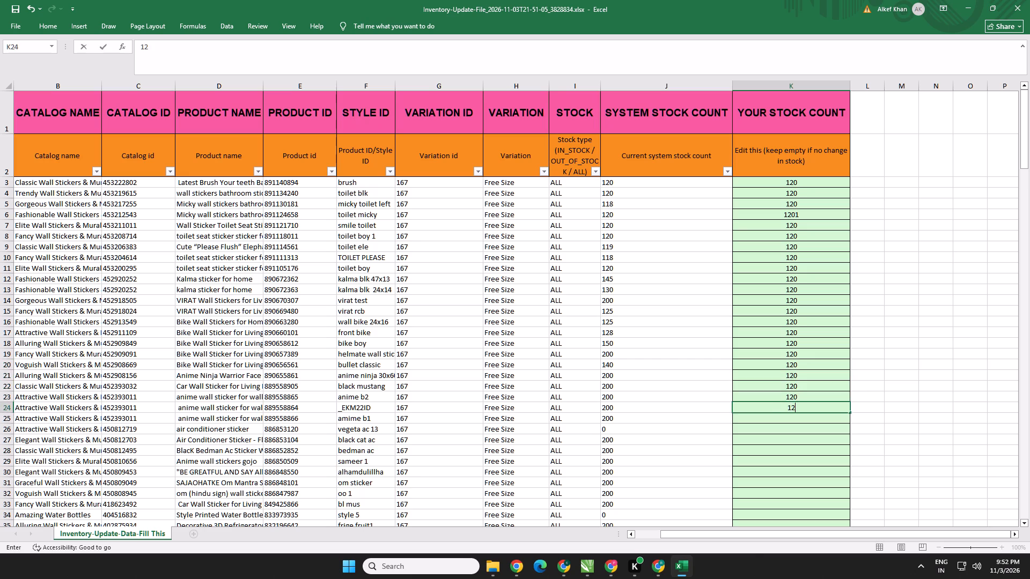
{"action": "key", "text": "Tab"}
{"action": "type", "text": "01"}
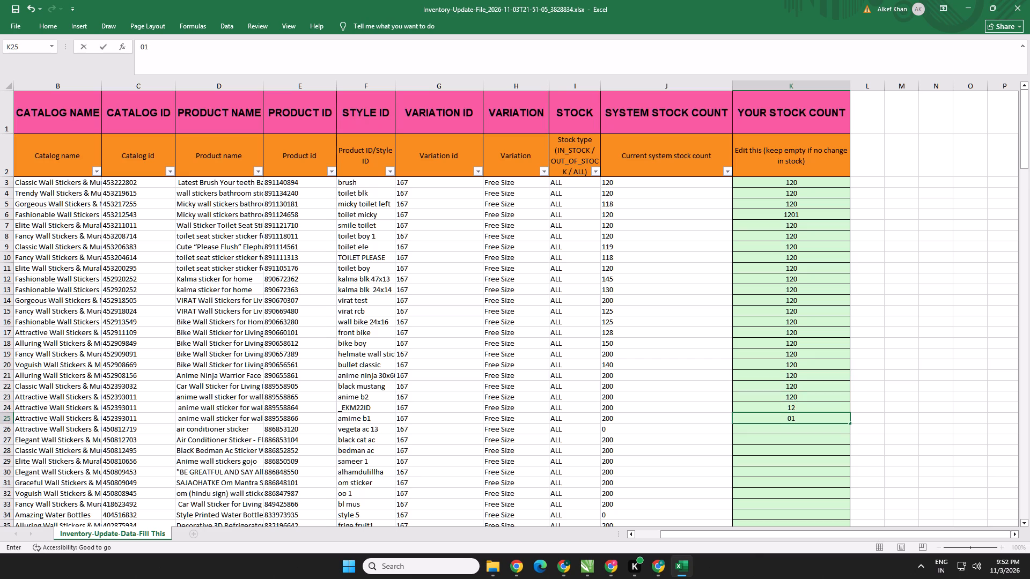
{"action": "key", "text": "BackSpace"}
{"action": "key", "text": "BackSpace"}
{"action": "key", "text": "BackSpace"}
{"action": "type", "text": "120"}
{"action": "key", "text": "Tab"}
{"action": "type", "text": "1120"}
{"action": "key", "text": "Tab"}
Enter a Your Stock Count of 120 in each cell from K27 to K33.
{"action": "type", "text": "120"}
{"action": "key", "text": "Tab"}
{"action": "type", "text": "120"}
{"action": "key", "text": "Tab"}
{"action": "type", "text": "120"}
{"action": "key", "text": "Tab"}
{"action": "type", "text": "120"}
{"action": "key", "text": "Tab"}
{"action": "type", "text": "120"}
{"action": "key", "text": "Tab"}
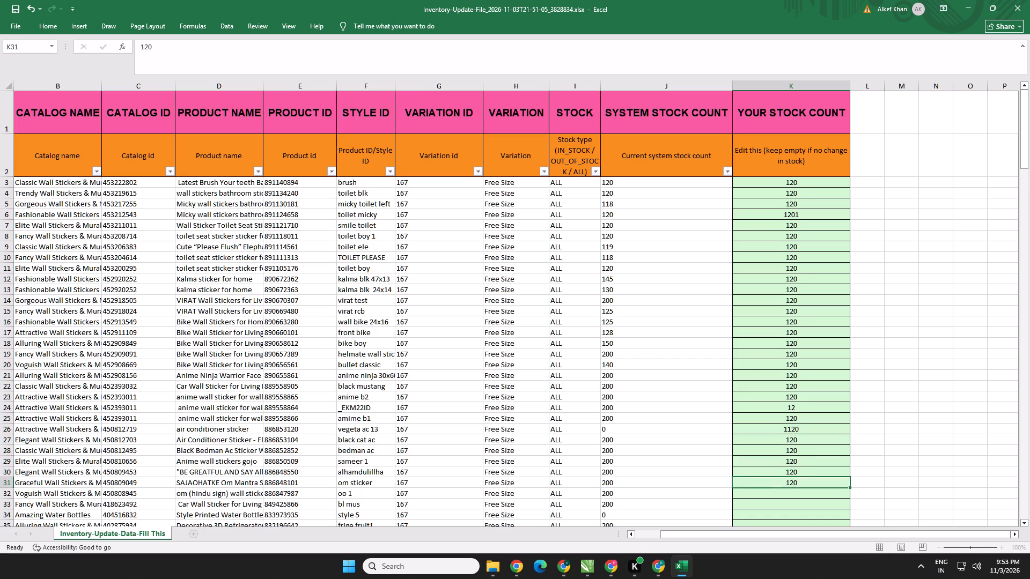
{"action": "type", "text": "120"}
{"action": "key", "text": "Tab"}
{"action": "type", "text": "120"}
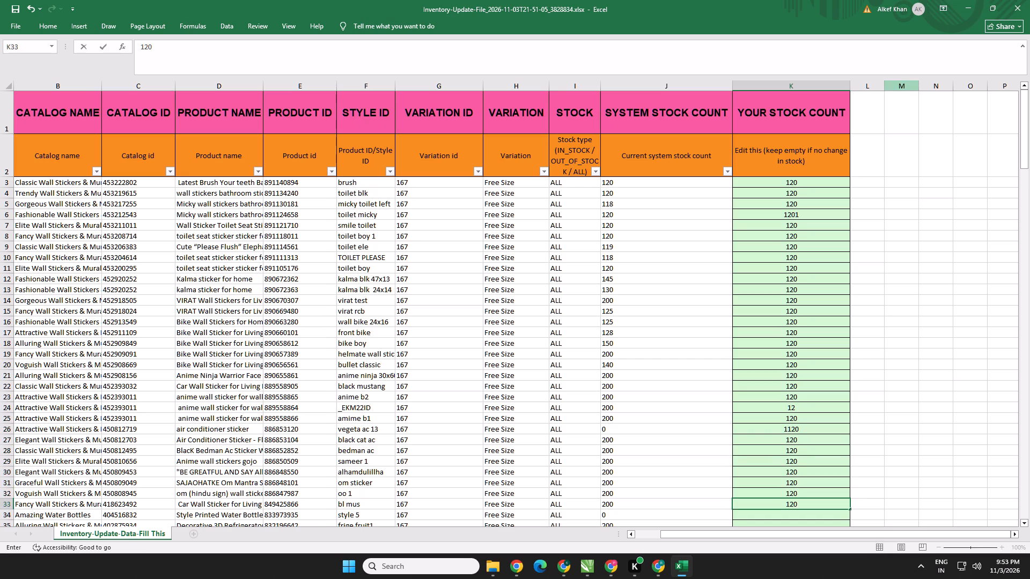
Copy the entered stock counts in K3:K33 and paste them starting at K34, filling the rows down to K64.
{"action": "left_click", "coordinate": [811, 179]}
{"action": "left_click_drag", "start_coordinate": [847, 184], "coordinate": [851, 192]}
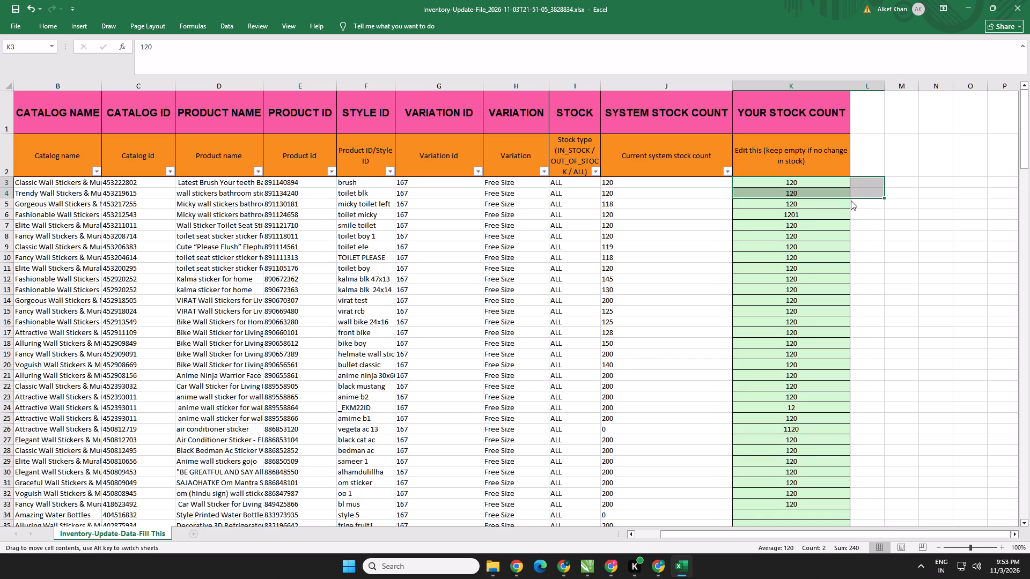
{"action": "left_click", "coordinate": [851, 198]}
{"action": "left_click", "coordinate": [835, 185]}
{"action": "left_click_drag", "start_coordinate": [836, 185], "coordinate": [816, 429]}
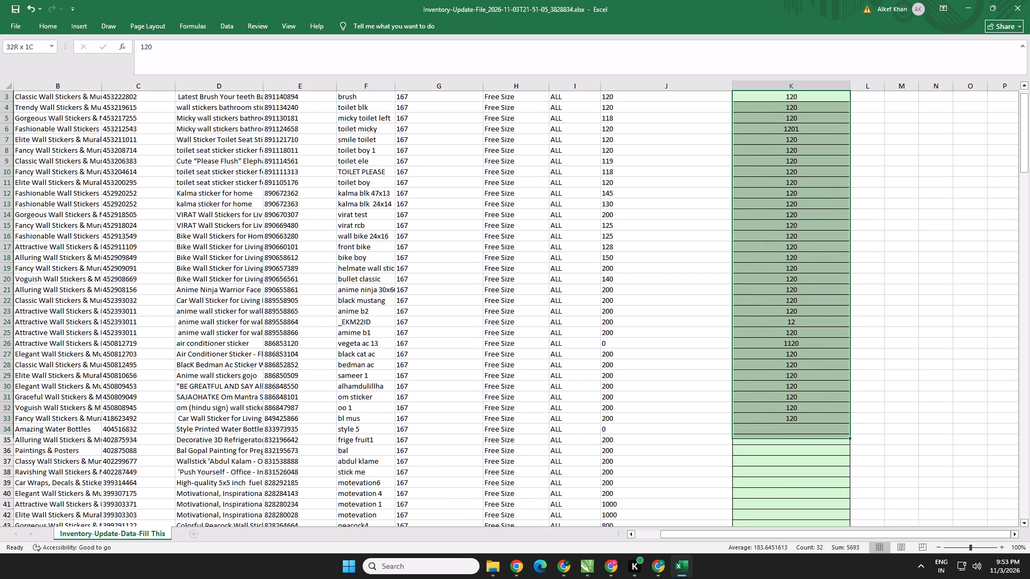
{"action": "left_click_drag", "start_coordinate": [816, 429], "coordinate": [819, 418]}
{"action": "key", "text": "ctrl+c"}
{"action": "left_click", "coordinate": [799, 433]}
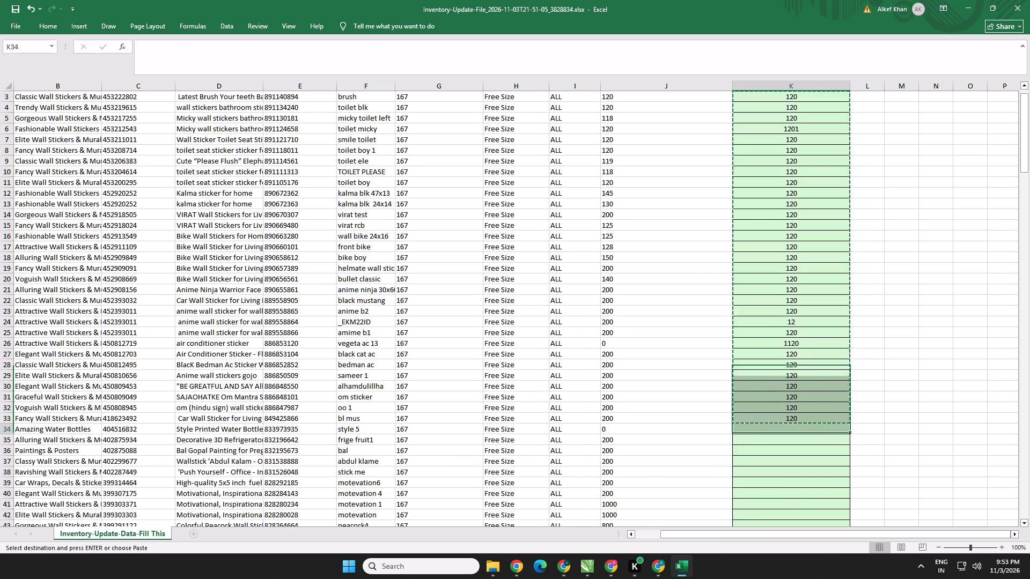
{"action": "key", "text": "ctrl+v"}
{"action": "scroll", "coordinate": [798, 430], "scroll_direction": "down", "scroll_amount": 13}
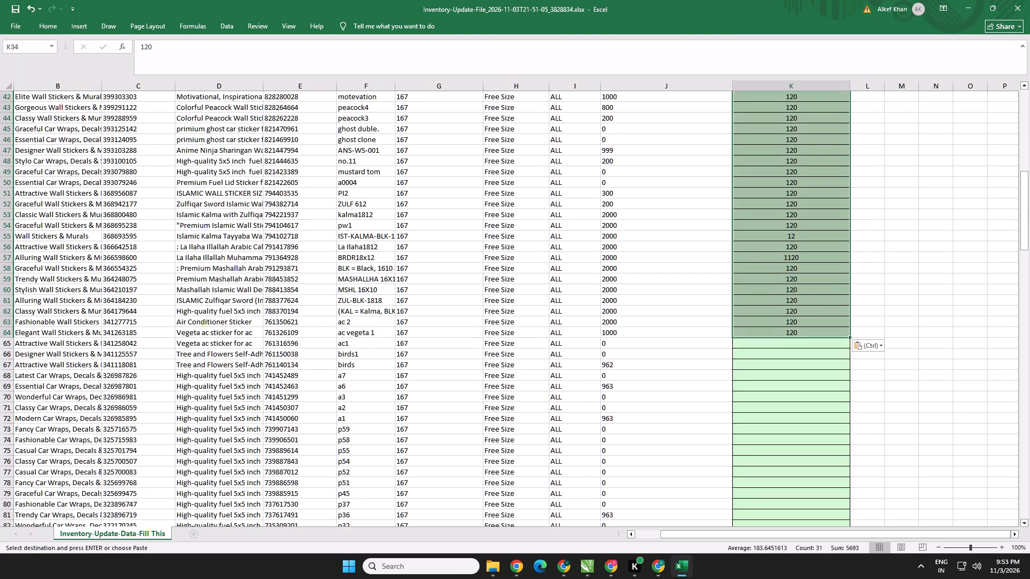
Paste the copied block of stock counts at K65, K96, K127 and K158, filling Your Stock Count down to K188.
{"action": "left_click", "coordinate": [789, 348]}
{"action": "key", "text": "ctrl+v"}
{"action": "scroll", "coordinate": [785, 374], "scroll_direction": "down", "scroll_amount": 13}
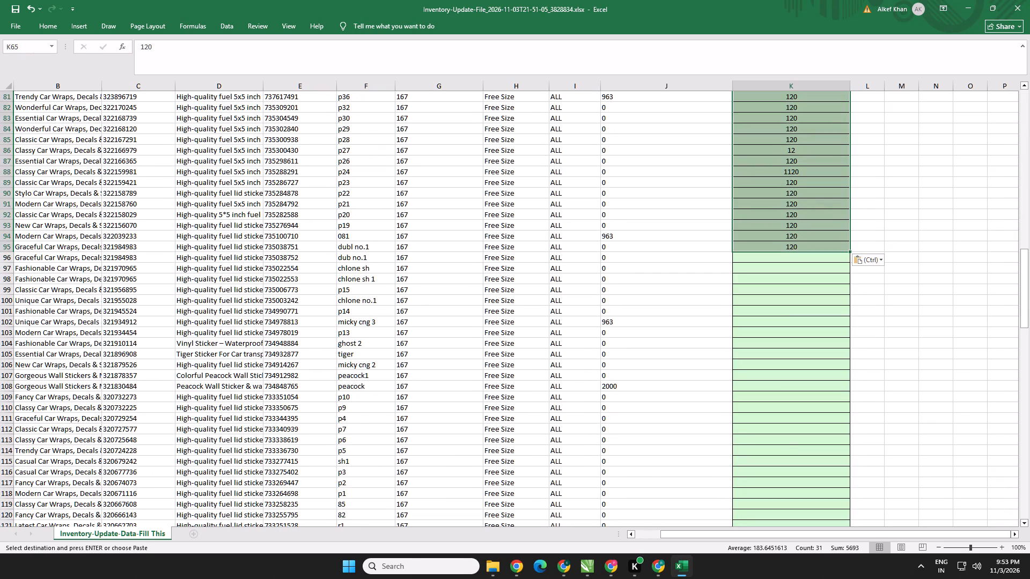
{"action": "left_click", "coordinate": [789, 258]}
{"action": "key", "text": "ctrl+v"}
{"action": "scroll", "coordinate": [780, 352], "scroll_direction": "down", "scroll_amount": 6}
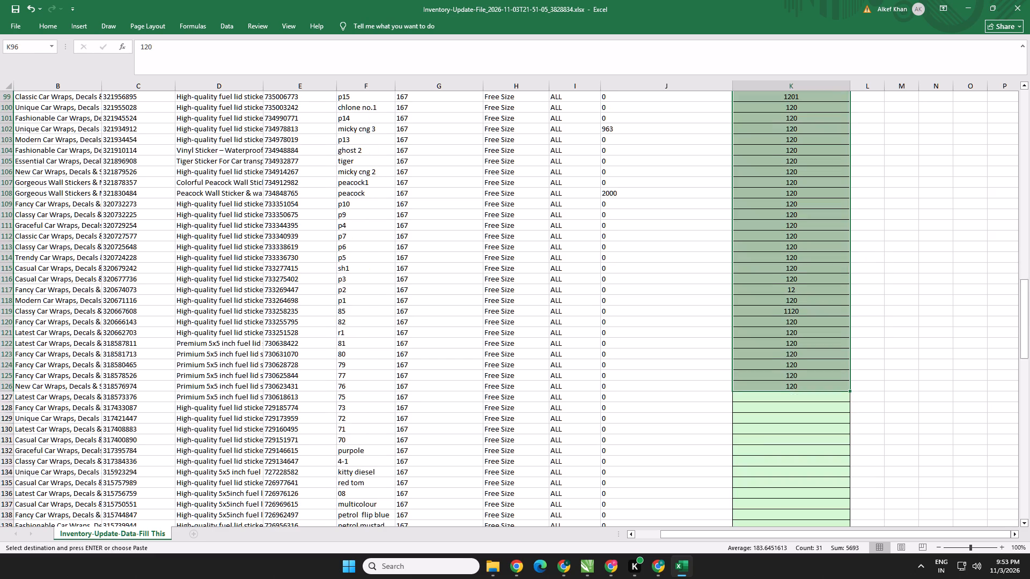
{"action": "left_click", "coordinate": [769, 402]}
{"action": "key", "text": "ctrl+v"}
{"action": "scroll", "coordinate": [768, 402], "scroll_direction": "down", "scroll_amount": 14}
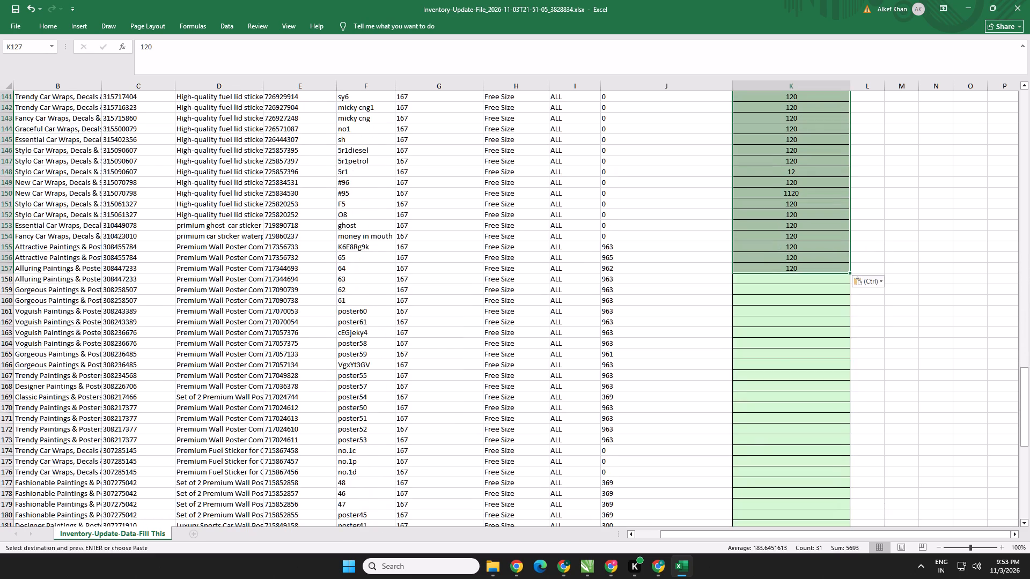
{"action": "left_click", "coordinate": [791, 279]}
{"action": "key", "text": "ctrl+v"}
{"action": "scroll", "coordinate": [798, 310], "scroll_direction": "down", "scroll_amount": 11}
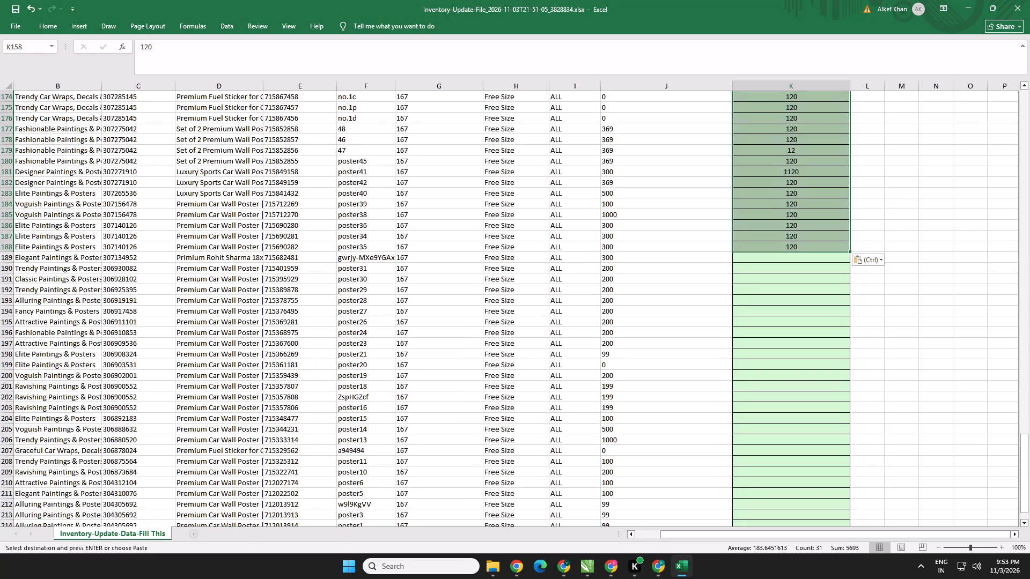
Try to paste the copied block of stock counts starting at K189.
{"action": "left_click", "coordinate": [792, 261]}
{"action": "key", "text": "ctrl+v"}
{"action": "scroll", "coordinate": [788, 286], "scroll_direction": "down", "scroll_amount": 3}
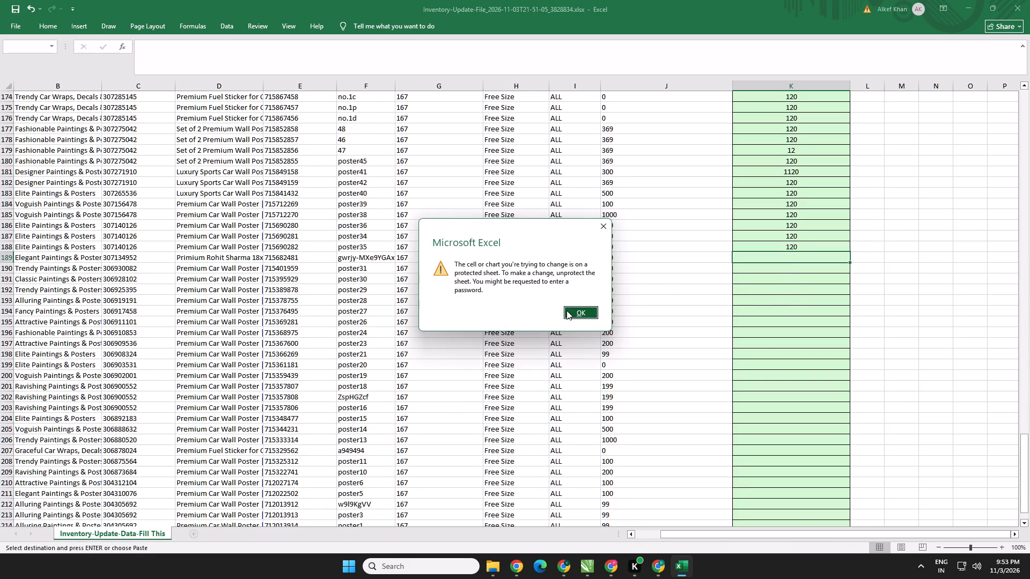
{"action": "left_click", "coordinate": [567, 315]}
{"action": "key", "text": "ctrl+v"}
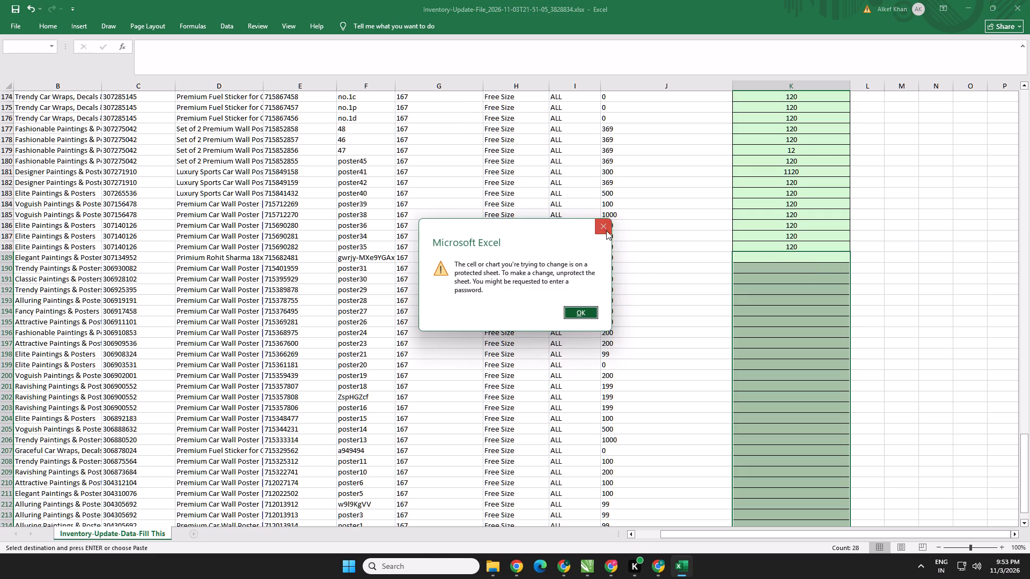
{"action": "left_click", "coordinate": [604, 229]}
Enter a Your Stock Count of 120 in each cell from K189 to K192.
{"action": "triple_click", "coordinate": [807, 258]}
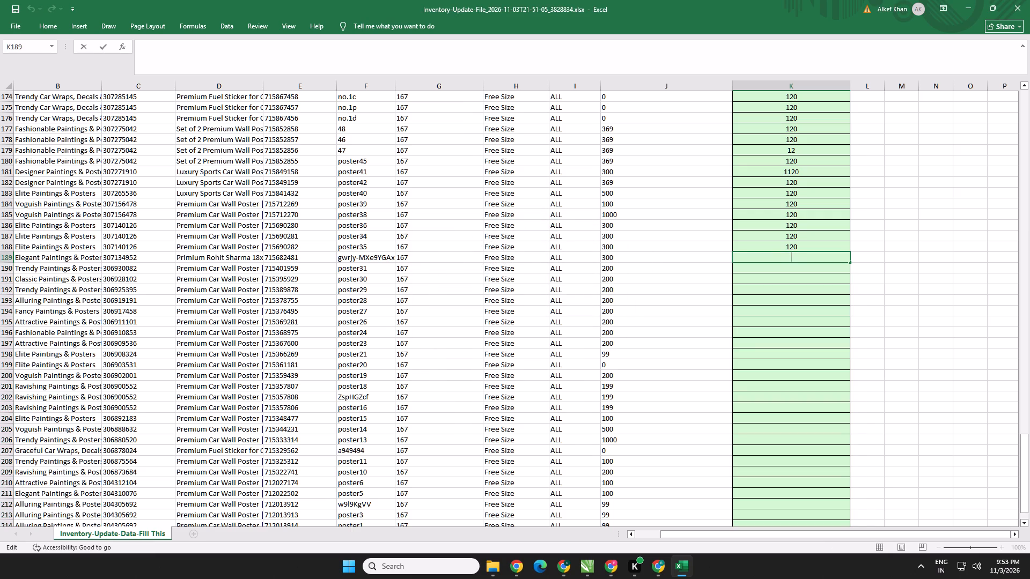
{"action": "type", "text": "120"}
{"action": "key", "text": "Tab"}
{"action": "key", "text": "Tab"}
{"action": "type", "text": "120"}
{"action": "key", "text": "Tab"}
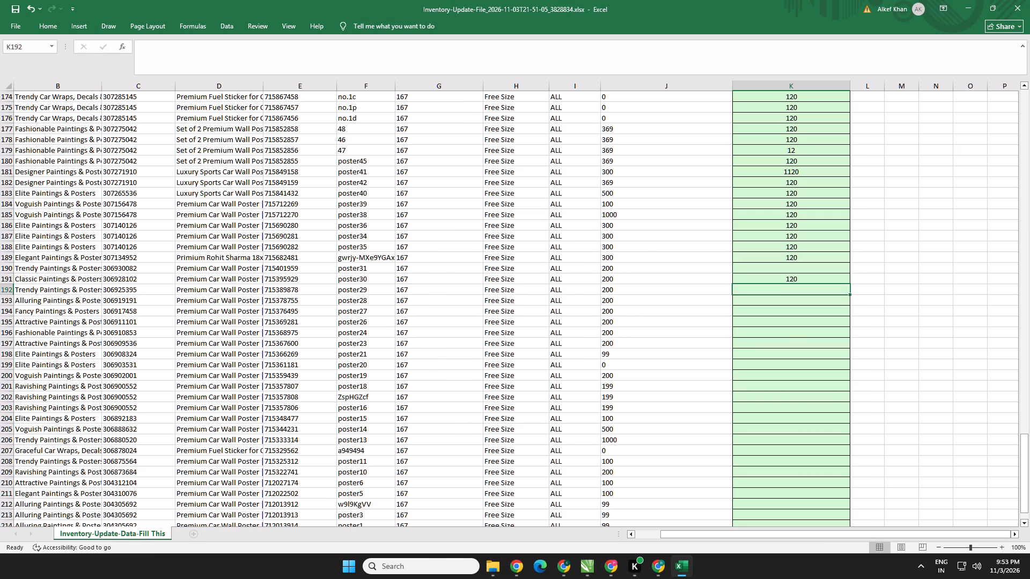
{"action": "type", "text": "120"}
{"action": "left_click", "coordinate": [806, 273]}
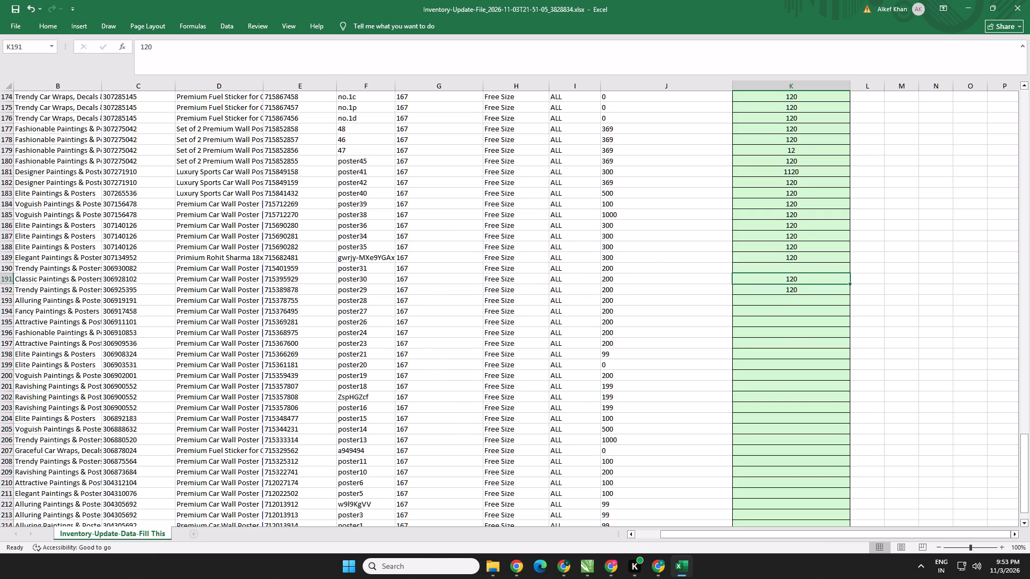
{"action": "left_click", "coordinate": [811, 266]}
{"action": "type", "text": "120"}
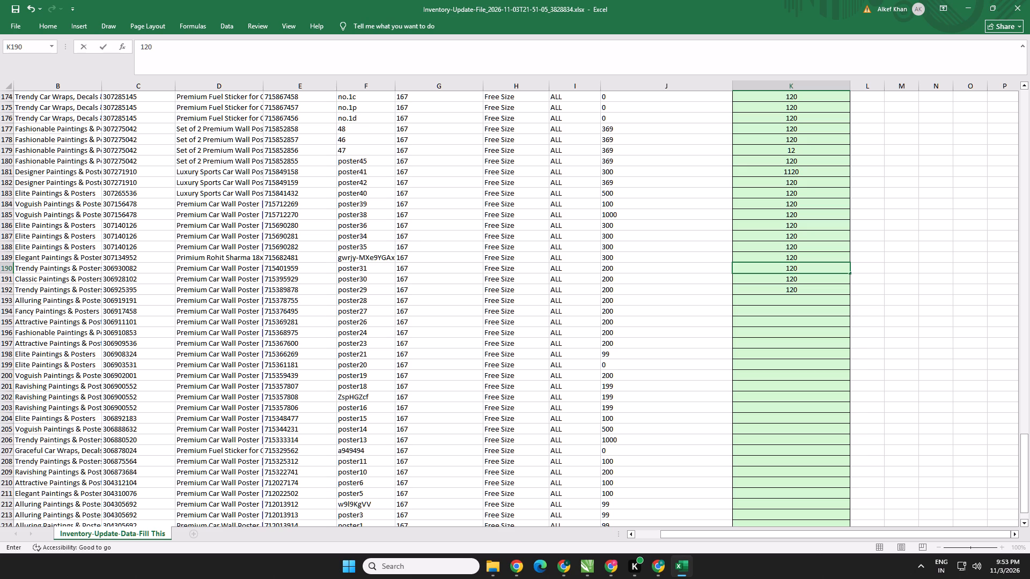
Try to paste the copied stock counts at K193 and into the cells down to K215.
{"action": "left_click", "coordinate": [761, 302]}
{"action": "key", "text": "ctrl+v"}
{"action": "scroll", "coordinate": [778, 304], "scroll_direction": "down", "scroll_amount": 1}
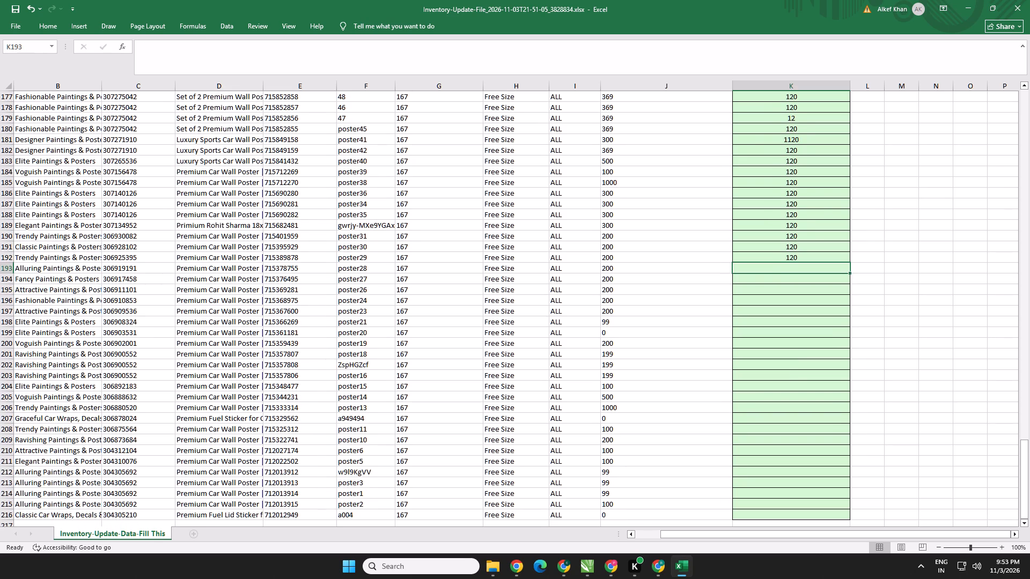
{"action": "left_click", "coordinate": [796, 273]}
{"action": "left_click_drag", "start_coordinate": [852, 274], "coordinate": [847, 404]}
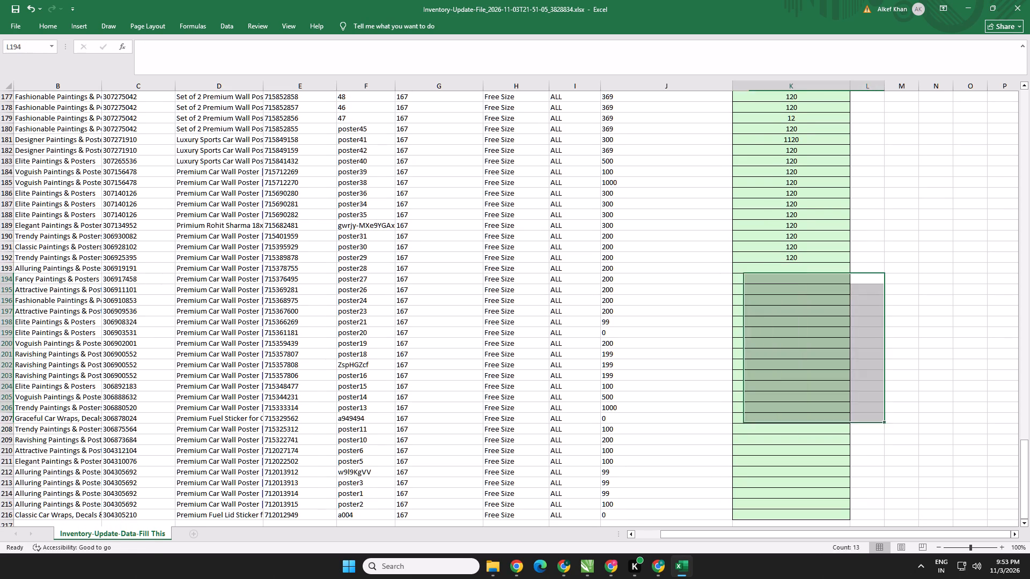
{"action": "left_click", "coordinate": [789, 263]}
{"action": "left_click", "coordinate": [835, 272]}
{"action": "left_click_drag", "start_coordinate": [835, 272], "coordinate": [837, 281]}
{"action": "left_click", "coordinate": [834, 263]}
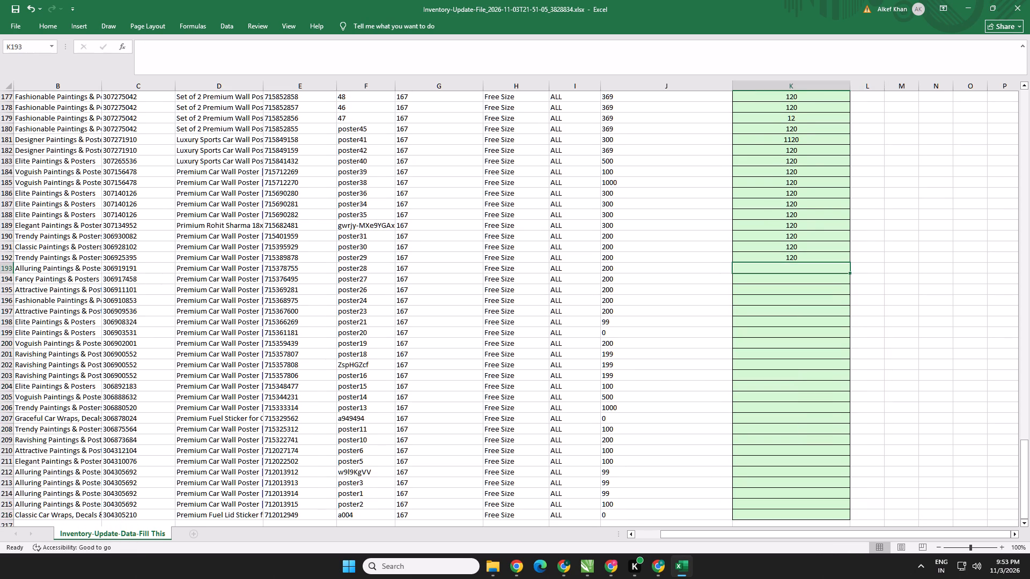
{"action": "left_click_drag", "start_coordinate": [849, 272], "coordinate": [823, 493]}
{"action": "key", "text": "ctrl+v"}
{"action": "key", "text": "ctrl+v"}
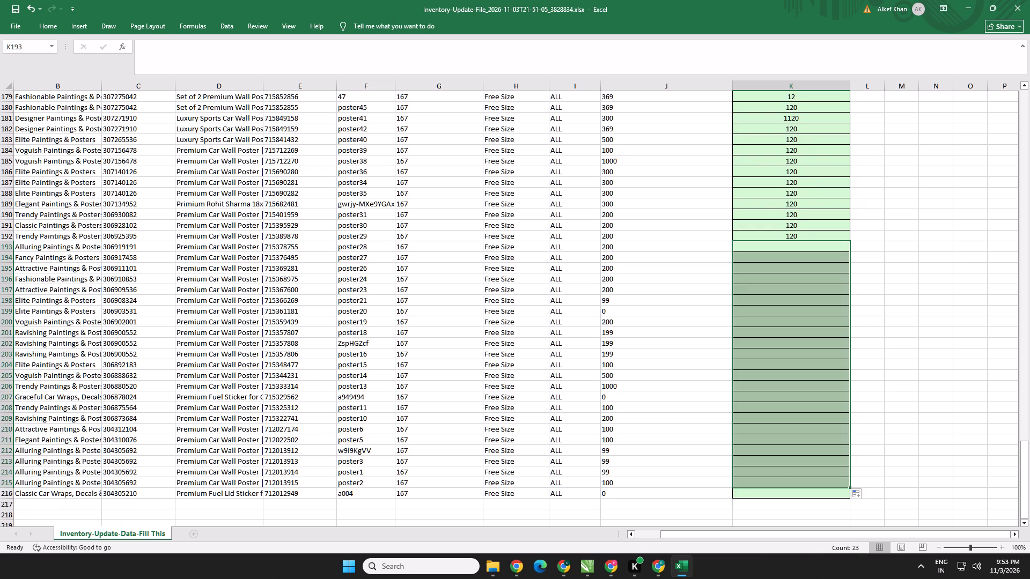
Enter a Your Stock Count of 120 in each cell from K193 to K198.
{"action": "triple_click", "coordinate": [792, 247]}
{"action": "type", "text": "120"}
{"action": "key", "text": "Tab"}
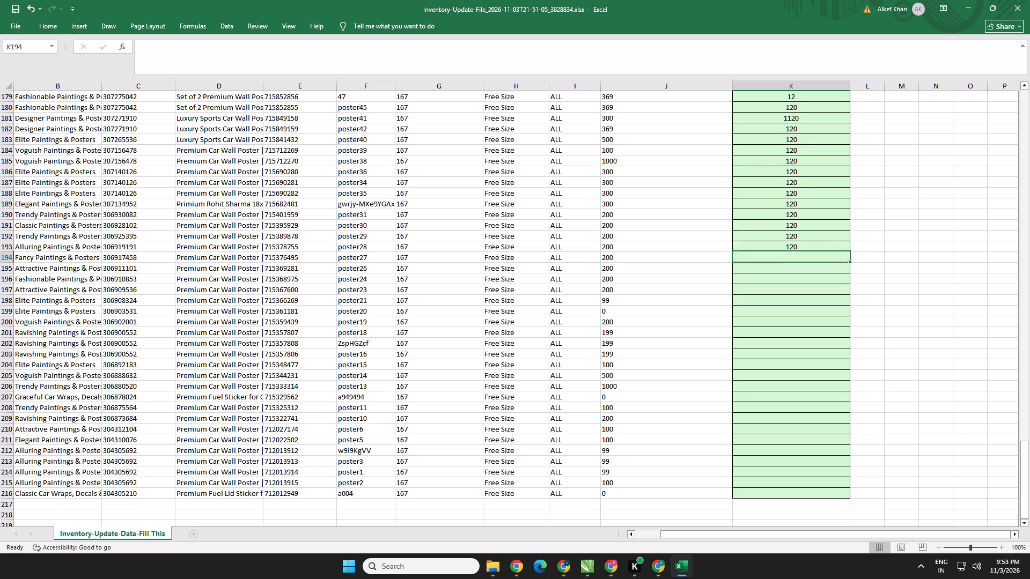
{"action": "type", "text": "120"}
{"action": "key", "text": "Tab"}
{"action": "type", "text": "120"}
{"action": "key", "text": "Tab"}
{"action": "type", "text": "120"}
{"action": "key", "text": "Tab"}
{"action": "type", "text": "120"}
{"action": "key", "text": "Tab"}
{"action": "type", "text": "120"}
{"action": "key", "text": "Tab"}
Enter a Your Stock Count of 120 in each cell from K199 to K204.
{"action": "type", "text": "120"}
{"action": "key", "text": "Tab"}
{"action": "type", "text": "120"}
{"action": "key", "text": "Tab"}
{"action": "type", "text": "120"}
{"action": "key", "text": "Tab"}
{"action": "type", "text": "120"}
{"action": "key", "text": "Tab"}
{"action": "type", "text": "120"}
{"action": "key", "text": "Tab"}
{"action": "type", "text": "120"}
{"action": "key", "text": "Tab"}
Enter a Your Stock Count of 120 in each cell from K205 to K211.
{"action": "type", "text": "120"}
{"action": "key", "text": "Tab"}
{"action": "type", "text": "120"}
{"action": "key", "text": "Tab"}
{"action": "type", "text": "120"}
{"action": "key", "text": "Tab"}
{"action": "type", "text": "120"}
{"action": "key", "text": "Tab"}
{"action": "type", "text": "120"}
{"action": "key", "text": "Tab"}
{"action": "type", "text": "120"}
{"action": "key", "text": "Tab"}
{"action": "type", "text": "120"}
{"action": "key", "text": "Tab"}
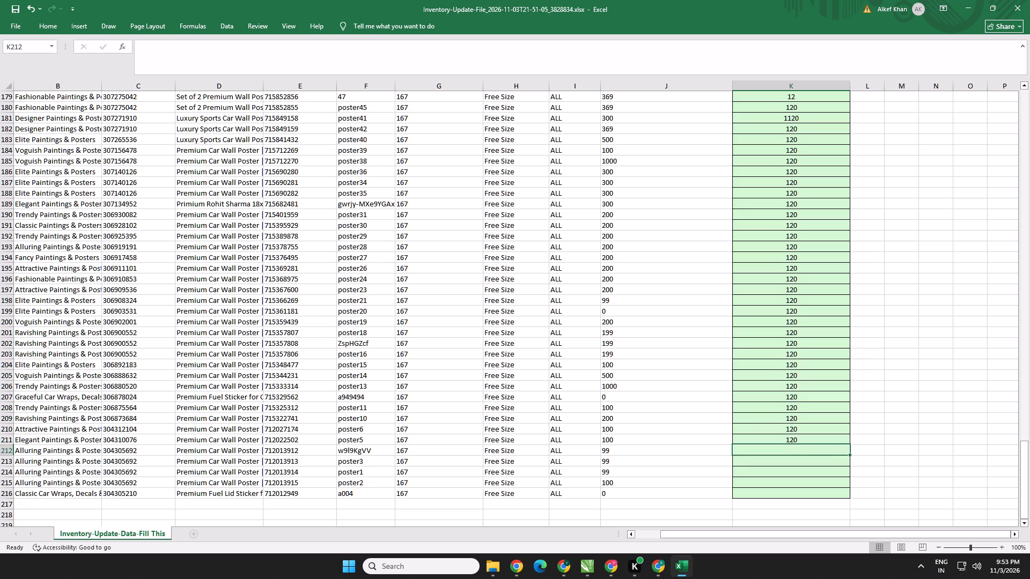
Enter a Your Stock Count of 120 in each cell from K212 to the last product row, K216.
{"action": "type", "text": "120"}
{"action": "key", "text": "Tab"}
{"action": "type", "text": "120"}
{"action": "key", "text": "Tab"}
{"action": "type", "text": "120"}
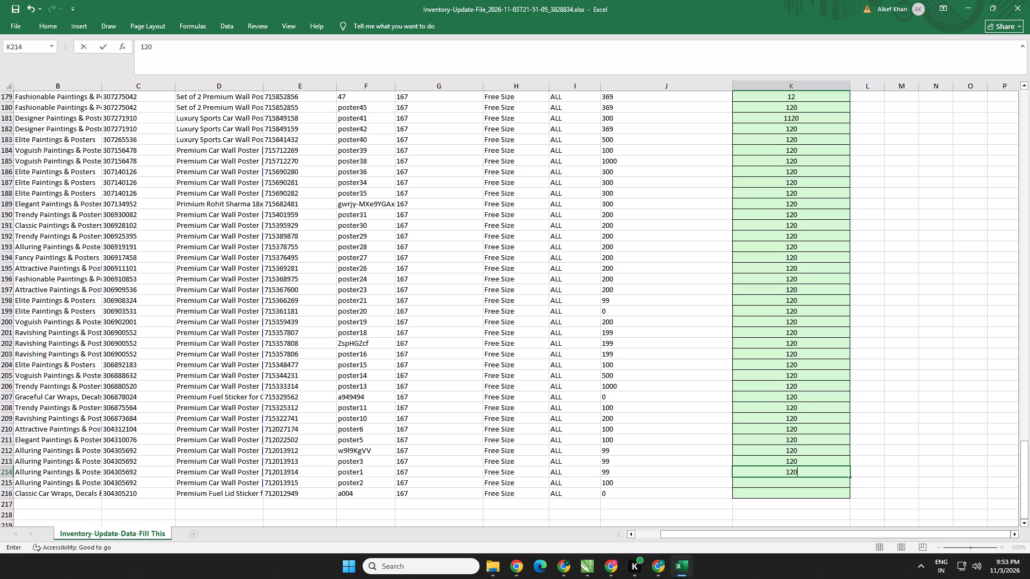
{"action": "key", "text": "Tab"}
{"action": "type", "text": "120"}
{"action": "key", "text": "Tab"}
{"action": "type", "text": "11"}
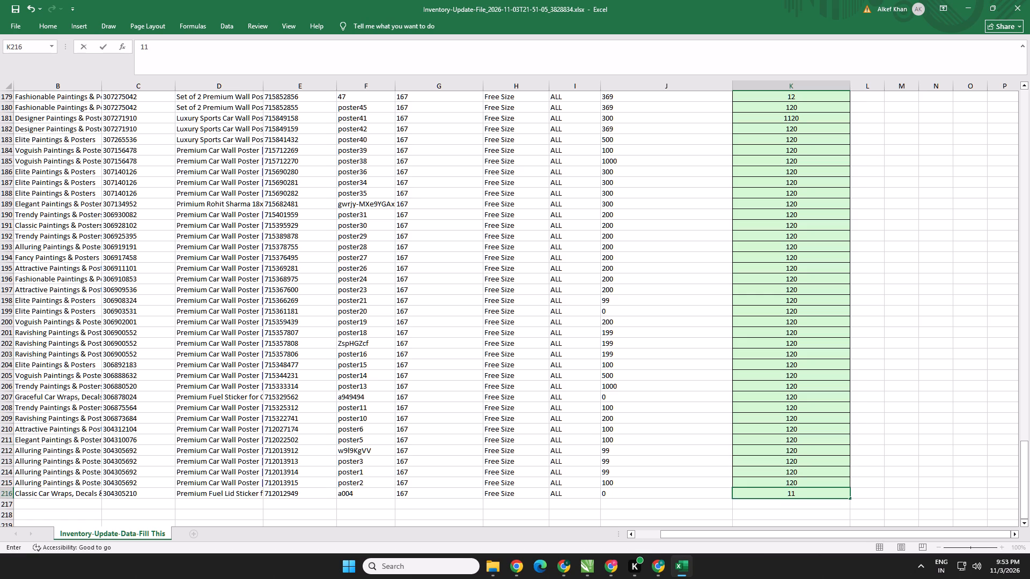
{"action": "key", "text": "BackSpace"}
{"action": "type", "text": "20"}
Save the completed inventory update workbook.
{"action": "key", "text": "ctrl+shift+s"}
{"action": "left_click", "coordinate": [10, 29]}
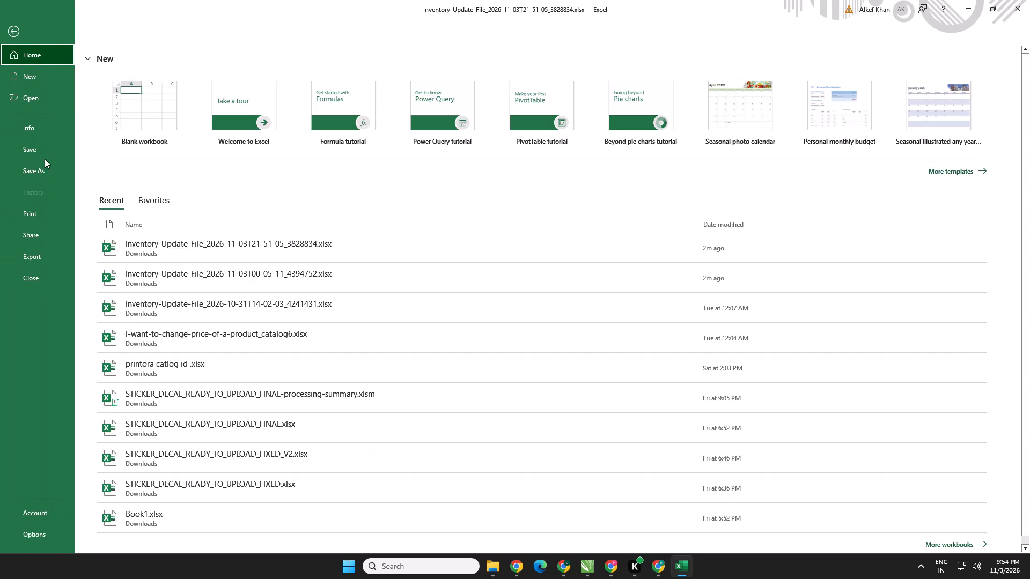
{"action": "left_click", "coordinate": [45, 159]}
Switch to printora1's Chrome window and upload Inventory-Update-File_2026-11-03T21-51-05_3828834.xlsx from Downloads in Bulk Stock Update.
{"action": "left_click", "coordinate": [608, 575]}
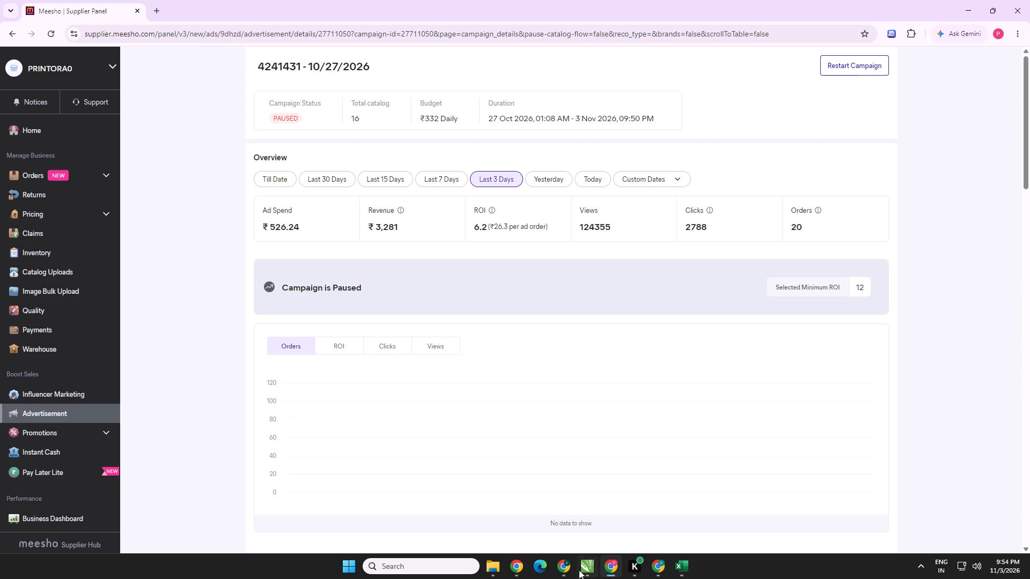
{"action": "left_click", "coordinate": [658, 565]}
{"action": "left_click", "coordinate": [629, 351]}
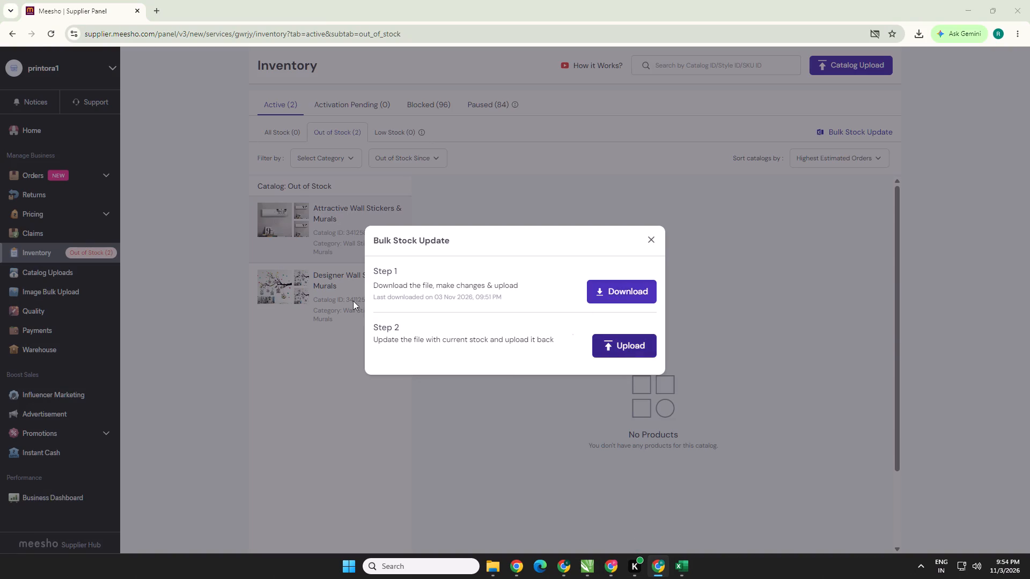
{"action": "scroll", "coordinate": [182, 149], "scroll_direction": "up", "scroll_amount": 4}
{"action": "left_click", "coordinate": [17, 130]}
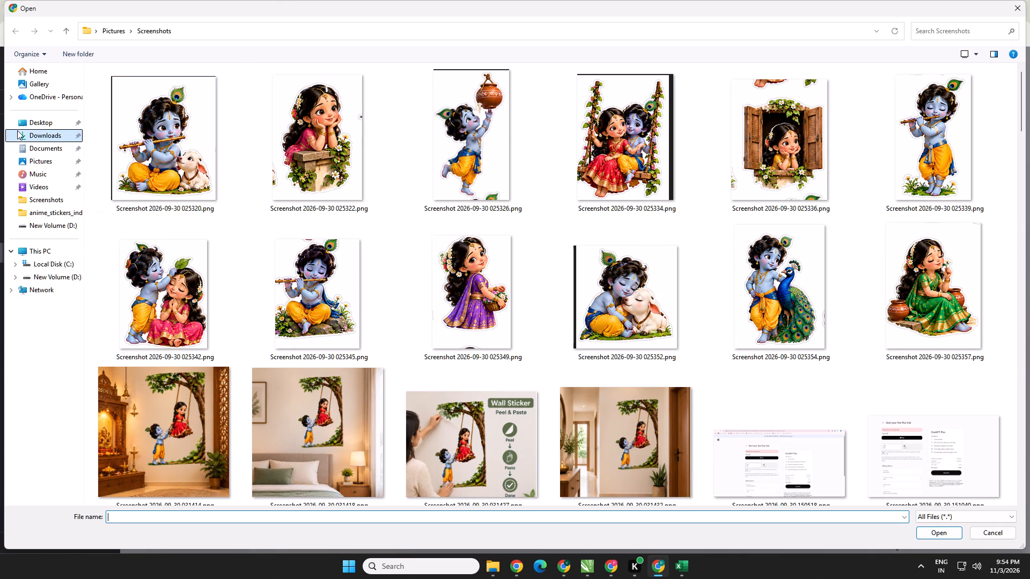
{"action": "double_click", "coordinate": [34, 139]}
{"action": "left_click", "coordinate": [157, 133]}
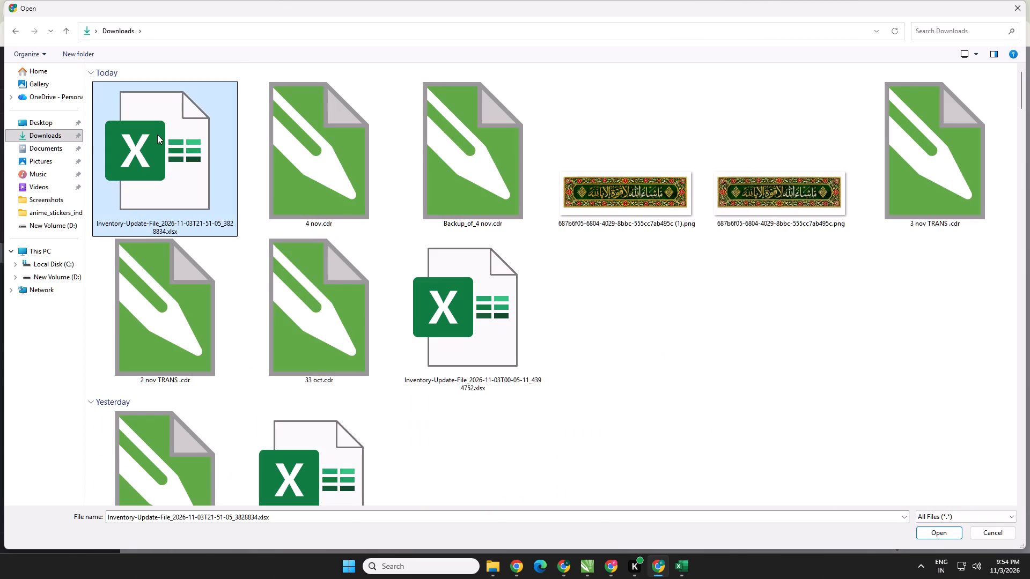
{"action": "key", "text": "Return"}
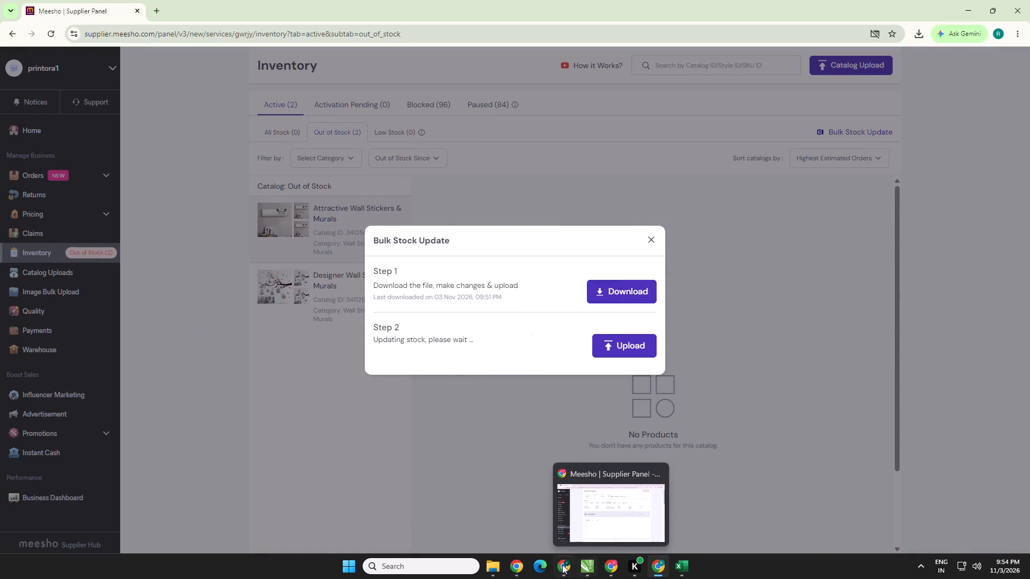
Switch to the WALLSTICK account and review its on-hold orders, cancelled orders and delivery partner ratings.
{"action": "left_click", "coordinate": [523, 567]}
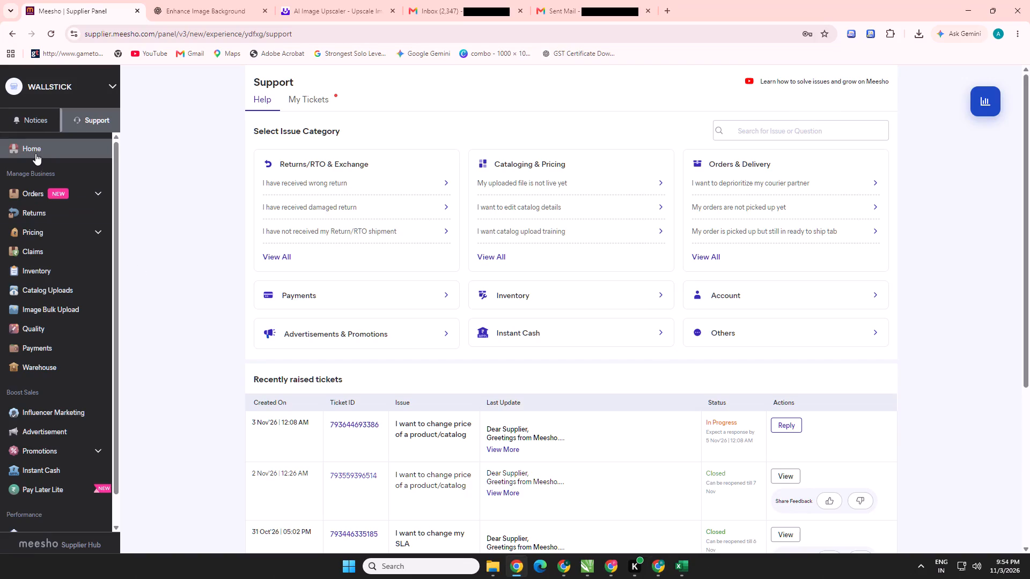
{"action": "left_click", "coordinate": [35, 153]}
{"action": "left_click", "coordinate": [308, 197]}
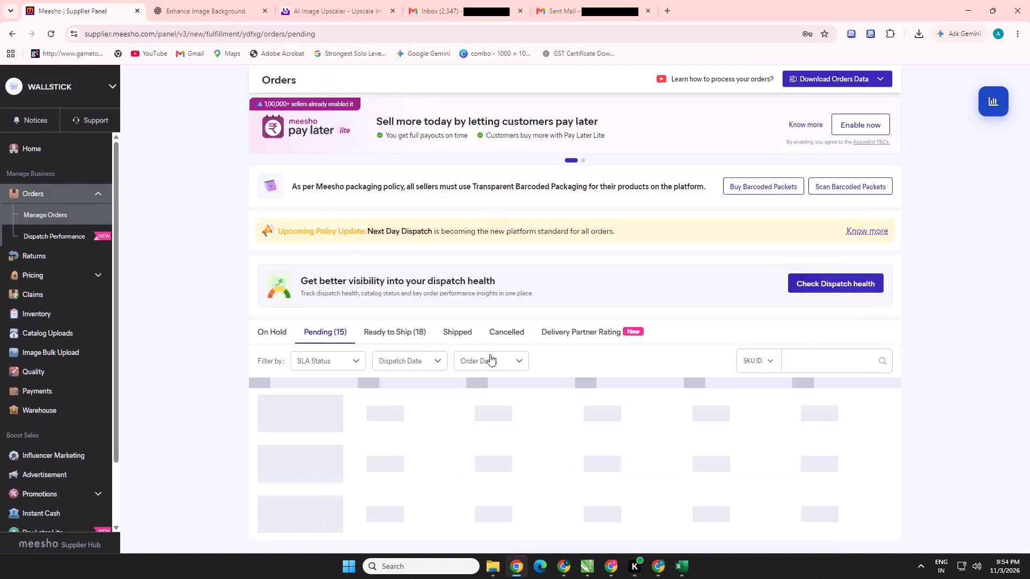
{"action": "left_click", "coordinate": [271, 332]}
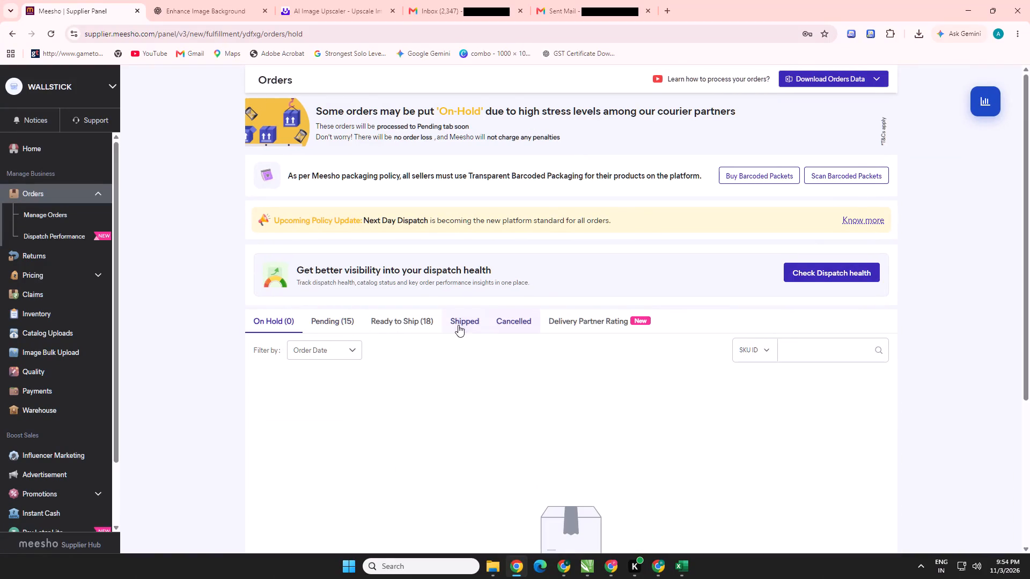
{"action": "left_click", "coordinate": [539, 322]}
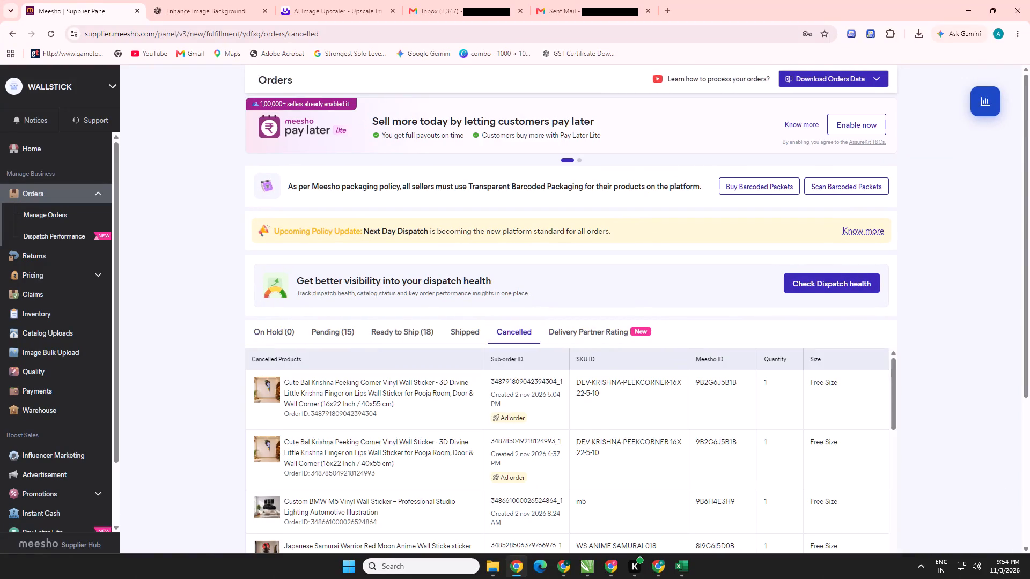
{"action": "scroll", "coordinate": [520, 419], "scroll_direction": "down", "scroll_amount": 4}
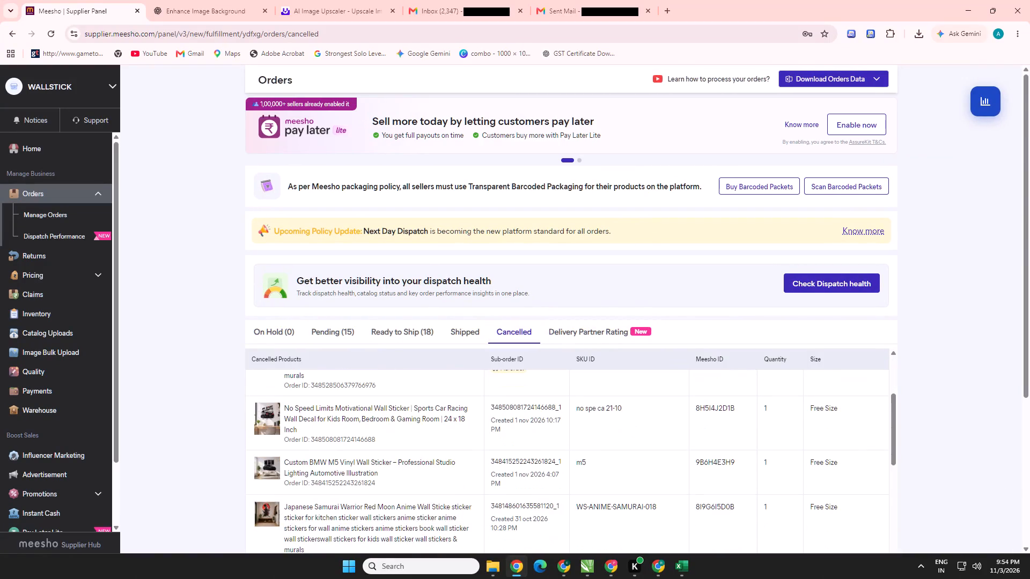
{"action": "left_click", "coordinate": [587, 332]}
{"action": "scroll", "coordinate": [586, 342], "scroll_direction": "down", "scroll_amount": 1}
{"action": "scroll", "coordinate": [573, 400], "scroll_direction": "down", "scroll_amount": 4}
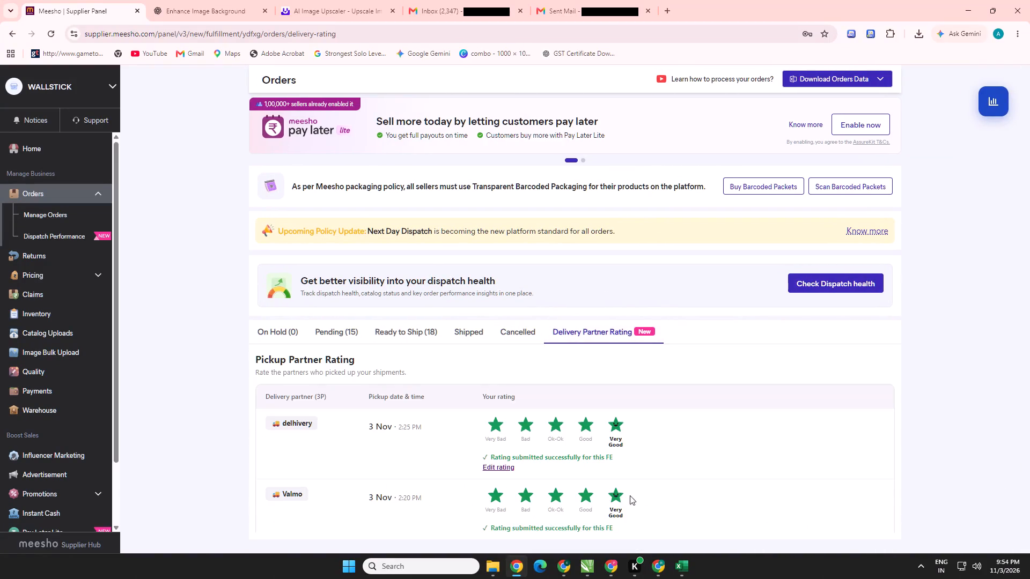
{"action": "scroll", "coordinate": [632, 502], "scroll_direction": "down", "scroll_amount": 7}
Return to printora1's Bulk Stock Update, check the upload status and reload the inventory page.
{"action": "left_click", "coordinate": [654, 566]}
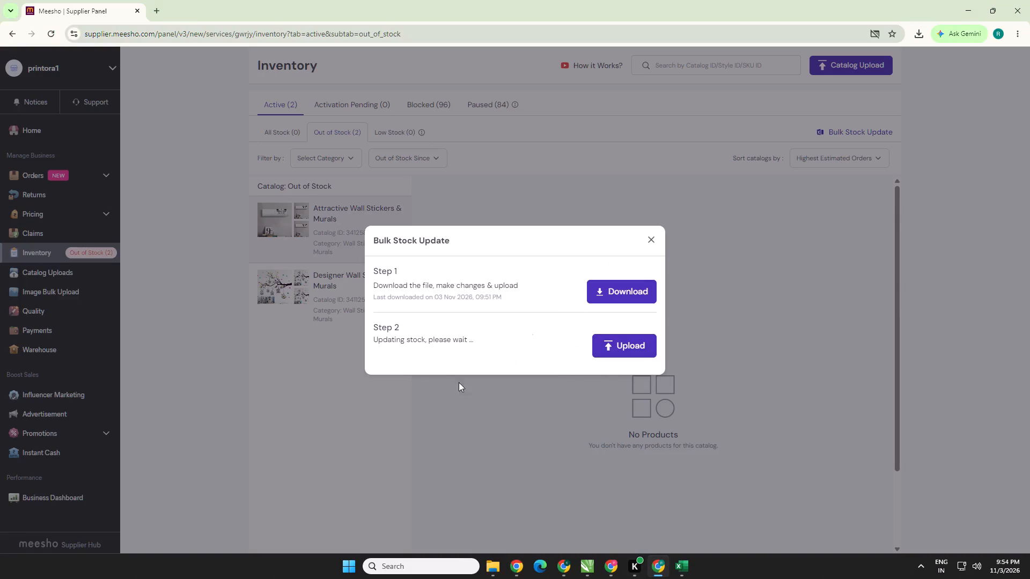
{"action": "left_click", "coordinate": [444, 346]}
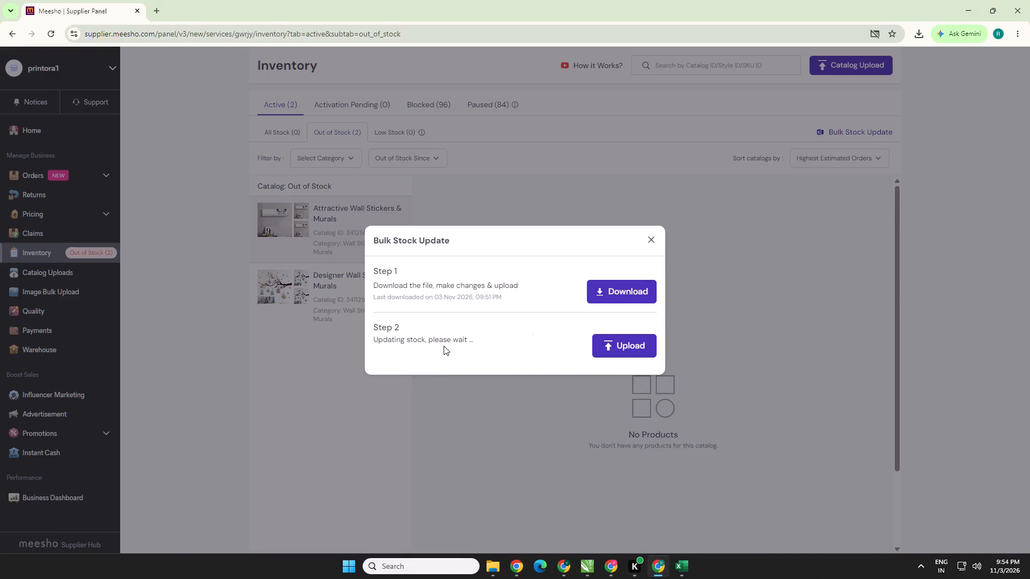
{"action": "triple_click", "coordinate": [444, 343]}
{"action": "left_click", "coordinate": [444, 343]}
{"action": "left_click", "coordinate": [480, 323]}
{"action": "key", "text": "ctrl+r"}
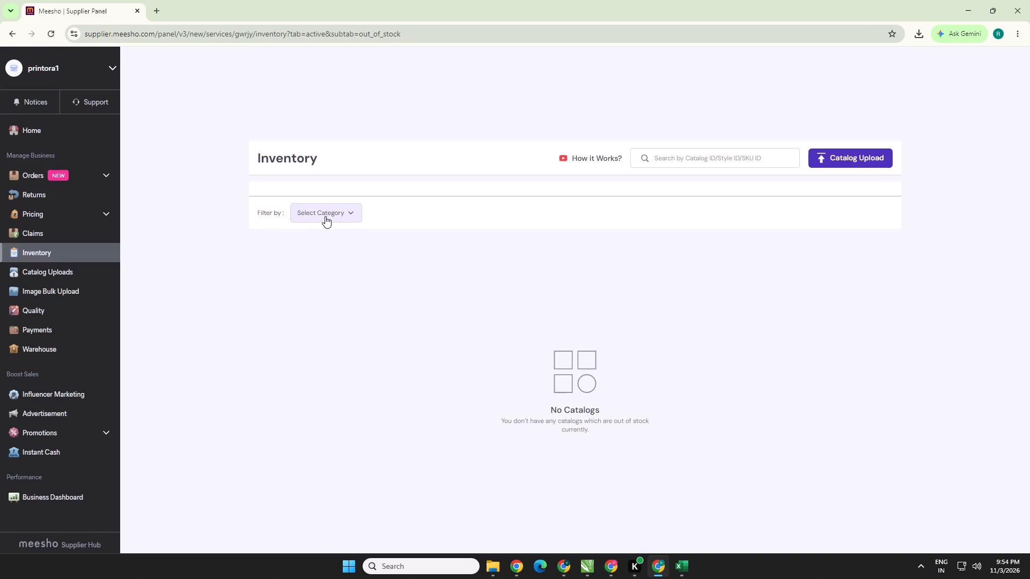
Reload printora1's inventory page and check the out-of-stock and all-stock lists of active catalogs.
{"action": "scroll", "coordinate": [415, 262], "scroll_direction": "down", "scroll_amount": 1}
{"action": "scroll", "coordinate": [415, 279], "scroll_direction": "up", "scroll_amount": 2}
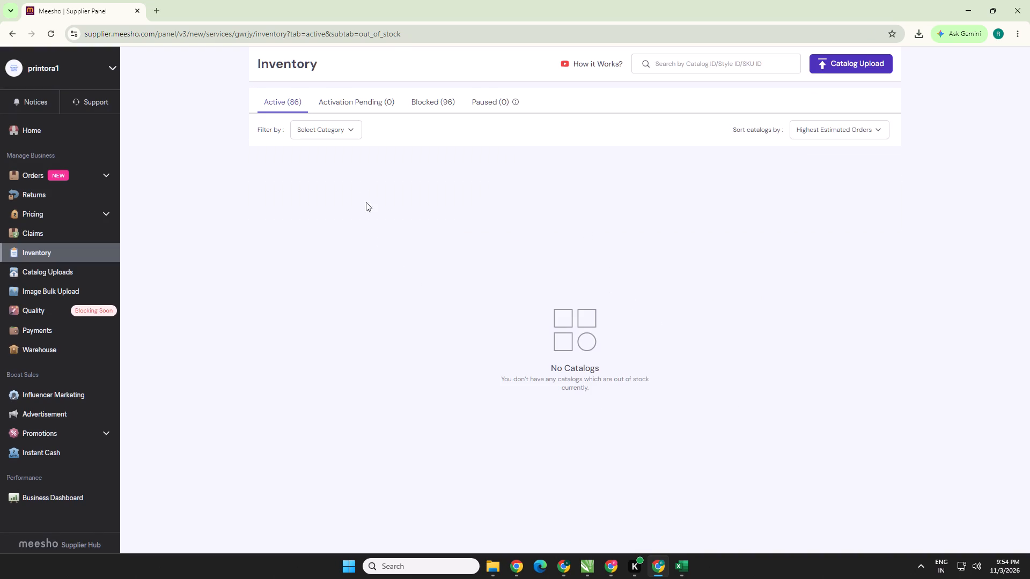
{"action": "scroll", "coordinate": [357, 125], "scroll_direction": "up", "scroll_amount": 1}
{"action": "scroll", "coordinate": [335, 188], "scroll_direction": "down", "scroll_amount": 1}
{"action": "scroll", "coordinate": [335, 198], "scroll_direction": "up", "scroll_amount": 4}
{"action": "scroll", "coordinate": [319, 201], "scroll_direction": "down", "scroll_amount": 1}
{"action": "scroll", "coordinate": [220, 181], "scroll_direction": "down", "scroll_amount": 2}
{"action": "left_click", "coordinate": [55, 32]}
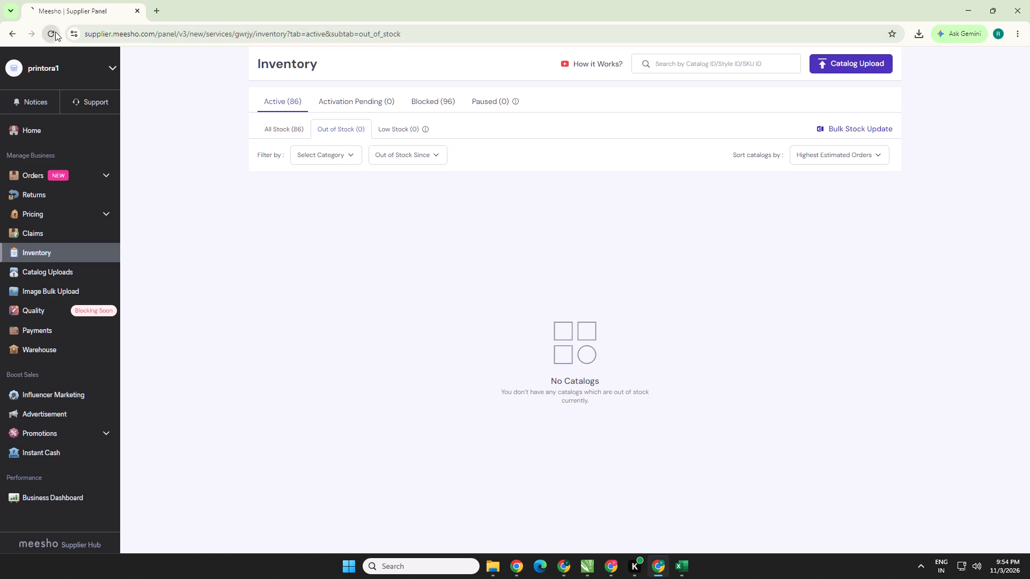
{"action": "left_click", "coordinate": [261, 128]}
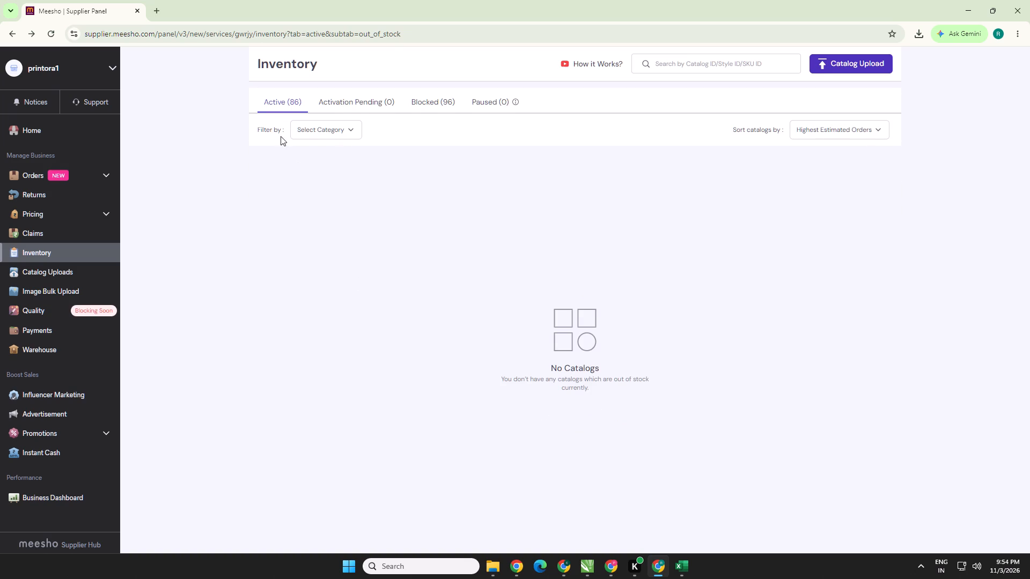
{"action": "scroll", "coordinate": [282, 135], "scroll_direction": "up", "scroll_amount": 1}
{"action": "left_click", "coordinate": [282, 135]}
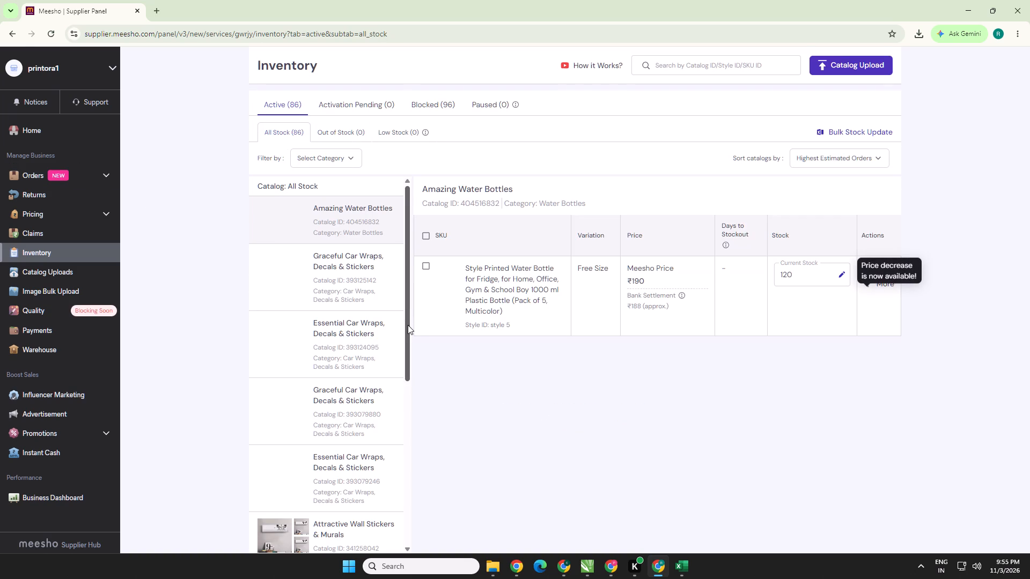
{"action": "scroll", "coordinate": [220, 489], "scroll_direction": "down", "scroll_amount": 2}
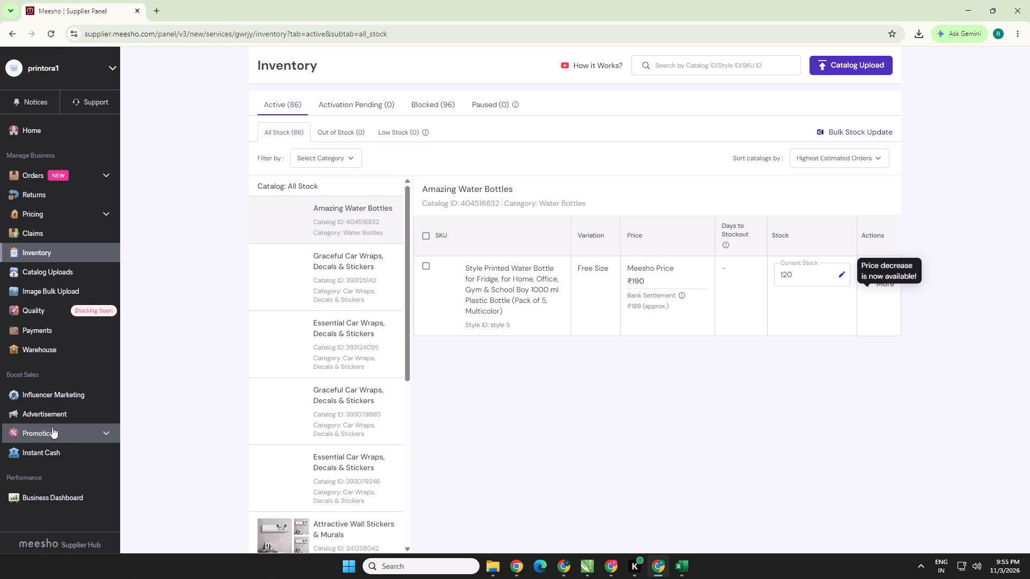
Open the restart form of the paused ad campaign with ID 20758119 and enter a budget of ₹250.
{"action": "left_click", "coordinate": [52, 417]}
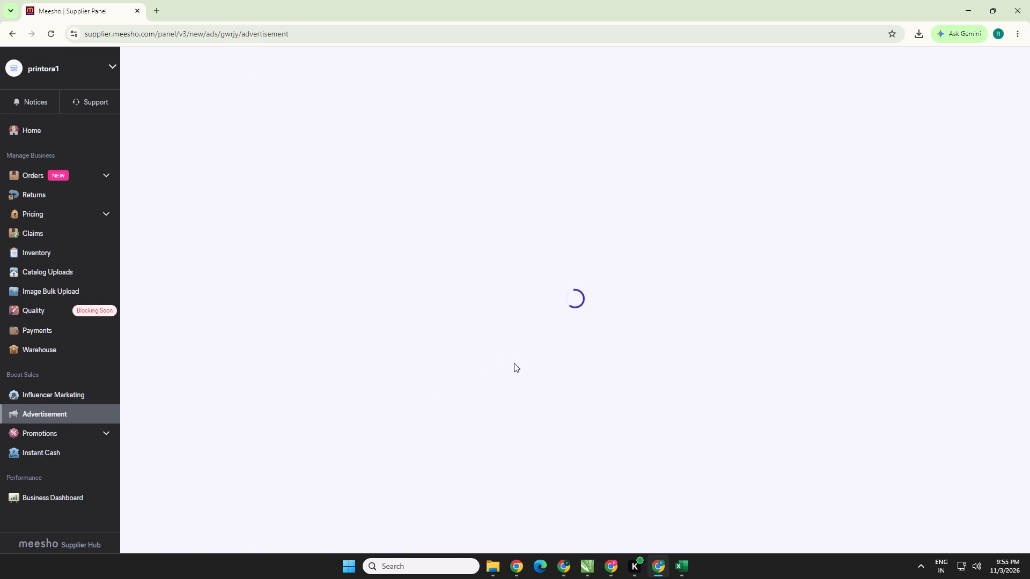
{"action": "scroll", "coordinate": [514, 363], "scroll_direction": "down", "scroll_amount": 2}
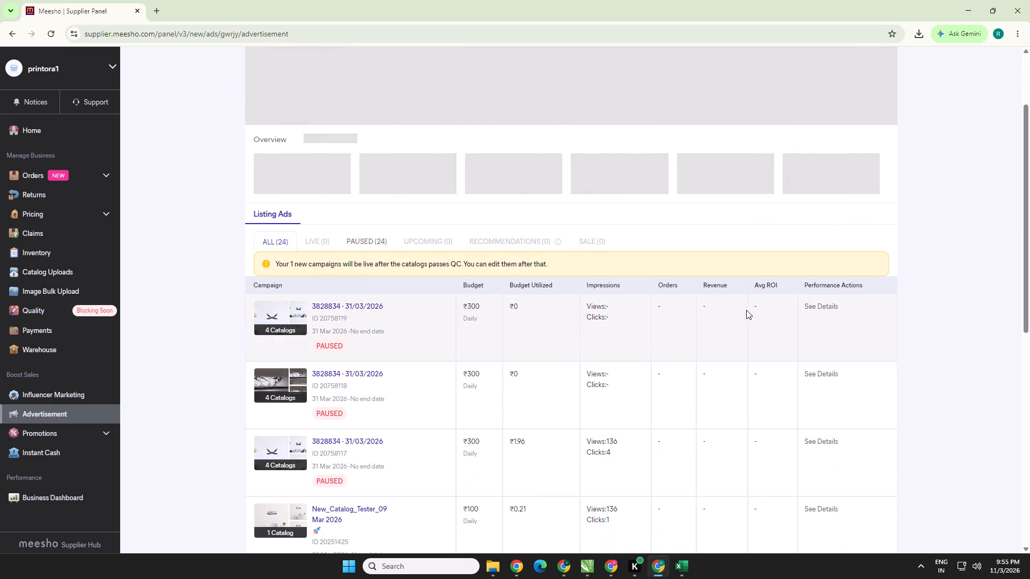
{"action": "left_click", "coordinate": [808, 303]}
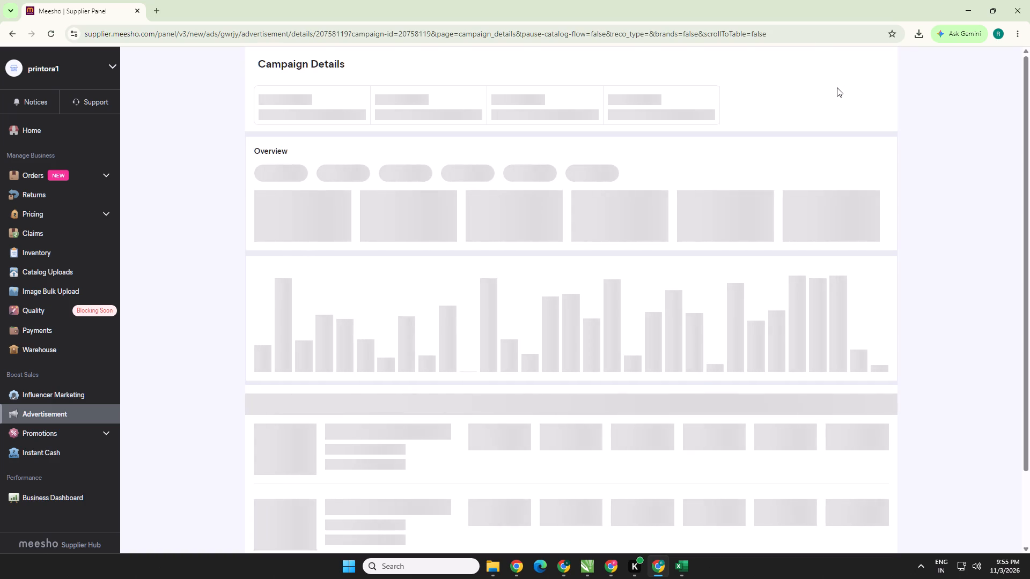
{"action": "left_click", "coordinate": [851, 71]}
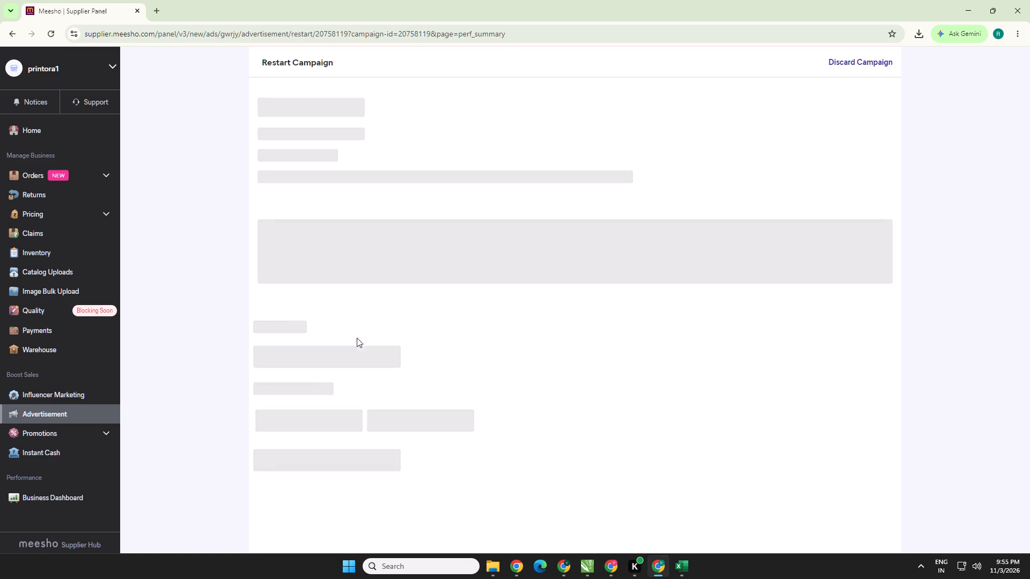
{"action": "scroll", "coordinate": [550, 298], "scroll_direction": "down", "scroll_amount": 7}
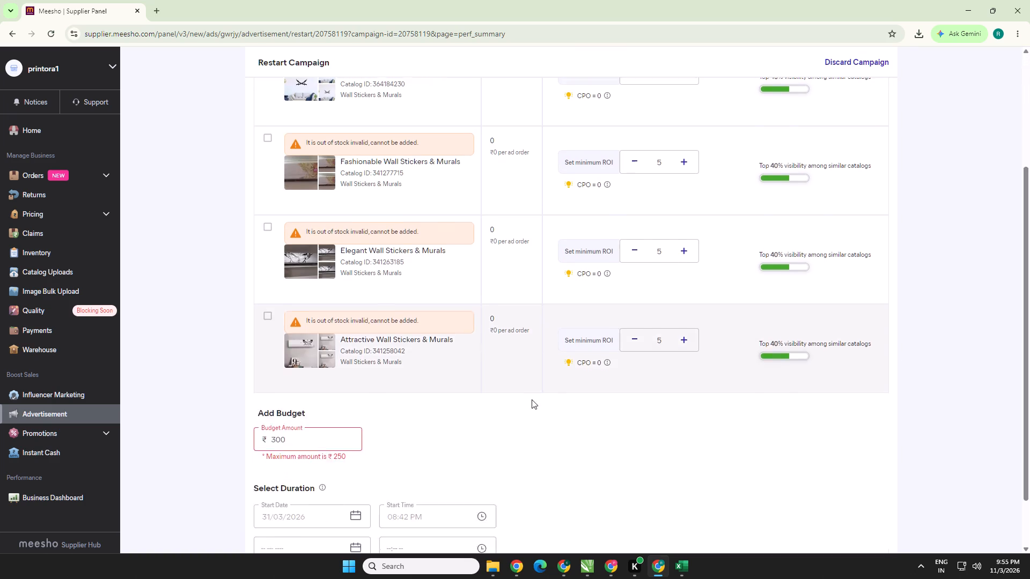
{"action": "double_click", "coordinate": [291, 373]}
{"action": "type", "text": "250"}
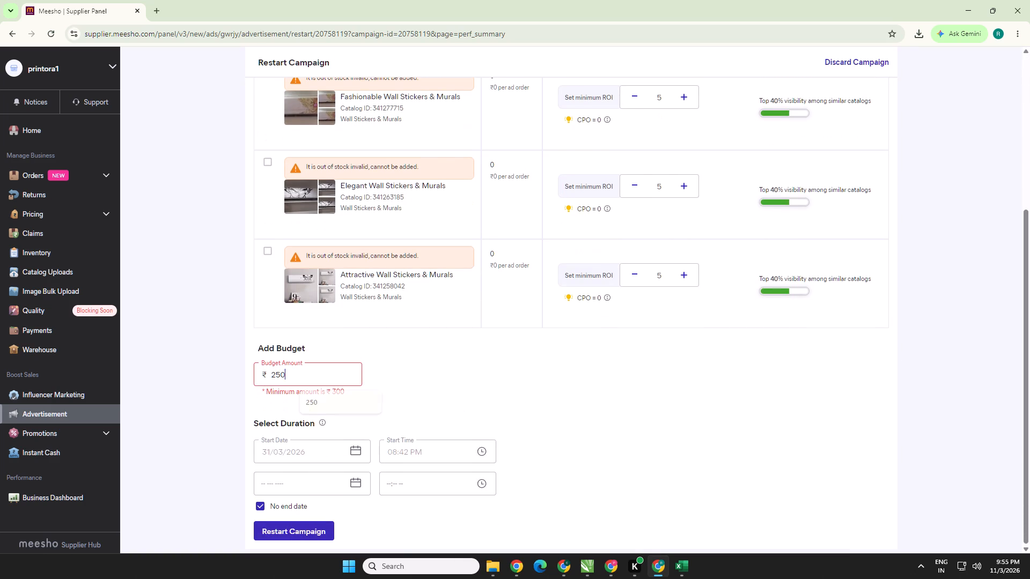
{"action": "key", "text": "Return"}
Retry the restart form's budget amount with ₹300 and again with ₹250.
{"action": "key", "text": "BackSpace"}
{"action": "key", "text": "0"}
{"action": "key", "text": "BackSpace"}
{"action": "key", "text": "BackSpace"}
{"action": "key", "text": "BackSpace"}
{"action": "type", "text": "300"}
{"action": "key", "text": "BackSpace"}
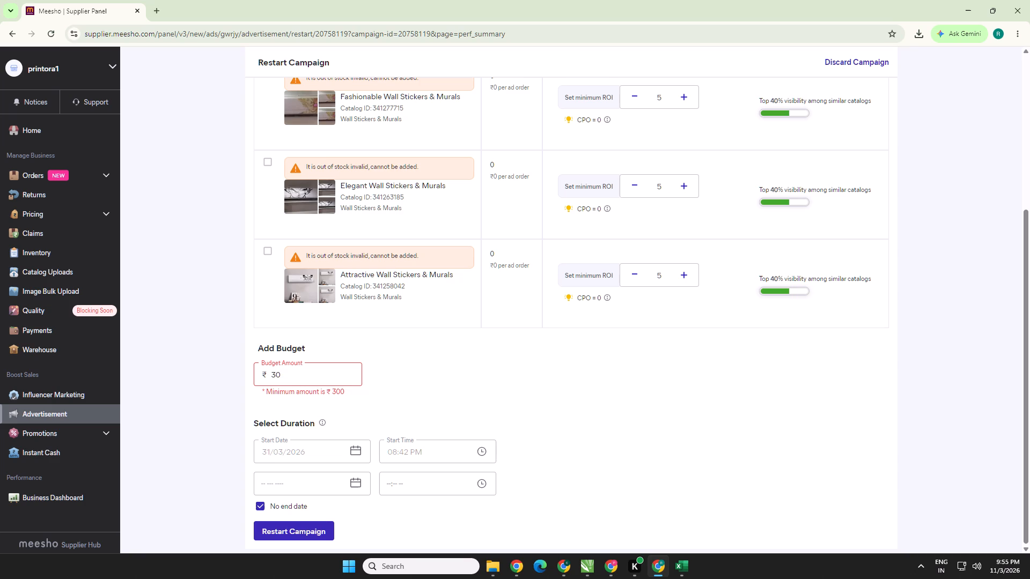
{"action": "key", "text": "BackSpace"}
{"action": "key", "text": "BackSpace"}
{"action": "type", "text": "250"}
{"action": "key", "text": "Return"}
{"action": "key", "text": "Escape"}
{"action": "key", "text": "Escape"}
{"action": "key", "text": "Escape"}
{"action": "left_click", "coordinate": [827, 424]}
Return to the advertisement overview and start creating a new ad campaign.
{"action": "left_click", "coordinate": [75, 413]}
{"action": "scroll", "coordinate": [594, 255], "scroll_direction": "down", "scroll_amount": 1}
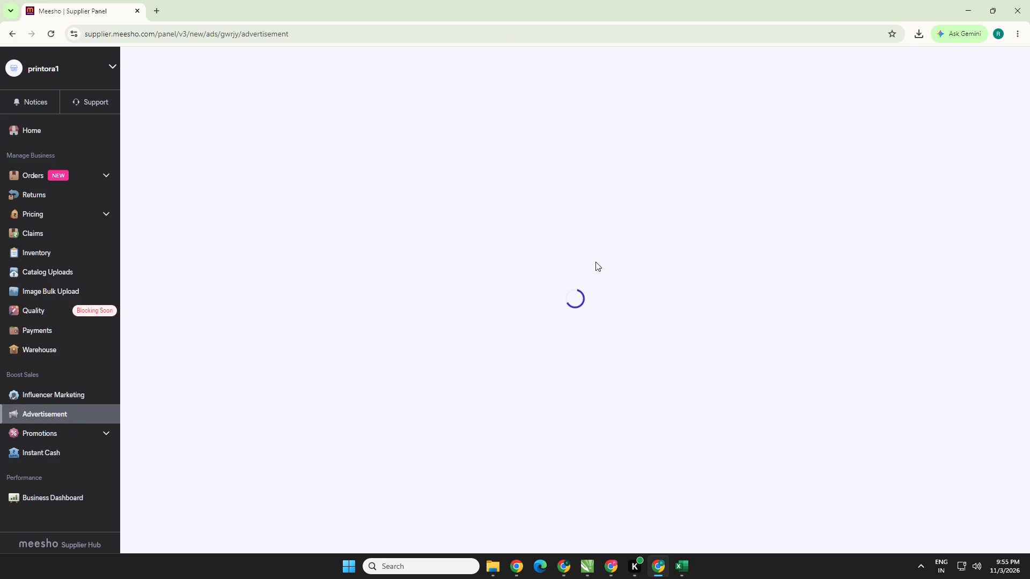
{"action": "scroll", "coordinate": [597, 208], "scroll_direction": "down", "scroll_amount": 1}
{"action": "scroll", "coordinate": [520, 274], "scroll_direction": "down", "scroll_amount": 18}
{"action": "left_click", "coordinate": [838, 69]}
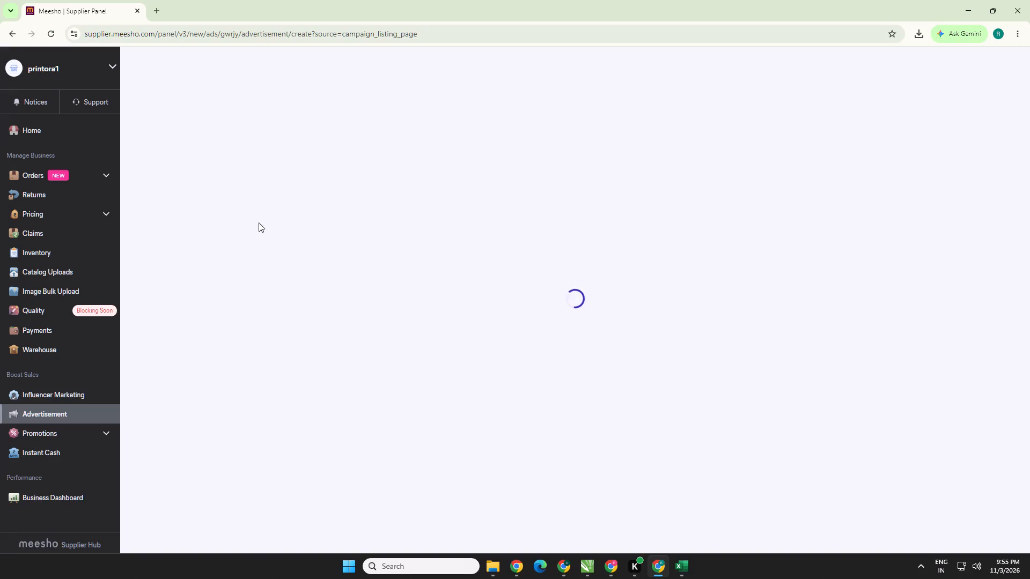
Switch to the WALLSTICK account's Chrome window and open its home page.
{"action": "left_click", "coordinate": [522, 569]}
{"action": "left_click", "coordinate": [83, 161]}
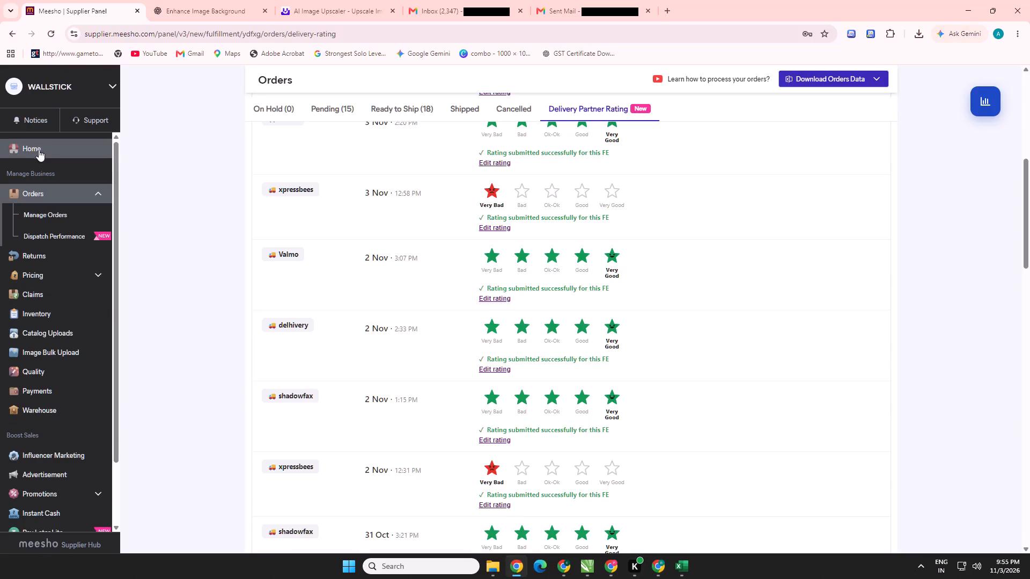
{"action": "left_click", "coordinate": [40, 149]}
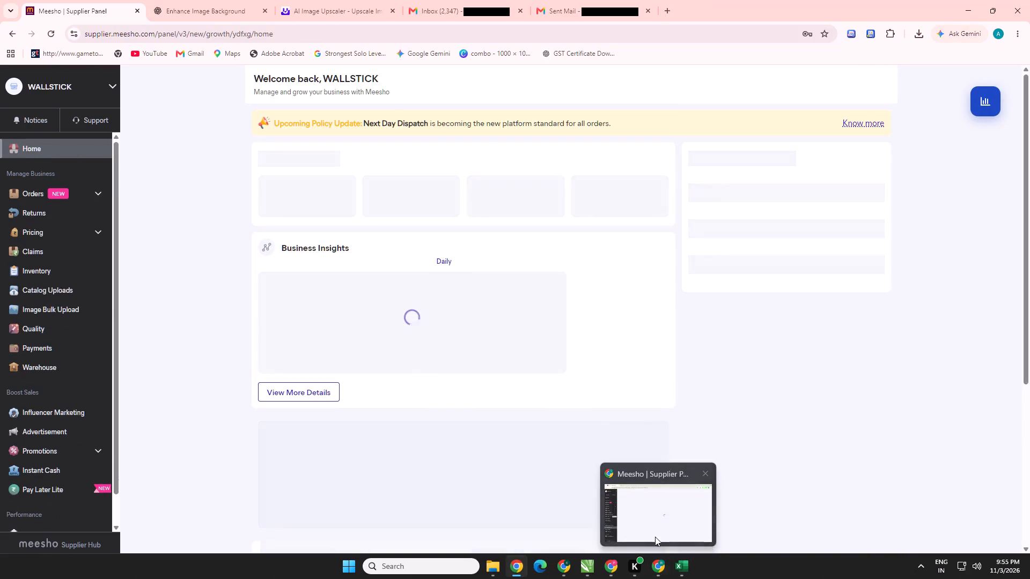
Return to printora1's Chrome window and close the inventory update workbook in Excel.
{"action": "left_click", "coordinate": [655, 533]}
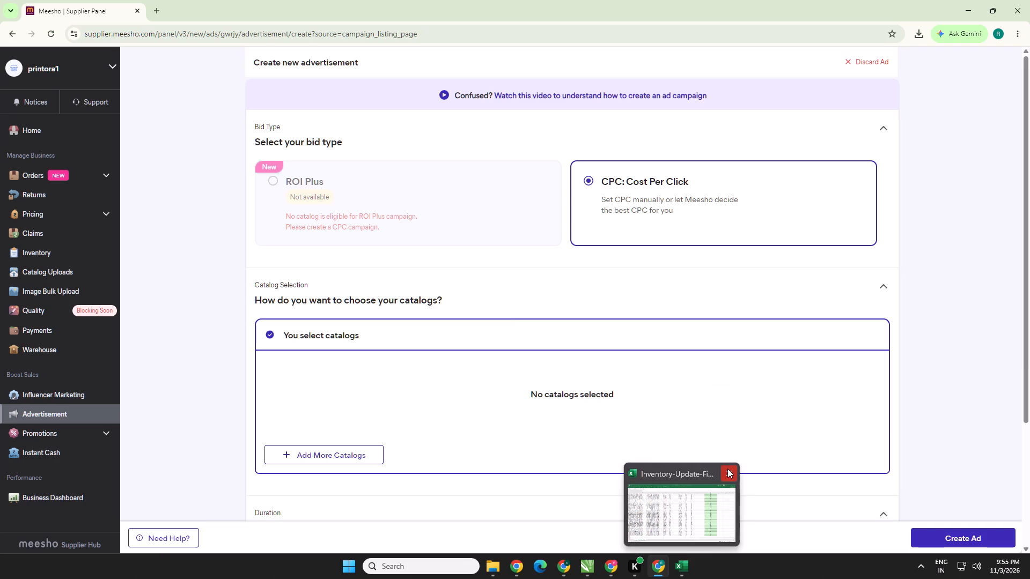
{"action": "left_click", "coordinate": [729, 470]}
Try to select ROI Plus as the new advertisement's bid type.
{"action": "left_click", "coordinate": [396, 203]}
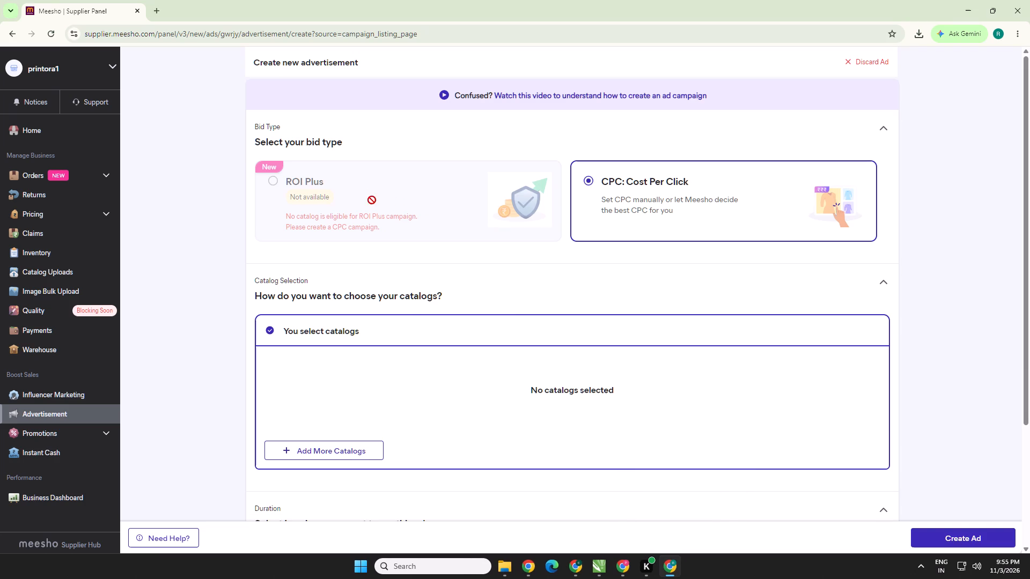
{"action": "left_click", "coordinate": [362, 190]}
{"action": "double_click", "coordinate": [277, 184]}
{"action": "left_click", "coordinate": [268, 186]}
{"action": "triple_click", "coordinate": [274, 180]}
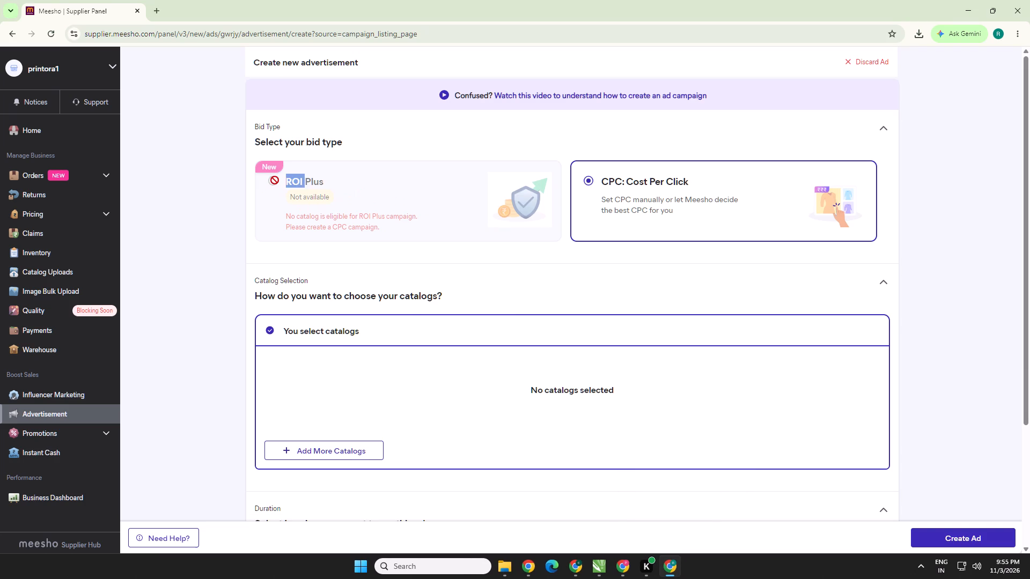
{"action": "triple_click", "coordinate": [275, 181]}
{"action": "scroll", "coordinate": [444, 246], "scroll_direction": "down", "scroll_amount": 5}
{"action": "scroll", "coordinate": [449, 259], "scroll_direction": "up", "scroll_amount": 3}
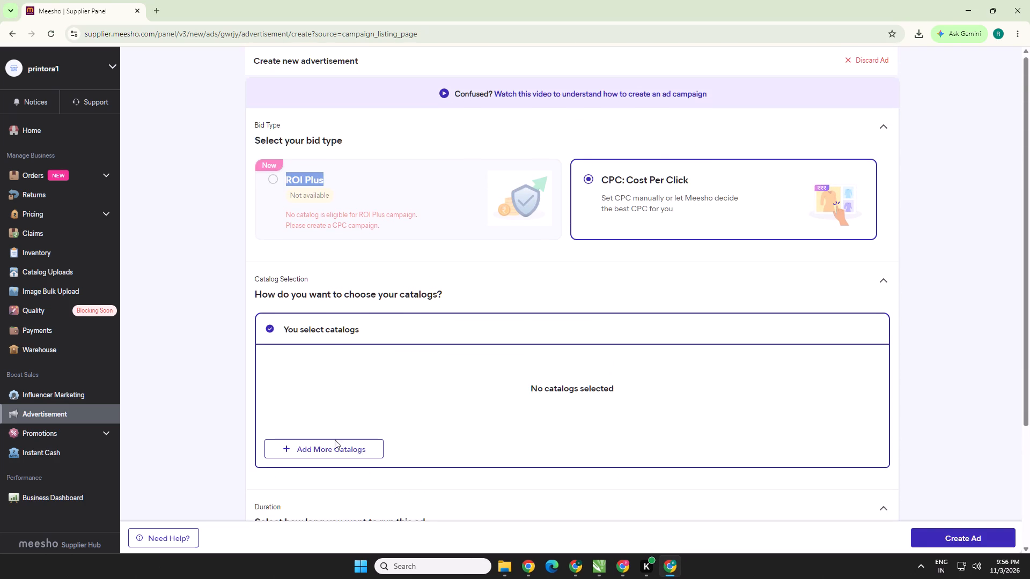
Check which catalogs can be added to the new advertisement and close the catalog picker.
{"action": "left_click", "coordinate": [335, 448]}
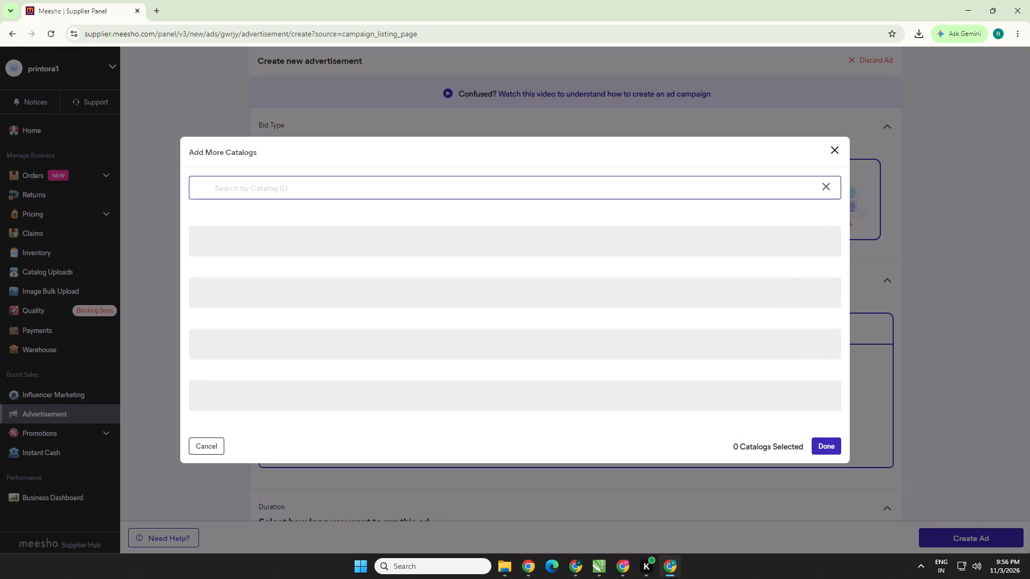
{"action": "left_click", "coordinate": [835, 242]}
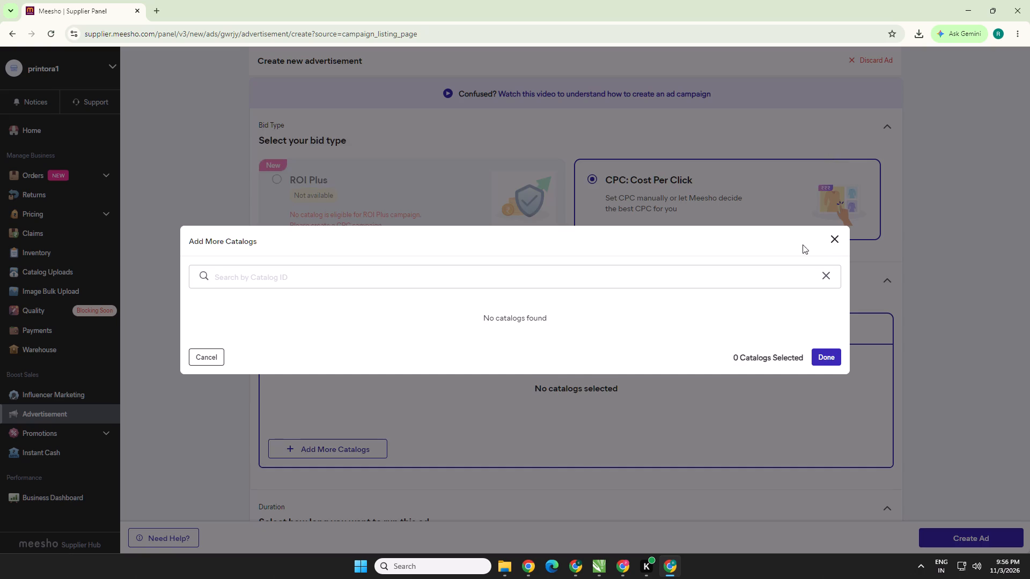
{"action": "left_click", "coordinate": [450, 347]}
{"action": "left_click", "coordinate": [269, 313]}
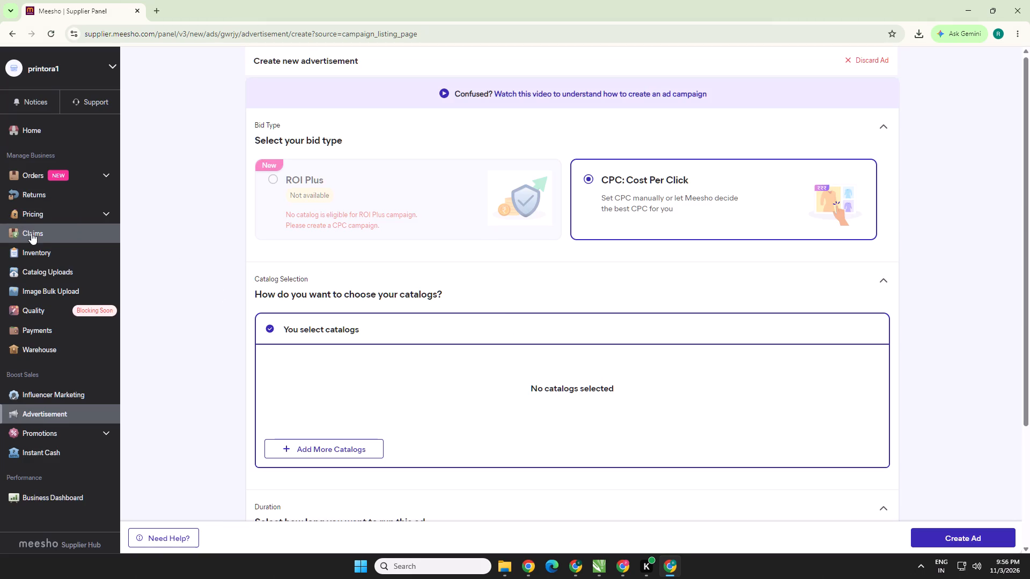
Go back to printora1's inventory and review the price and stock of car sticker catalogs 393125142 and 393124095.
{"action": "left_click", "coordinate": [23, 257]}
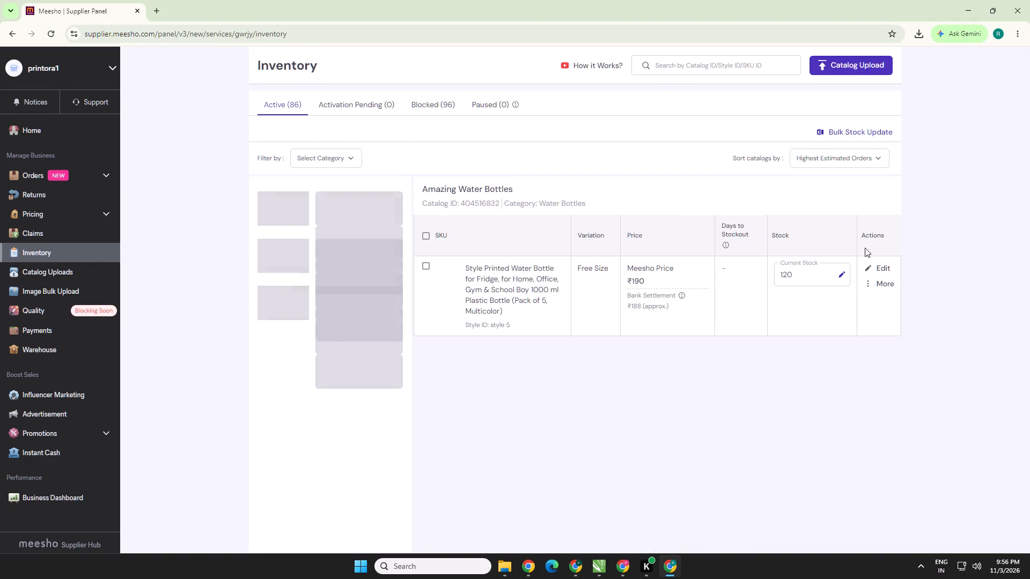
{"action": "left_click", "coordinate": [334, 284]}
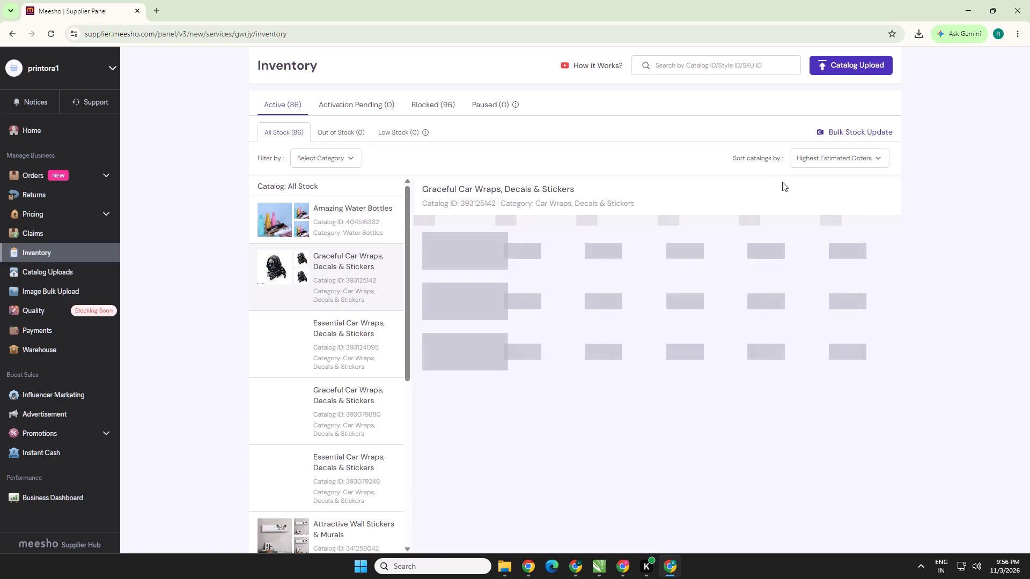
{"action": "scroll", "coordinate": [826, 217], "scroll_direction": "down", "scroll_amount": 2}
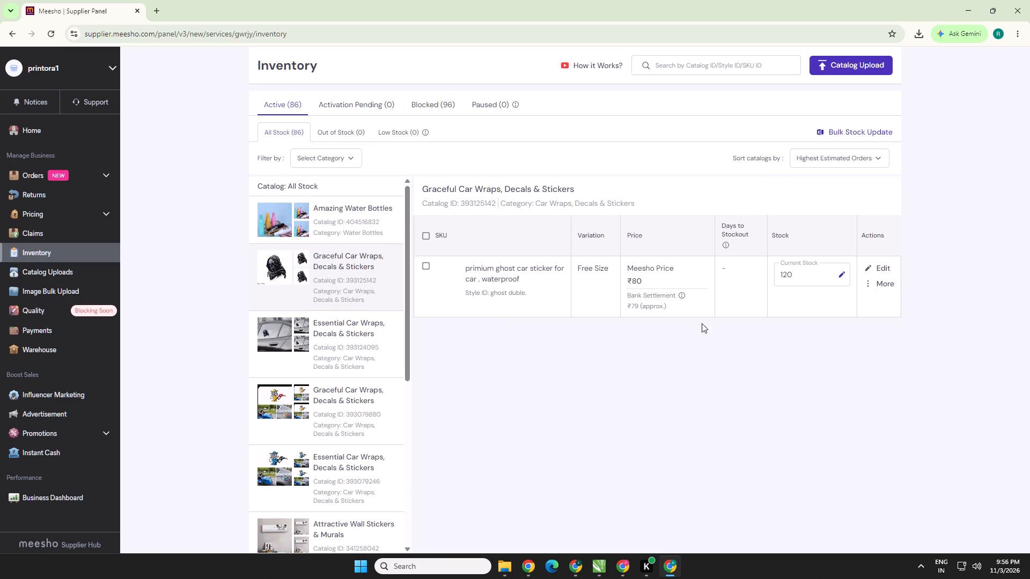
{"action": "triple_click", "coordinate": [655, 295]}
{"action": "left_click", "coordinate": [656, 320]}
{"action": "triple_click", "coordinate": [661, 298]}
{"action": "left_click", "coordinate": [664, 299]}
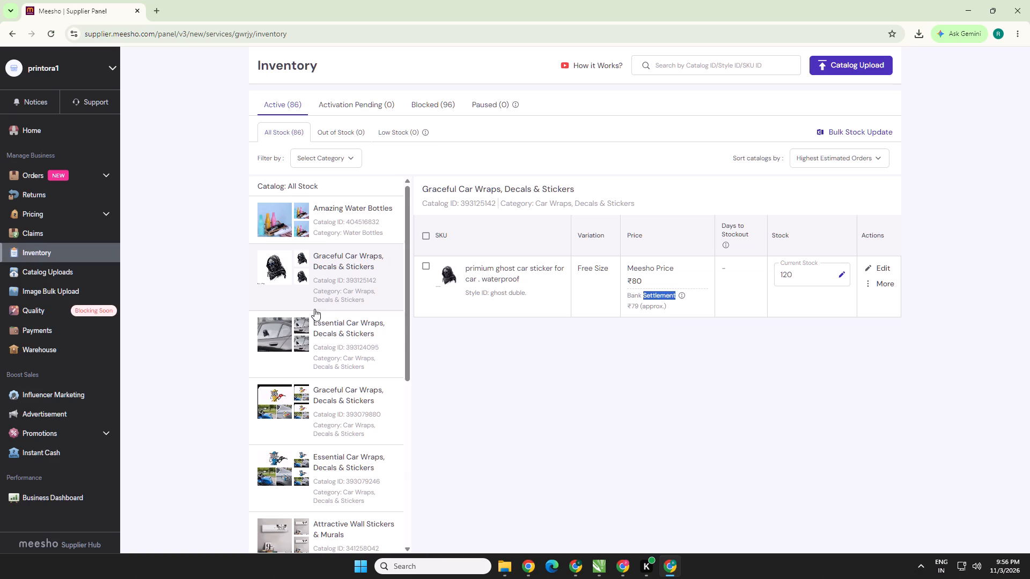
{"action": "left_click", "coordinate": [314, 309]}
{"action": "left_click", "coordinate": [329, 292]}
{"action": "left_click", "coordinate": [333, 331]}
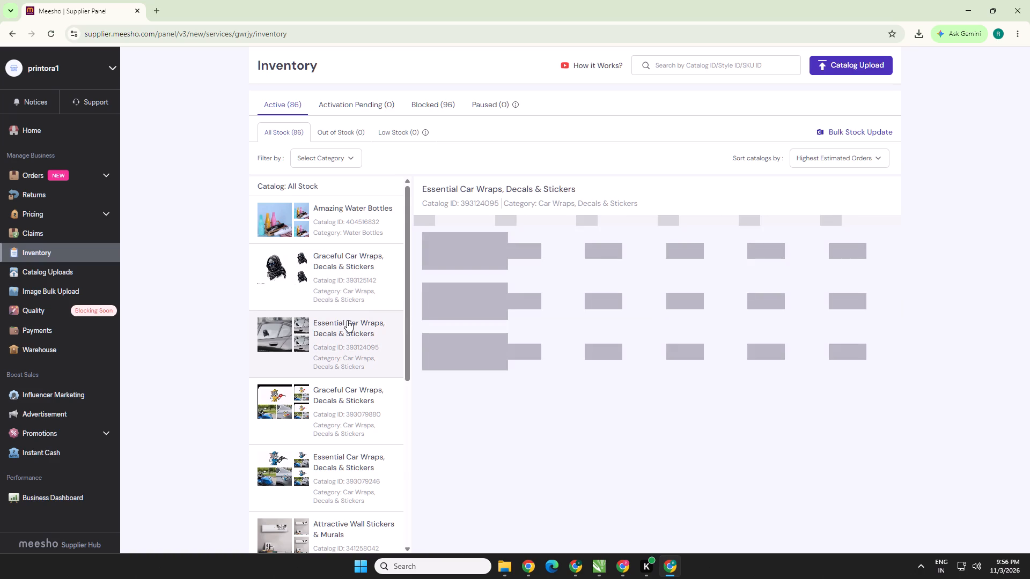
{"action": "scroll", "coordinate": [347, 320], "scroll_direction": "down", "scroll_amount": 1}
{"action": "scroll", "coordinate": [221, 340], "scroll_direction": "down", "scroll_amount": 1}
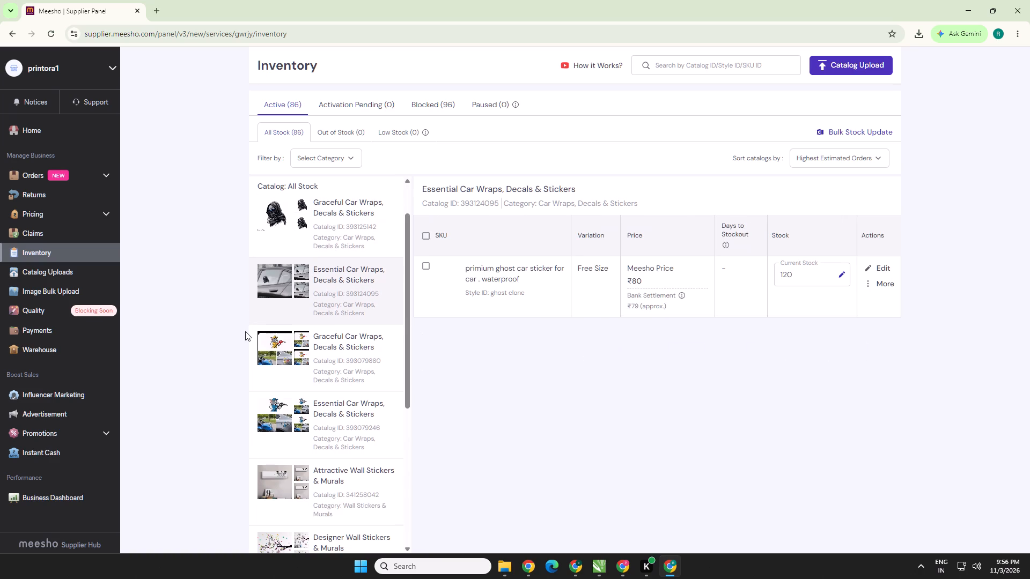
Review printora1's advertisement campaign list, including the paused campaigns' budgets, impressions, orders and ROI.
{"action": "scroll", "coordinate": [247, 331], "scroll_direction": "down", "scroll_amount": 1}
{"action": "left_click", "coordinate": [64, 314]}
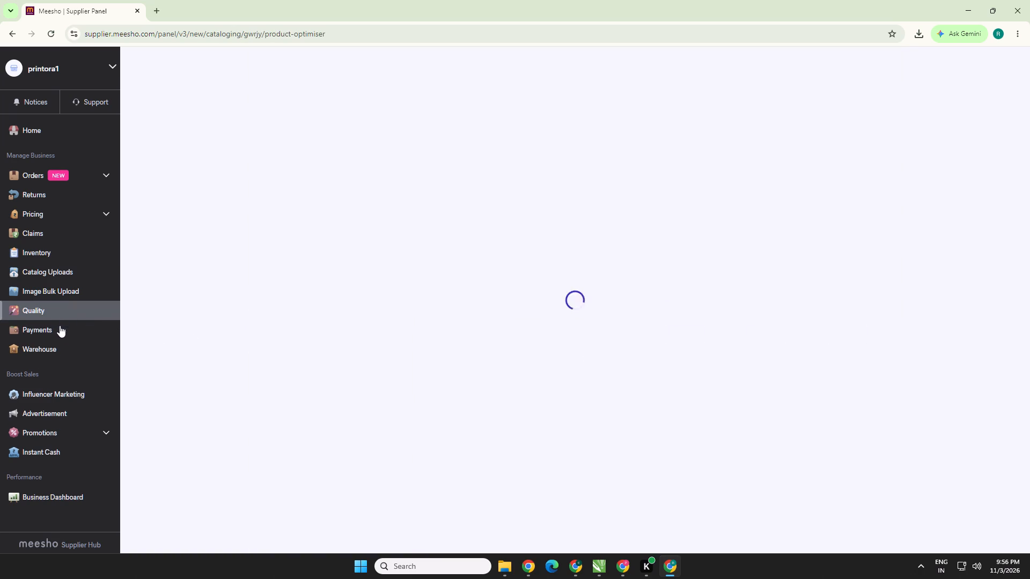
{"action": "left_click", "coordinate": [80, 412]}
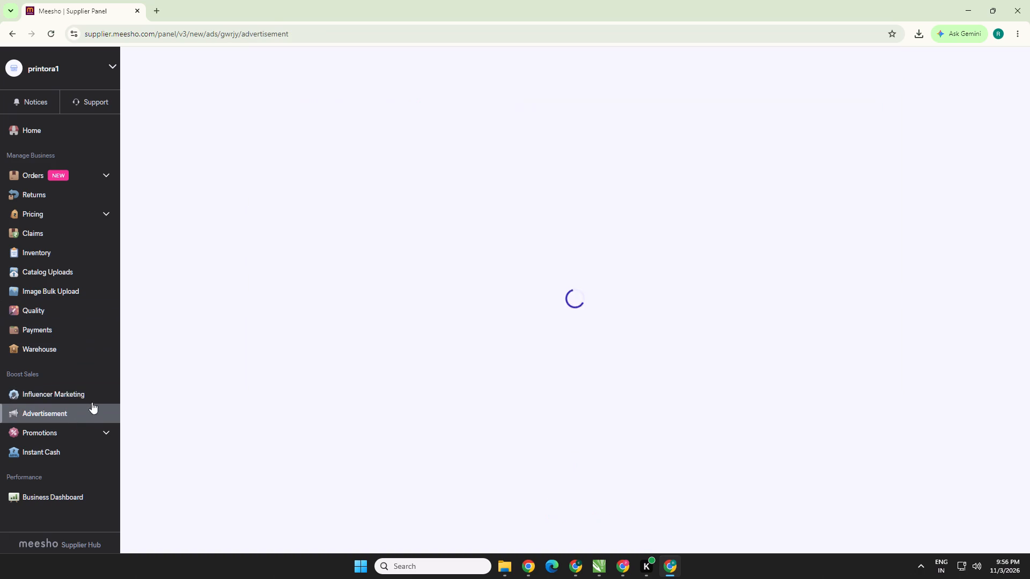
{"action": "scroll", "coordinate": [554, 348], "scroll_direction": "down", "scroll_amount": 1}
{"action": "scroll", "coordinate": [608, 568], "scroll_direction": "down", "scroll_amount": 1}
{"action": "scroll", "coordinate": [566, 411], "scroll_direction": "down", "scroll_amount": 6}
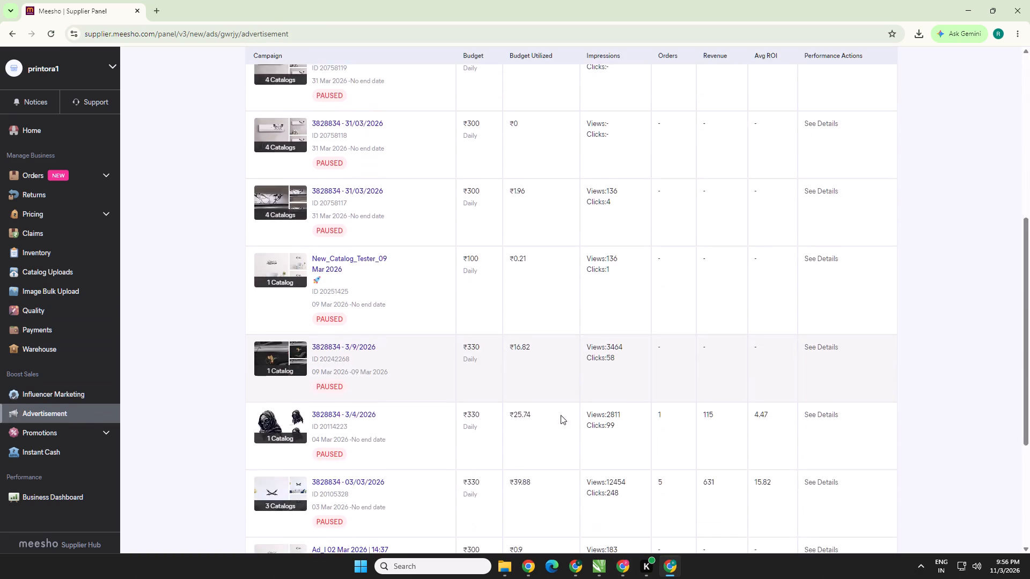
{"action": "scroll", "coordinate": [574, 426], "scroll_direction": "down", "scroll_amount": 6}
{"action": "scroll", "coordinate": [572, 437], "scroll_direction": "up", "scroll_amount": 4}
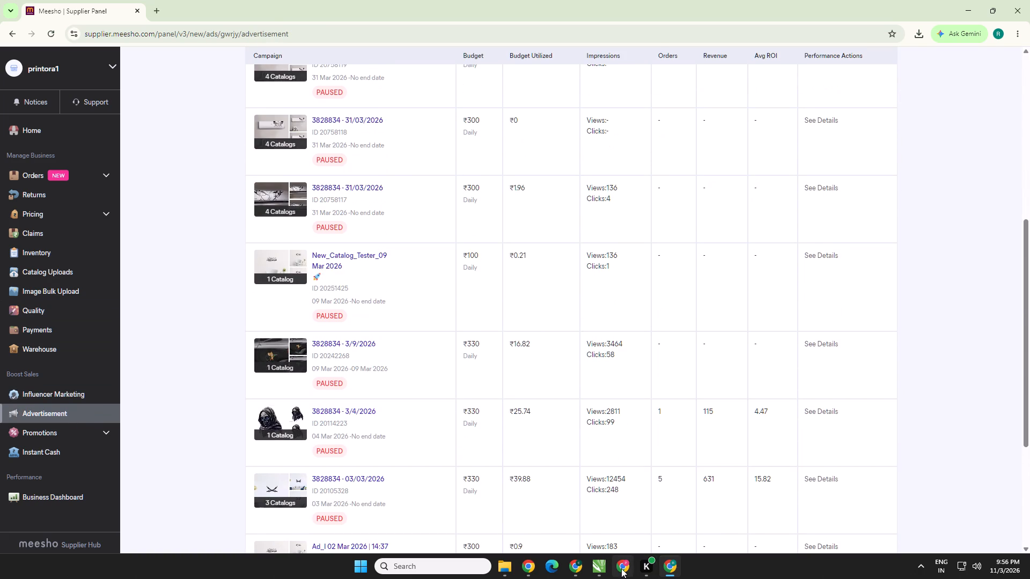
Switch to the Sahil Decals account, check its home dashboard and returns overview, and dismiss the returns update alert.
{"action": "left_click", "coordinate": [621, 568]}
{"action": "left_click", "coordinate": [570, 562]}
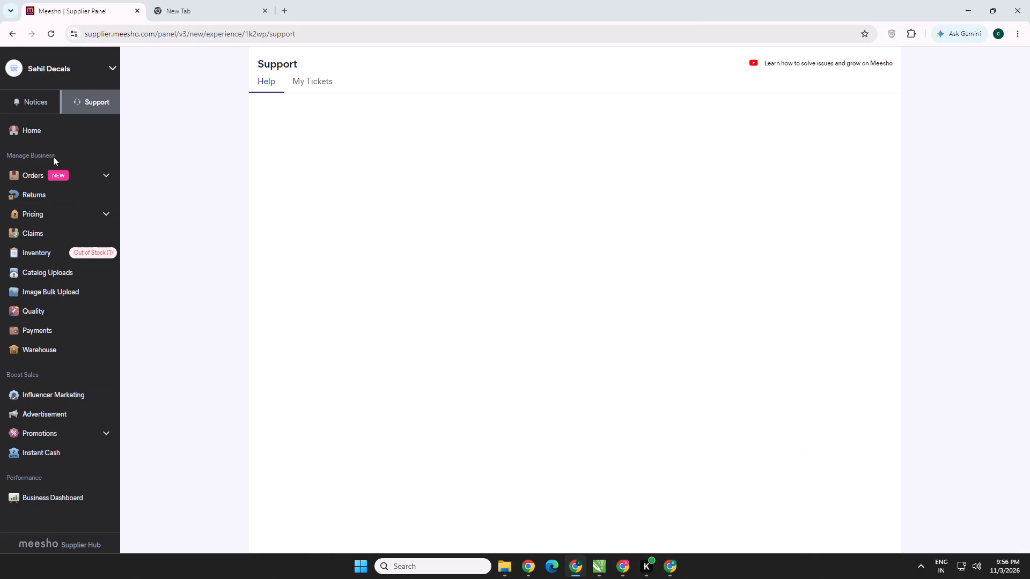
{"action": "left_click", "coordinate": [36, 116]}
{"action": "left_click", "coordinate": [24, 137]}
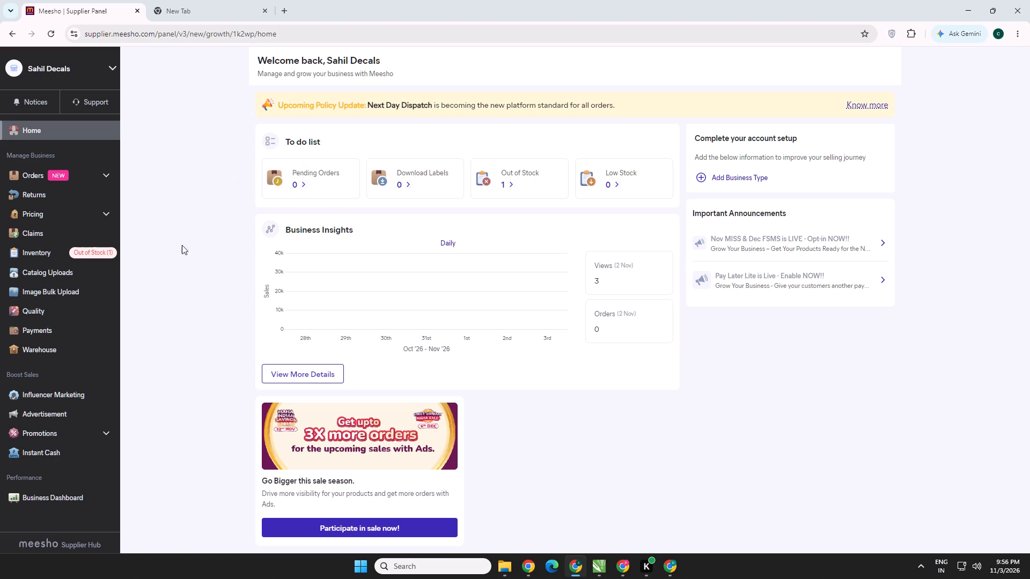
{"action": "left_click", "coordinate": [74, 214]}
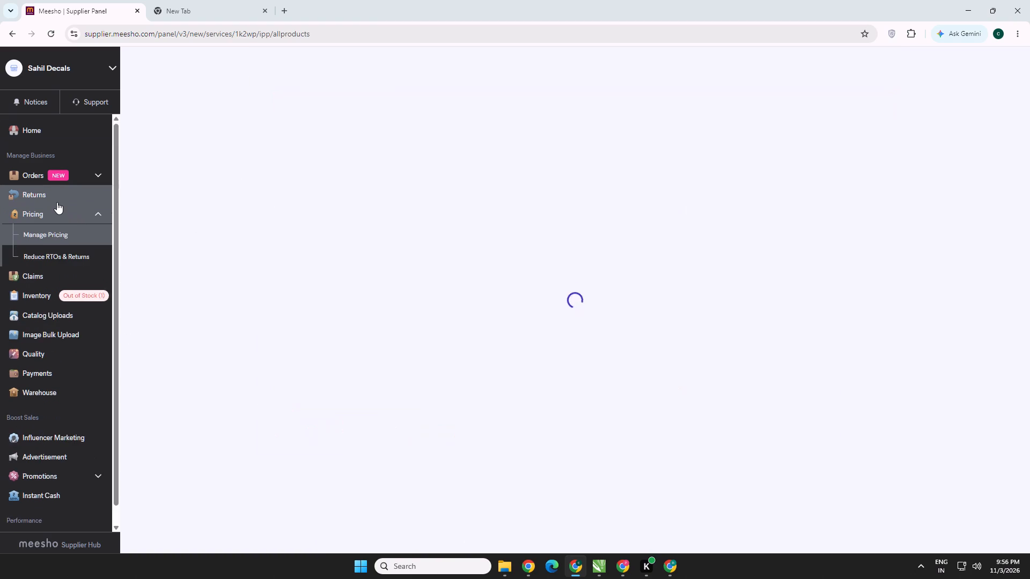
{"action": "left_click", "coordinate": [57, 202]}
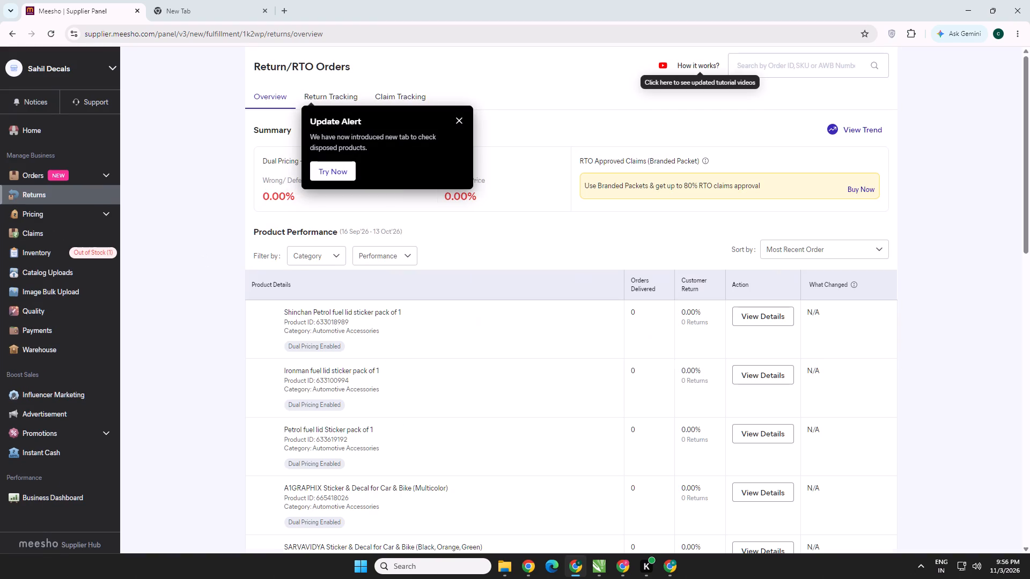
{"action": "left_click", "coordinate": [459, 119]}
Examine the performance details of Sahil Decals' advertisement campaign New_Catalog_Tester_16 Apr 2026.
{"action": "left_click", "coordinate": [24, 413]}
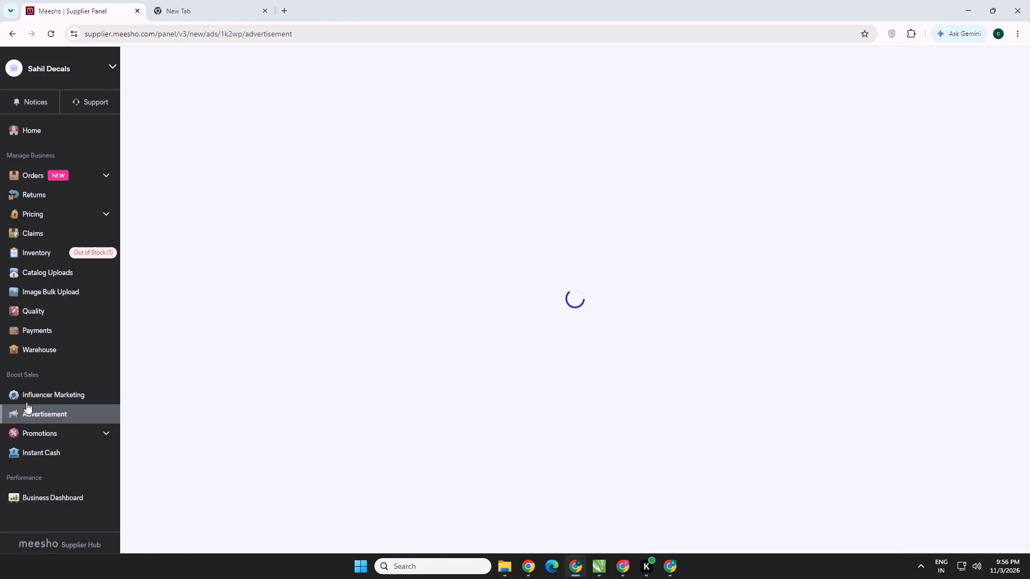
{"action": "scroll", "coordinate": [344, 259], "scroll_direction": "down", "scroll_amount": 3}
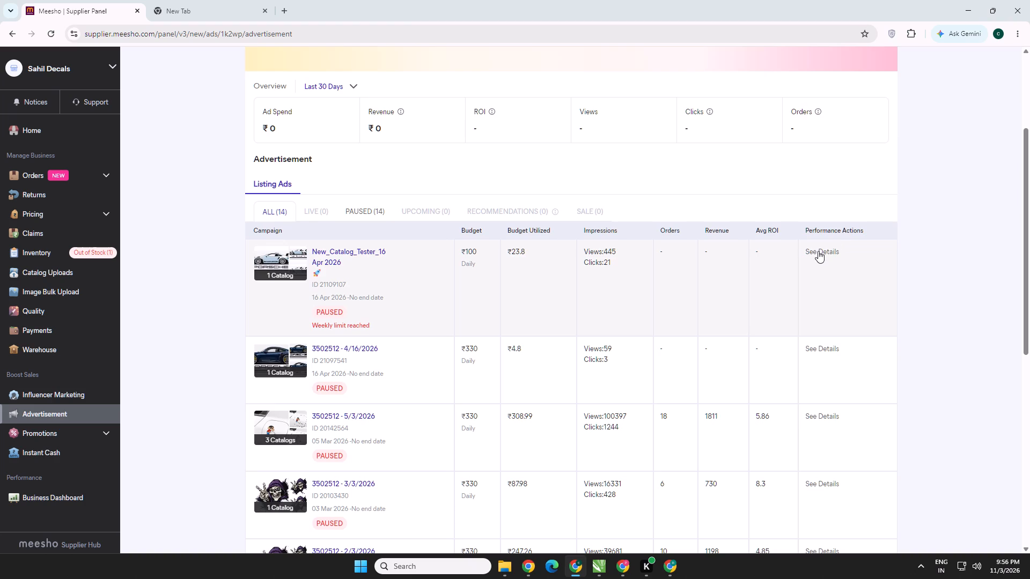
{"action": "left_click", "coordinate": [818, 251]}
{"action": "scroll", "coordinate": [817, 409], "scroll_direction": "down", "scroll_amount": 2}
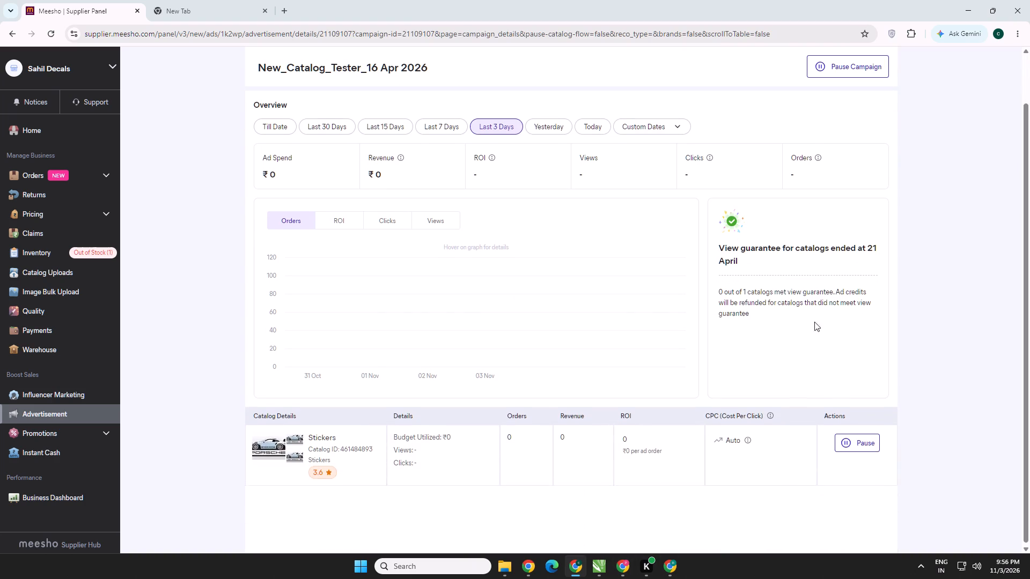
{"action": "scroll", "coordinate": [812, 298], "scroll_direction": "up", "scroll_amount": 1}
{"action": "scroll", "coordinate": [810, 256], "scroll_direction": "down", "scroll_amount": 1}
{"action": "scroll", "coordinate": [819, 203], "scroll_direction": "down", "scroll_amount": 4}
{"action": "scroll", "coordinate": [660, 305], "scroll_direction": "up", "scroll_amount": 4}
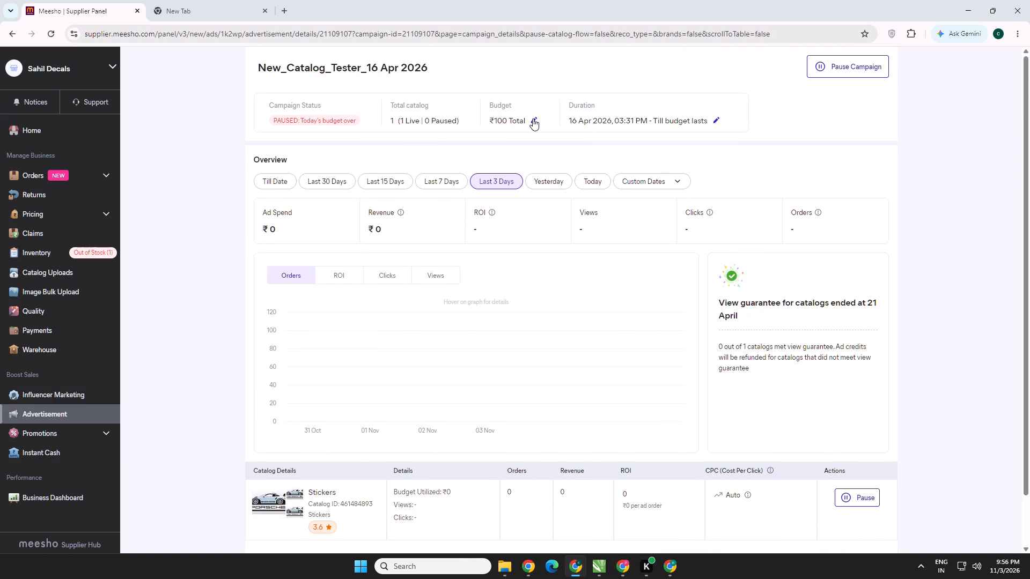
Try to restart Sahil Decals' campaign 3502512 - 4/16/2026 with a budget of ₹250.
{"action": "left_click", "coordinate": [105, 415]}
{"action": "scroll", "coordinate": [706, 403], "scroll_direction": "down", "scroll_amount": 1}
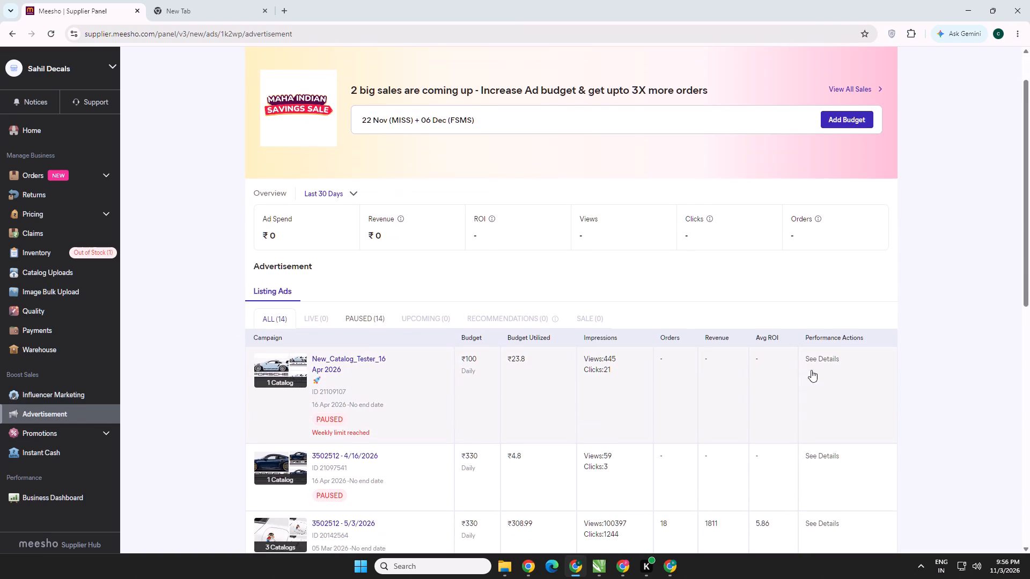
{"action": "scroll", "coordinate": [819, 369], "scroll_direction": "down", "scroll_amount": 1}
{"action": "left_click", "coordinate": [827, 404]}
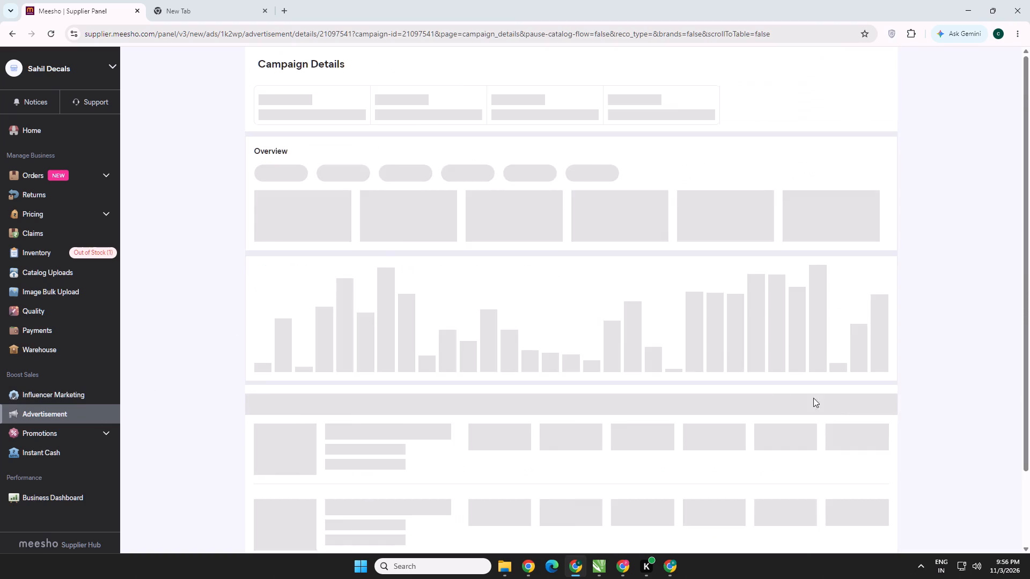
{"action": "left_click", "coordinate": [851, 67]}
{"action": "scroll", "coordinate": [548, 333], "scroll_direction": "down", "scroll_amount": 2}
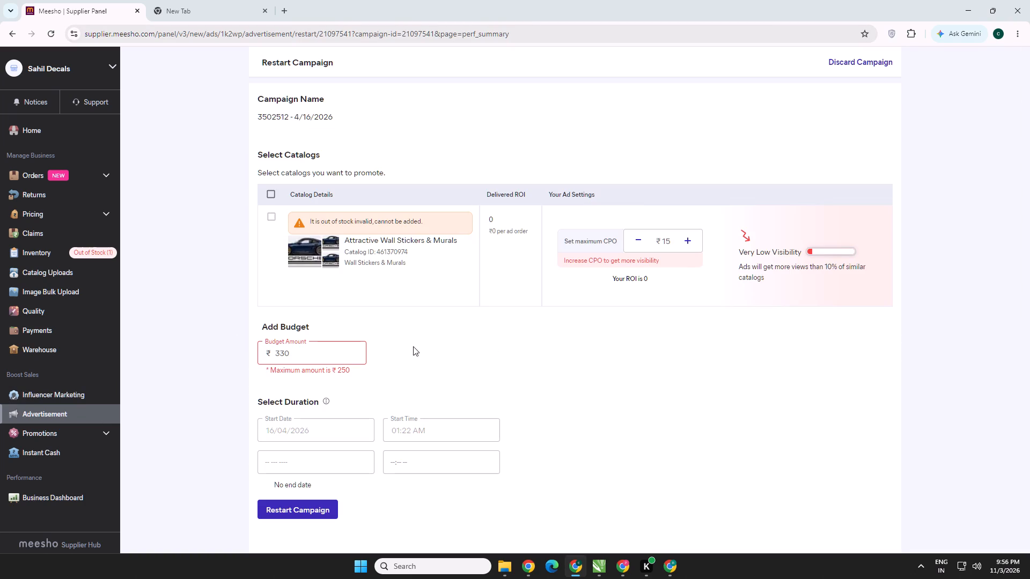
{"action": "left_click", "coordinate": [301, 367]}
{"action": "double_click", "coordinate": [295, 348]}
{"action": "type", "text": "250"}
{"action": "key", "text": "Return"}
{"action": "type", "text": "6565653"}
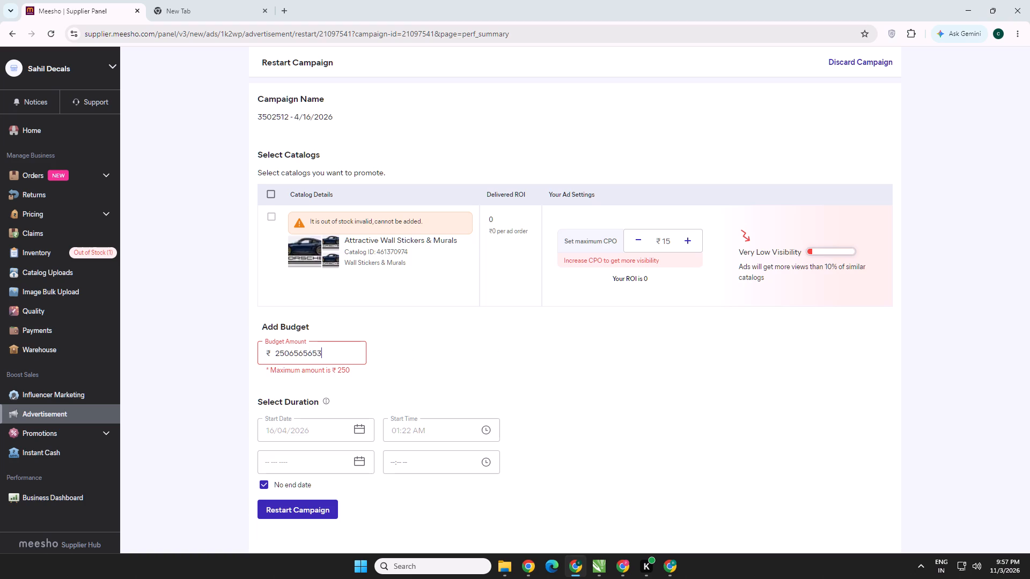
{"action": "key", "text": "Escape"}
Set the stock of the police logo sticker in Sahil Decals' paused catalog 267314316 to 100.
{"action": "left_click", "coordinate": [27, 248]}
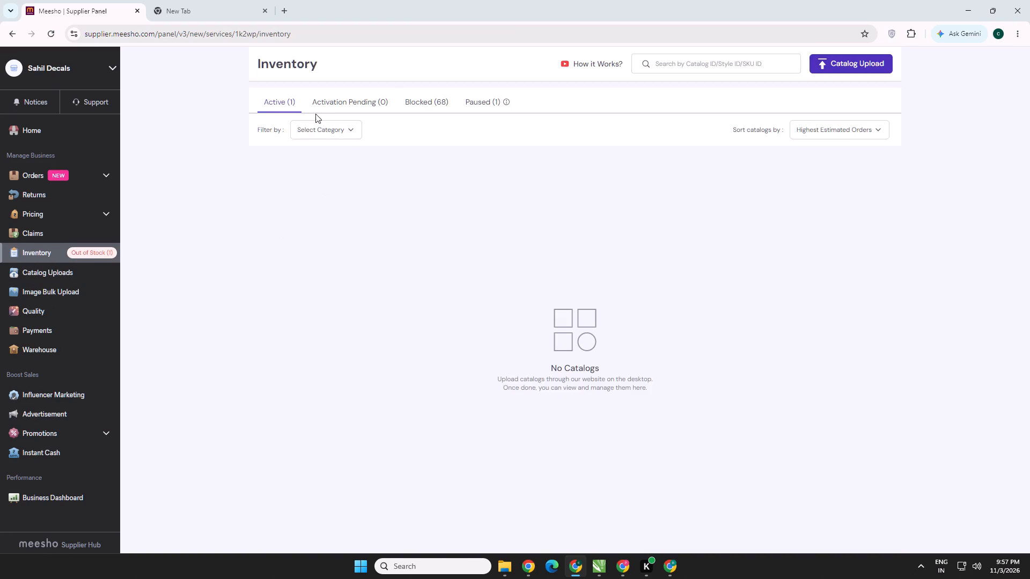
{"action": "left_click", "coordinate": [312, 121]}
{"action": "left_click", "coordinate": [427, 100]}
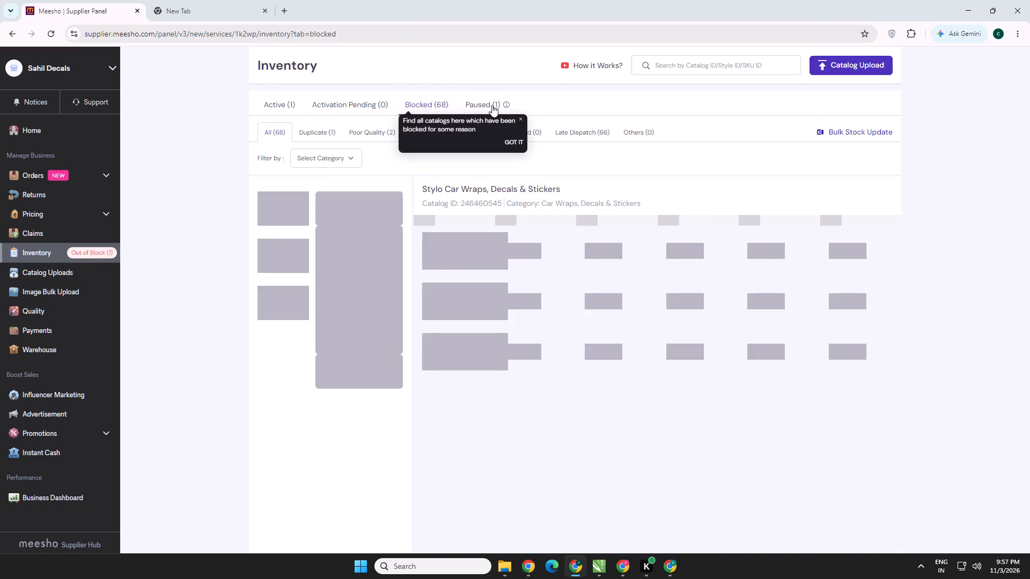
{"action": "left_click", "coordinate": [485, 103]}
{"action": "left_click", "coordinate": [314, 210]}
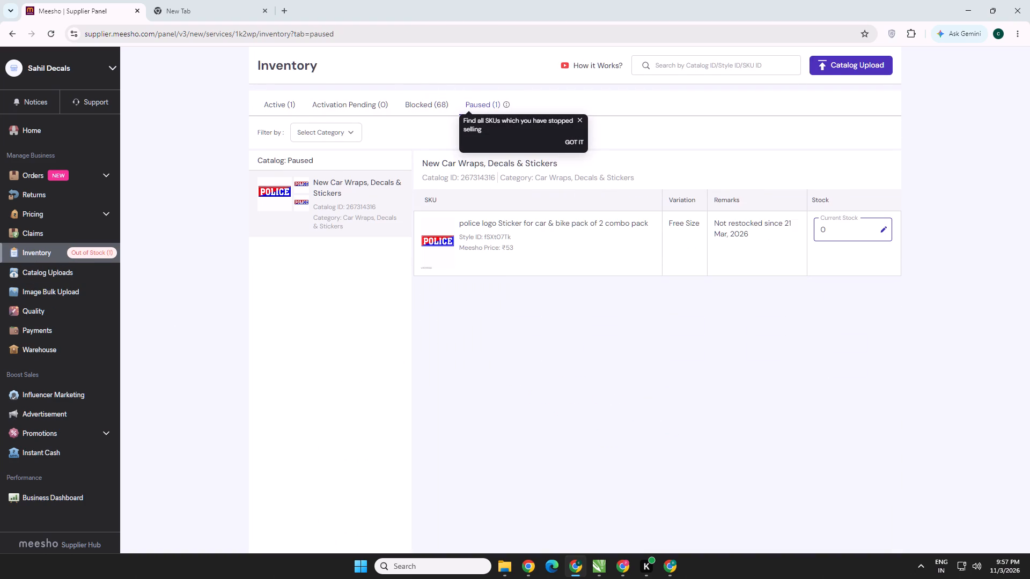
{"action": "left_click", "coordinate": [849, 222]}
{"action": "double_click", "coordinate": [841, 228]}
{"action": "type", "text": "100"}
{"action": "key", "text": "Return"}
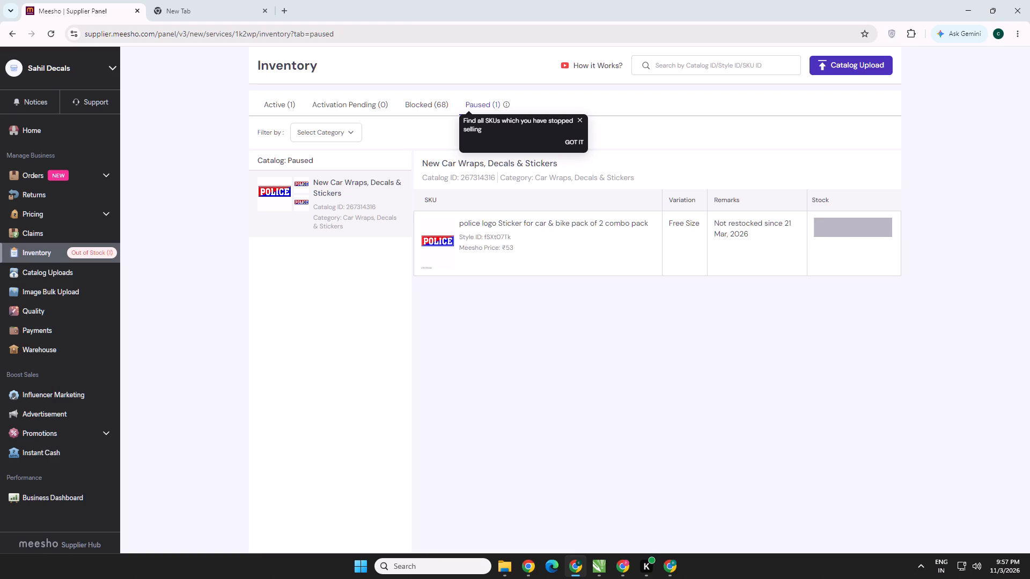
{"action": "left_click", "coordinate": [859, 306]}
{"action": "triple_click", "coordinate": [835, 254]}
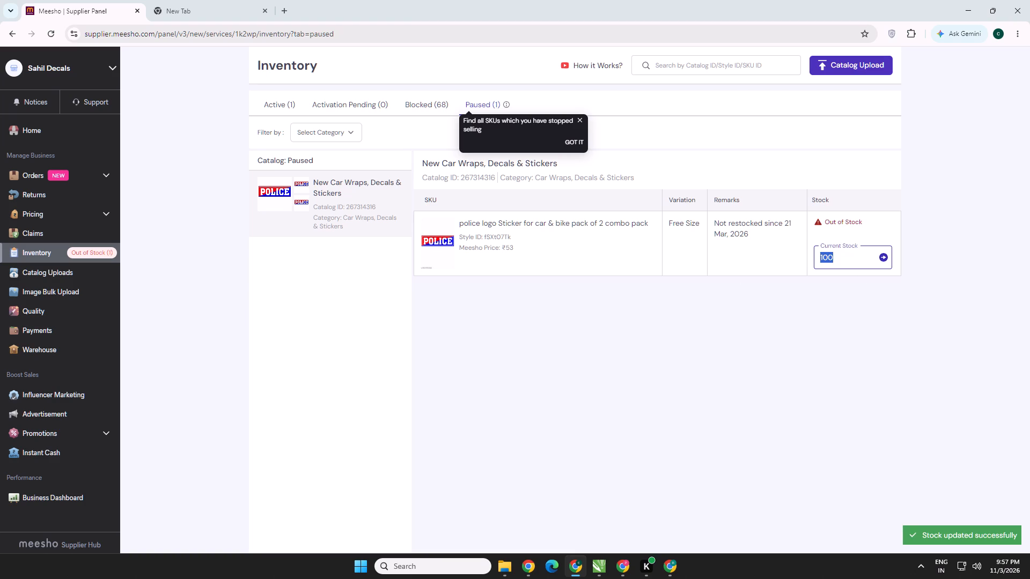
{"action": "type", "text": "100"}
{"action": "key", "text": "Return"}
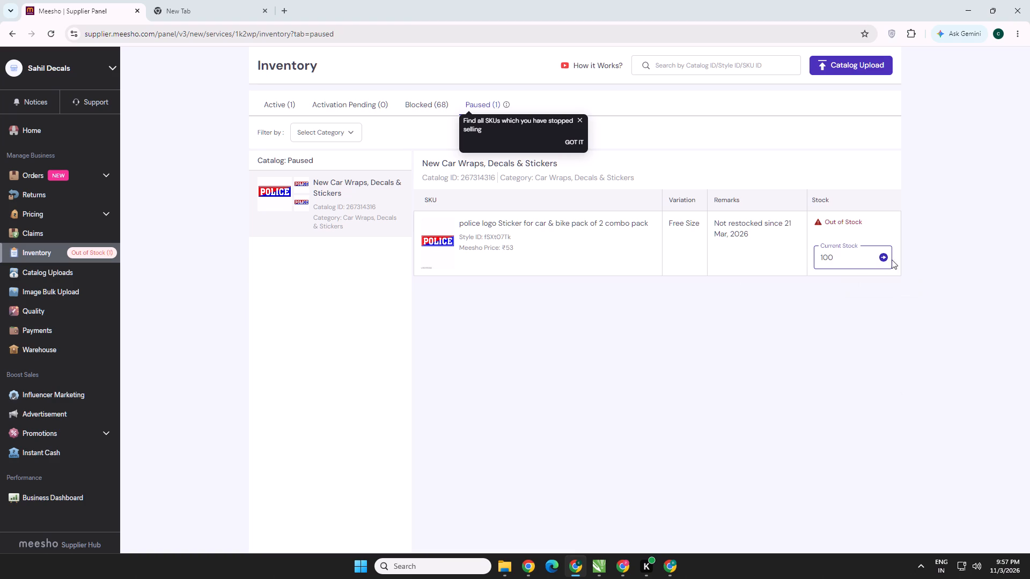
{"action": "left_click", "coordinate": [881, 253]}
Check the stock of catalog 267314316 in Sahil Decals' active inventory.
{"action": "left_click", "coordinate": [267, 105]}
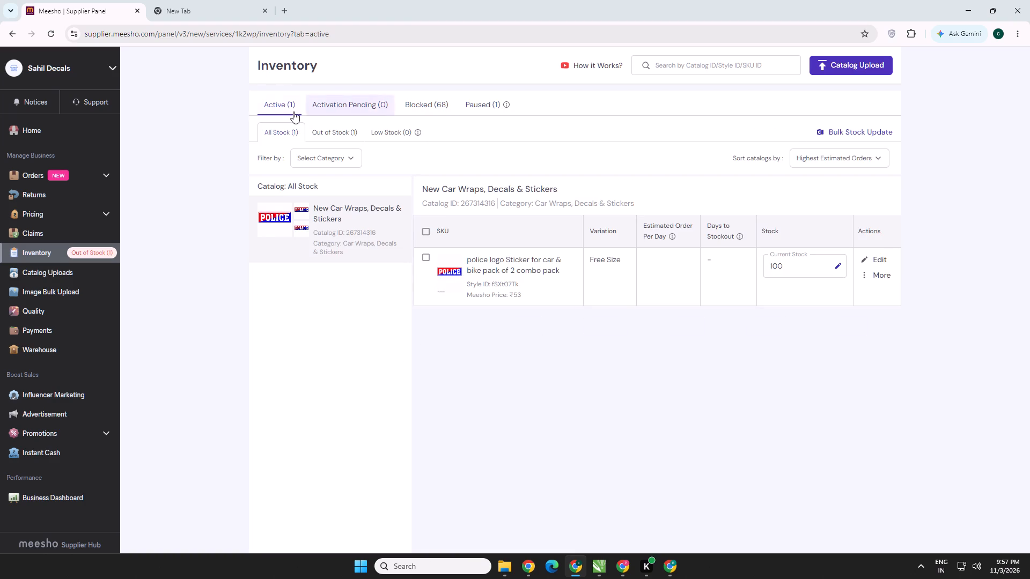
{"action": "left_click", "coordinate": [799, 189]}
{"action": "left_click", "coordinate": [777, 130]}
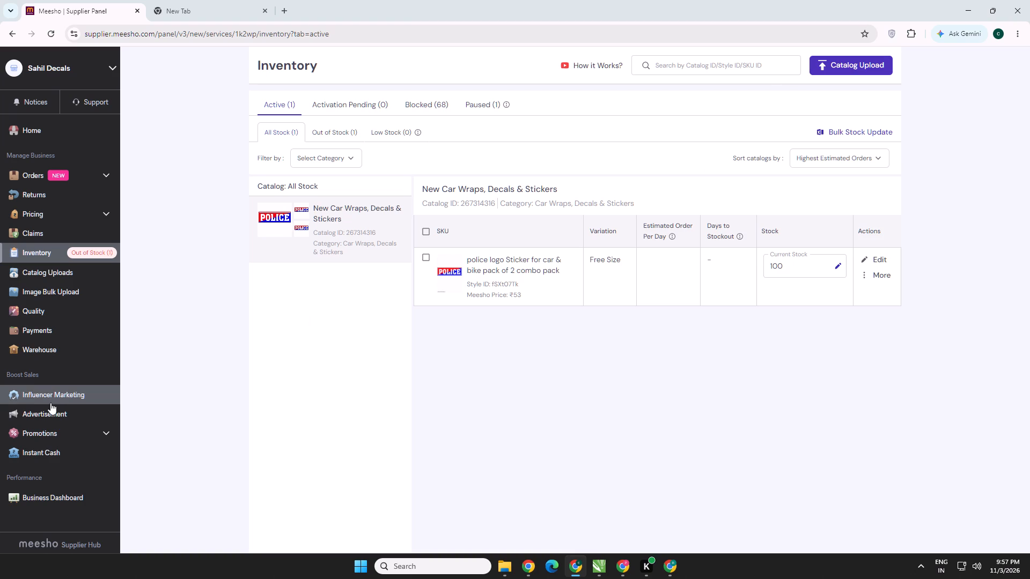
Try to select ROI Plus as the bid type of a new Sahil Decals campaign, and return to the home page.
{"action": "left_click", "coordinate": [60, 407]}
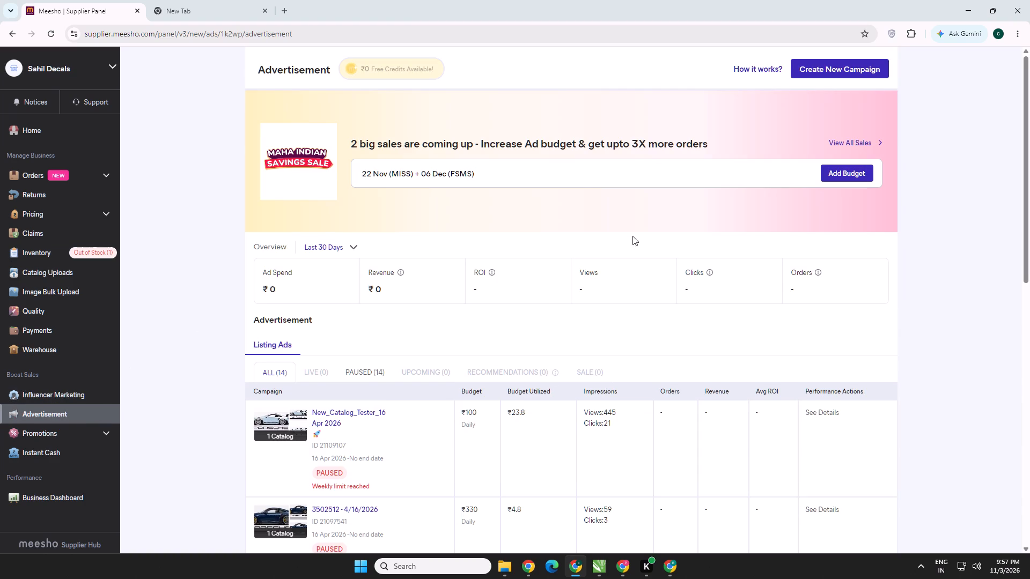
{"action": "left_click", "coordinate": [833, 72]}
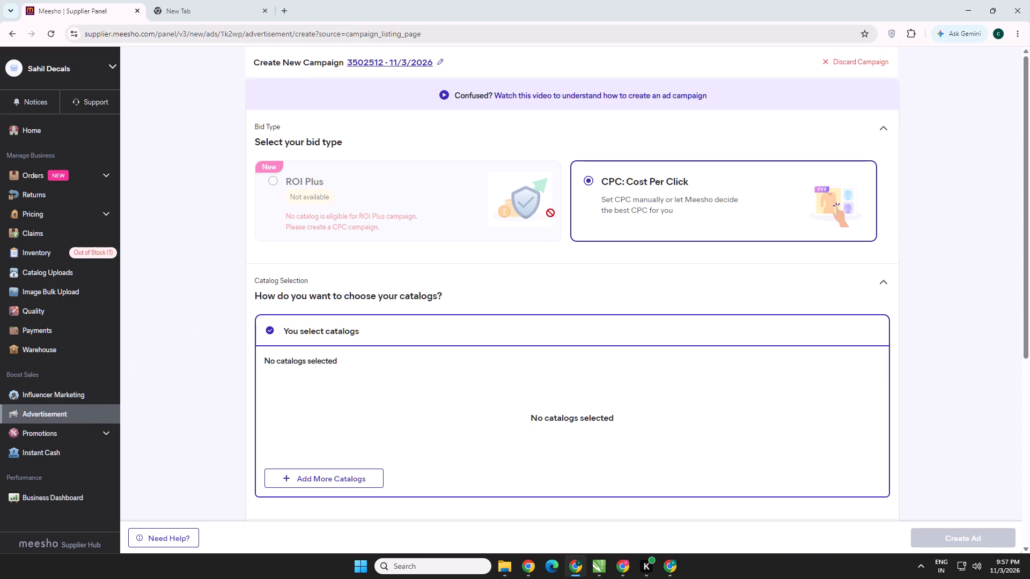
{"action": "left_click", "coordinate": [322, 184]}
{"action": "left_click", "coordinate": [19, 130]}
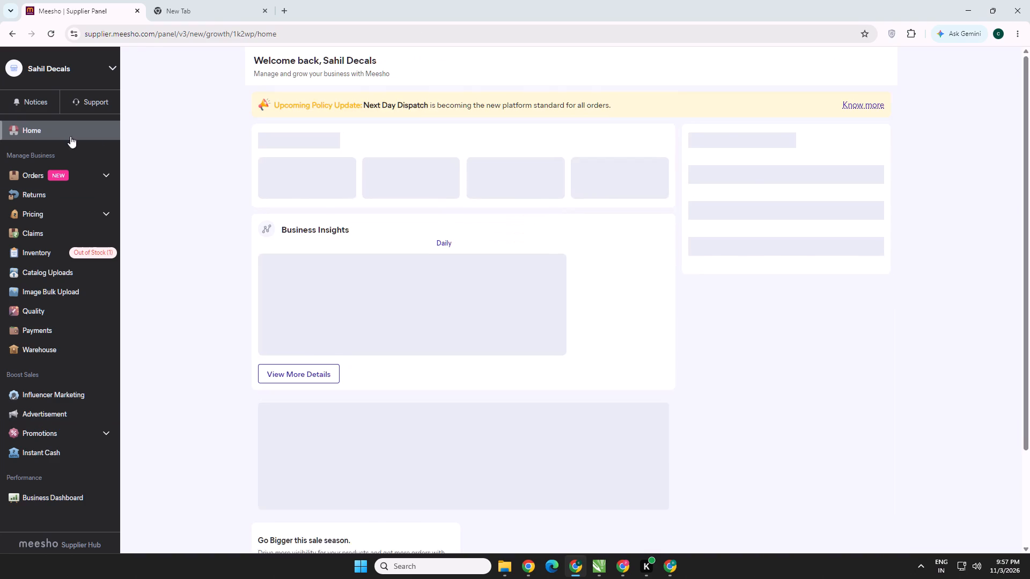
Switch to the PRINTORA0 account and check its product quality score and recommendations.
{"action": "left_click", "coordinate": [618, 567]}
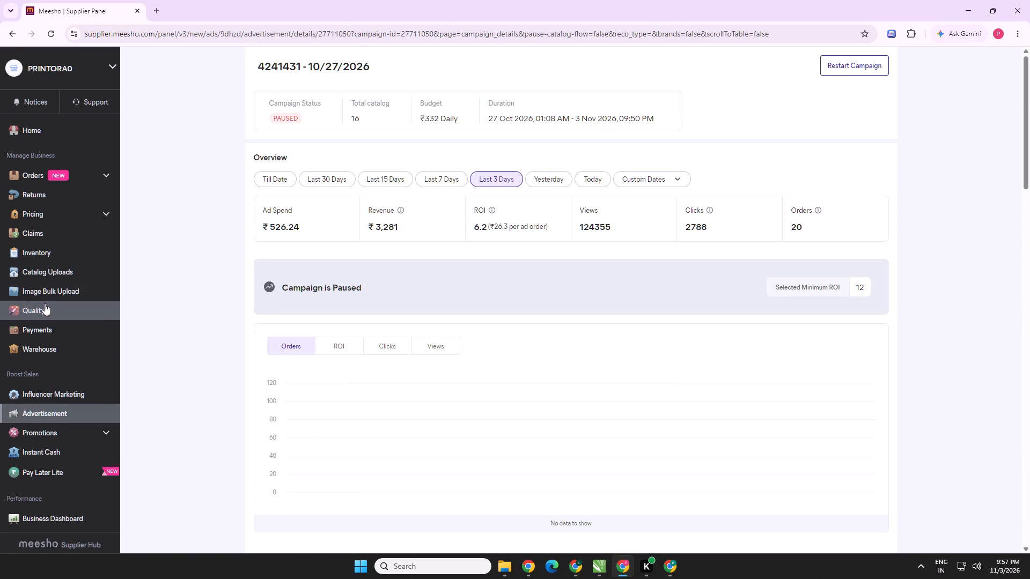
{"action": "left_click", "coordinate": [45, 303]}
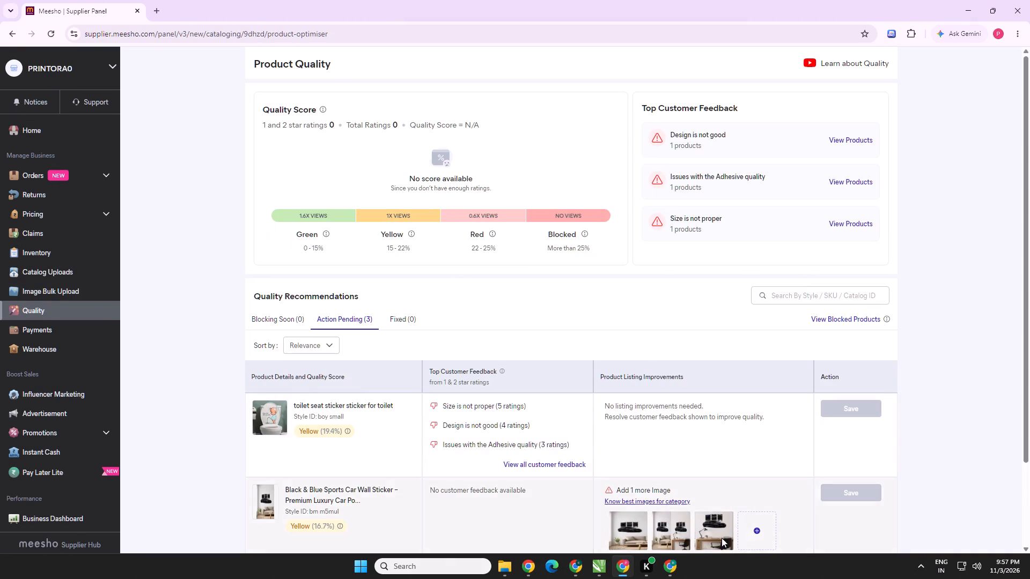
Switch to printora1's Product Quality page and capture a screenshot of its Quality Score section.
{"action": "left_click", "coordinate": [671, 565]}
{"action": "left_click", "coordinate": [26, 307]}
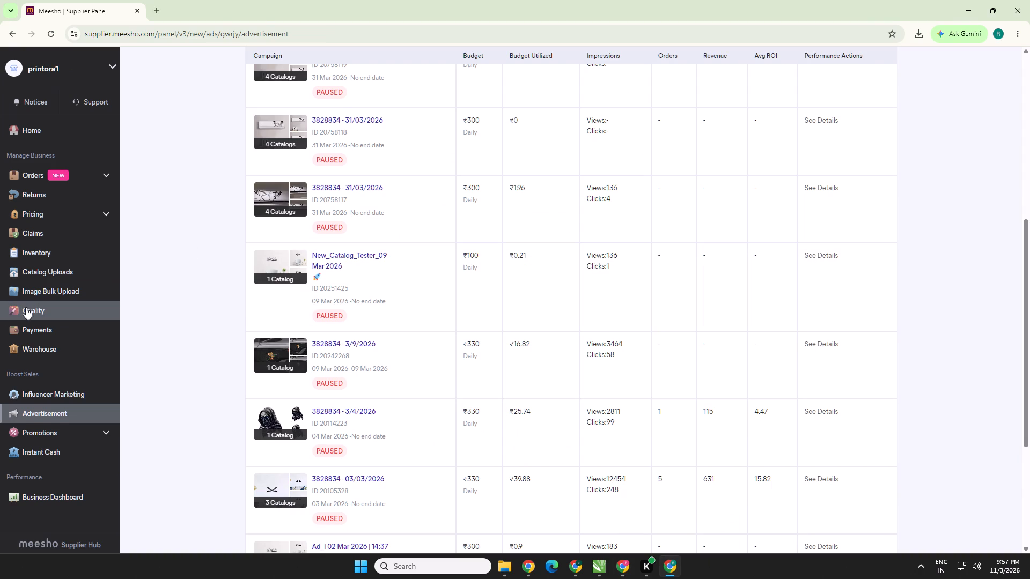
{"action": "key", "text": "shift+super+s"}
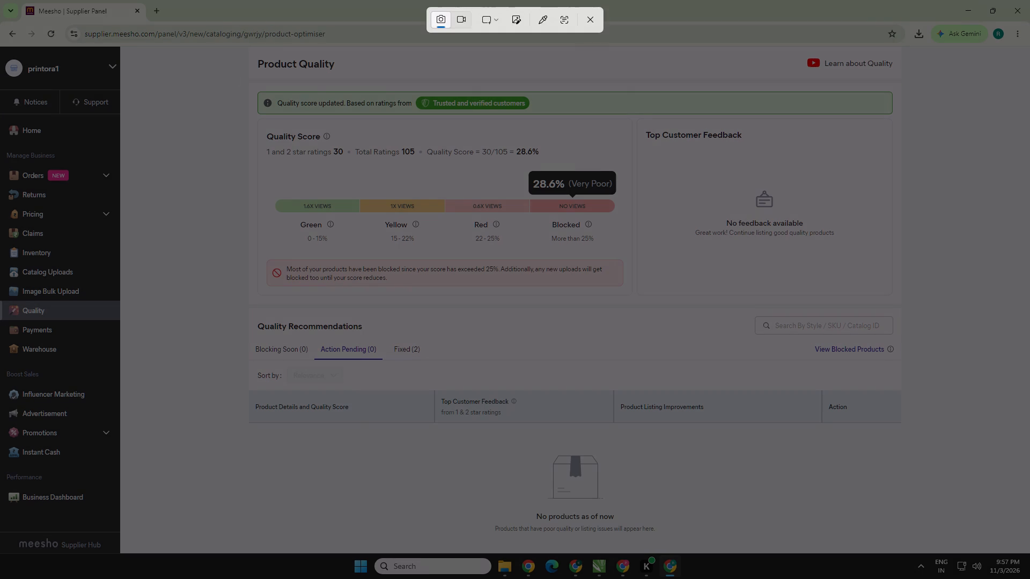
{"action": "left_click_drag", "start_coordinate": [229, 74], "coordinate": [697, 317]}
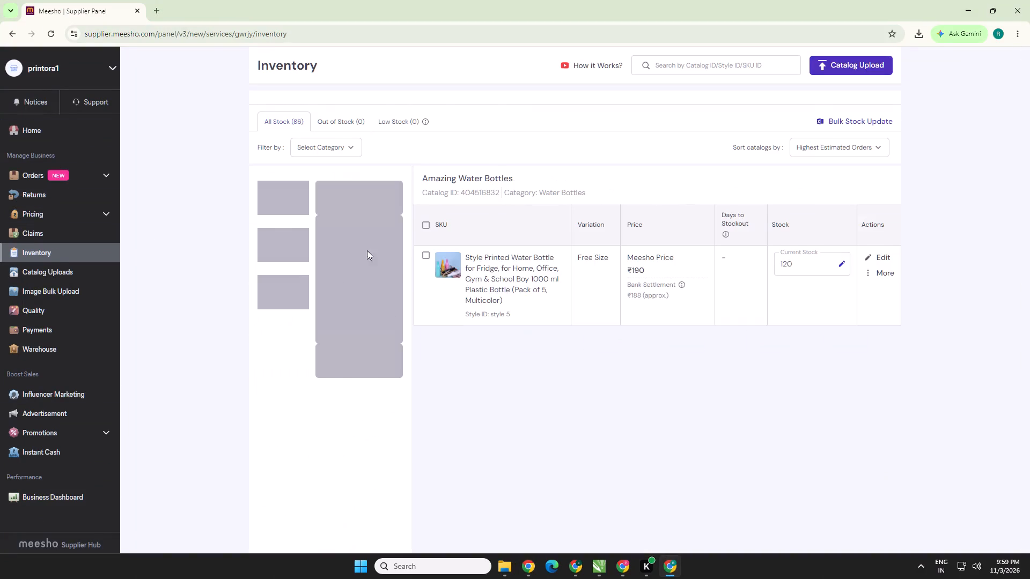
{"action": "left_click", "coordinate": [452, 281]}
{"action": "scroll", "coordinate": [359, 305], "scroll_direction": "up", "scroll_amount": 1}
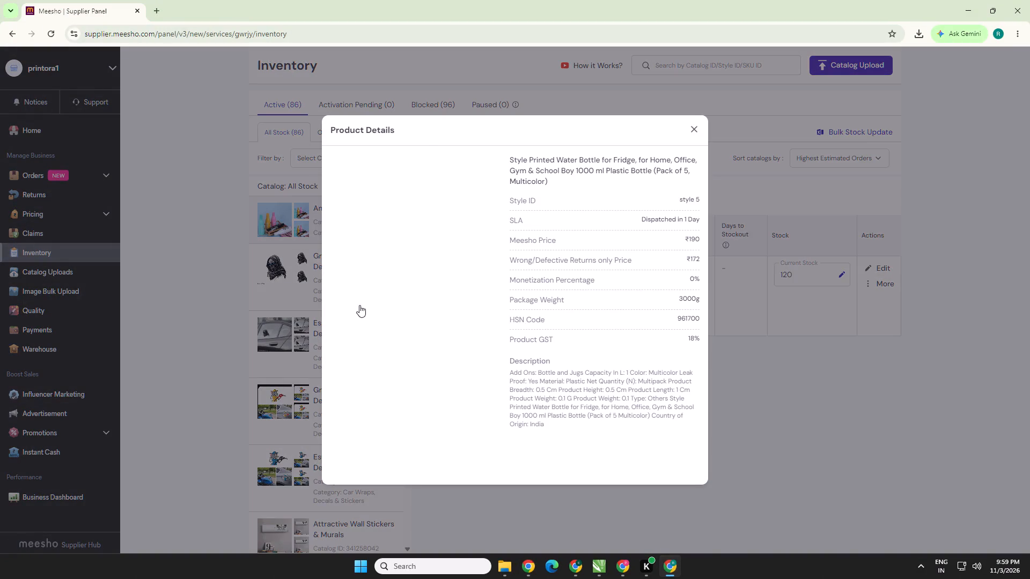
{"action": "left_click", "coordinate": [350, 309]}
{"action": "left_click", "coordinate": [558, 373]}
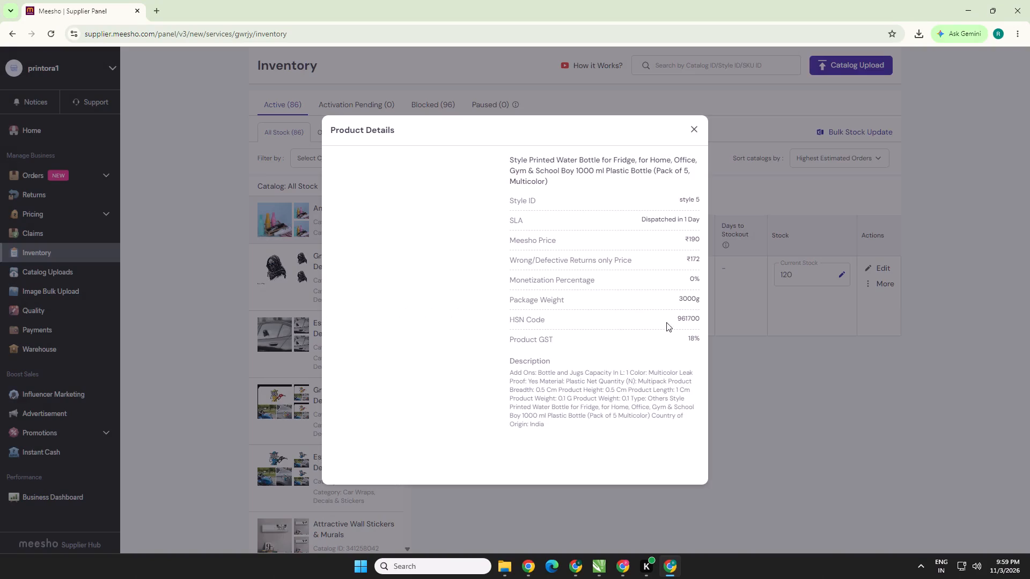
{"action": "left_click", "coordinate": [724, 321]}
{"action": "left_click", "coordinate": [692, 129]}
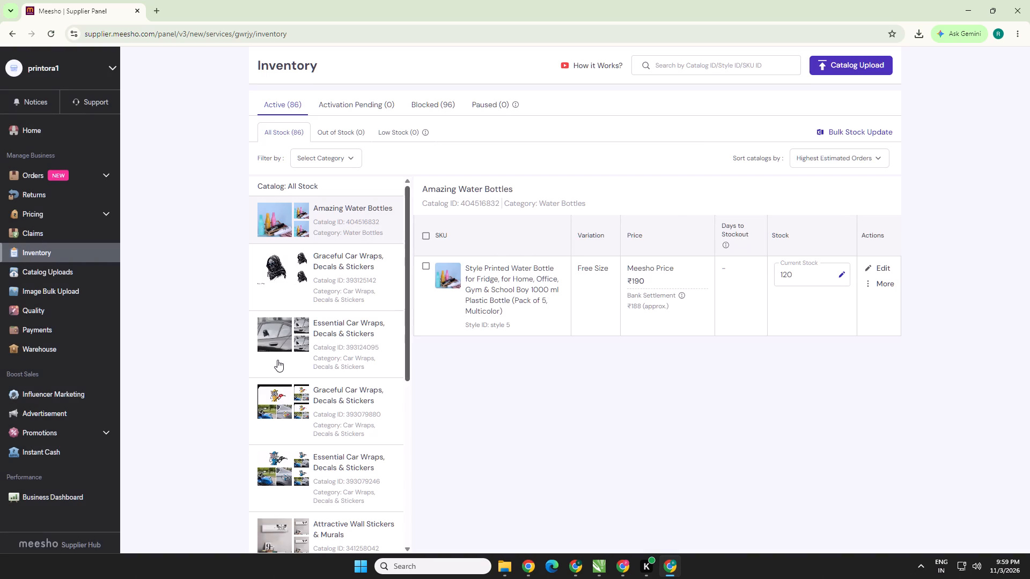
View the product details and enlarged image of the Graceful Car Wraps, Decals & Stickers item, style mustard tom.
{"action": "left_click", "coordinate": [277, 402]}
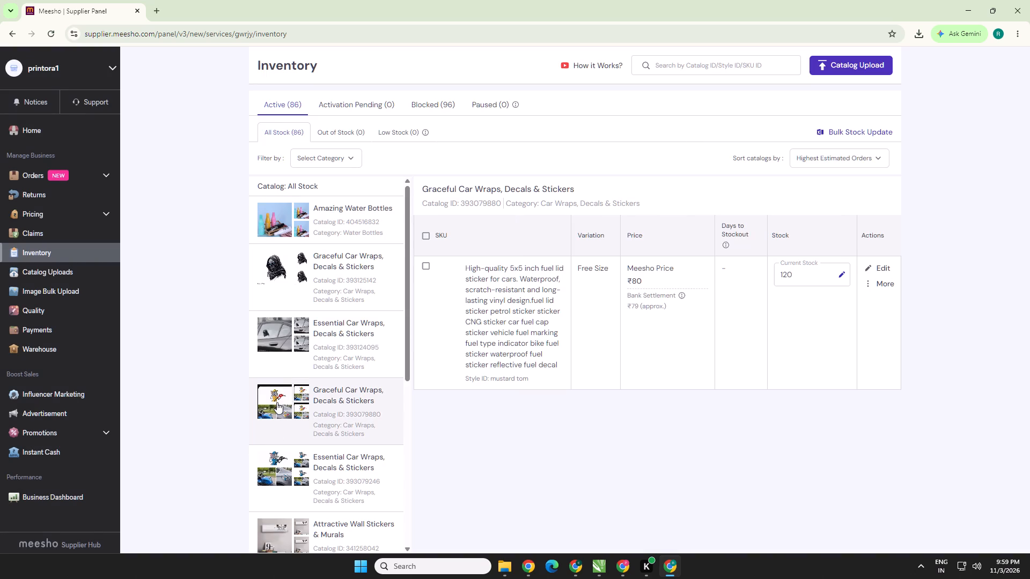
{"action": "left_click", "coordinate": [446, 288]}
{"action": "scroll", "coordinate": [387, 281], "scroll_direction": "up", "scroll_amount": 1}
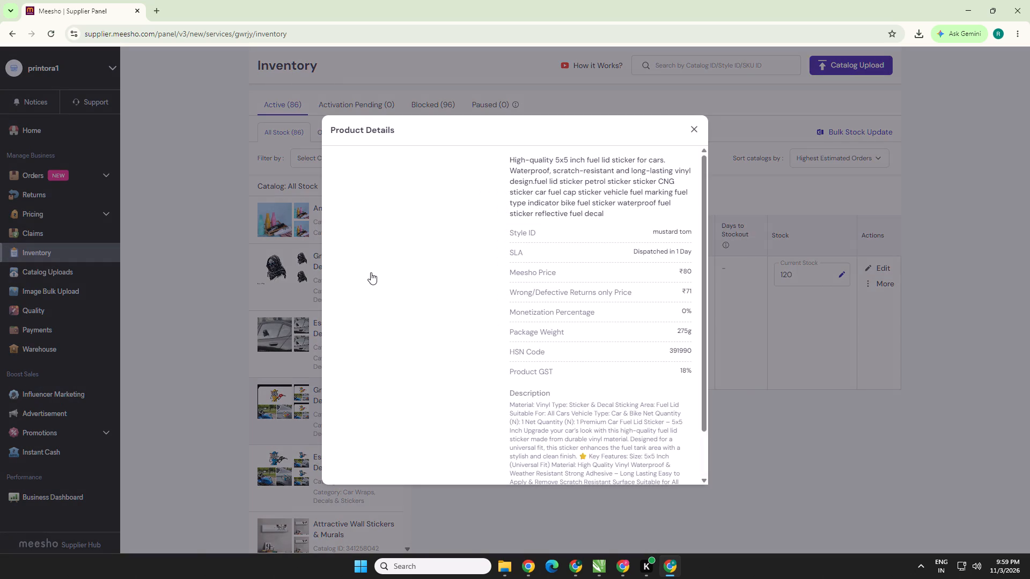
{"action": "scroll", "coordinate": [370, 280], "scroll_direction": "up", "scroll_amount": 6}
{"action": "scroll", "coordinate": [376, 288], "scroll_direction": "down", "scroll_amount": 1}
{"action": "scroll", "coordinate": [306, 263], "scroll_direction": "up", "scroll_amount": 3}
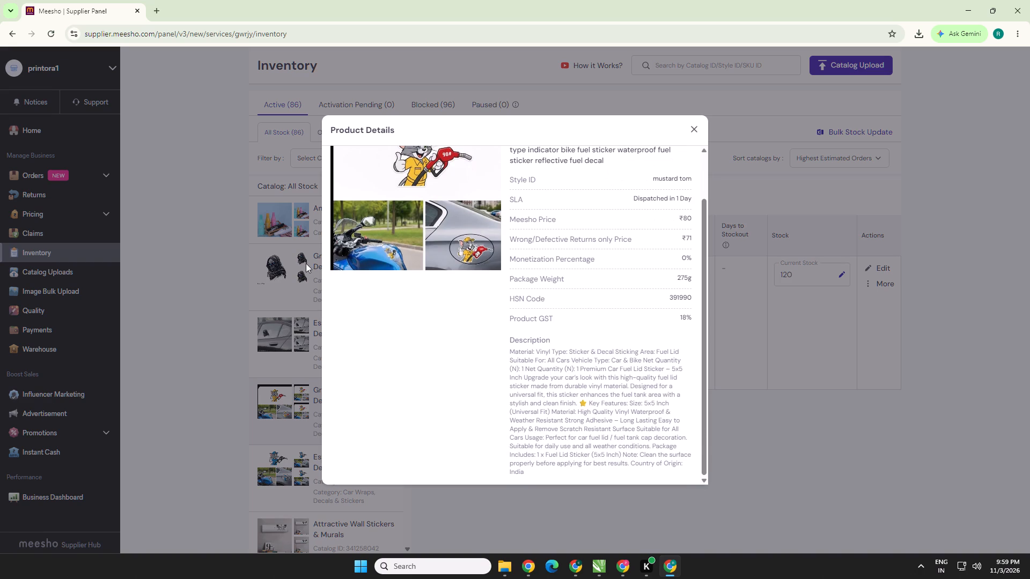
{"action": "left_click", "coordinate": [379, 253]}
{"action": "scroll", "coordinate": [481, 387], "scroll_direction": "down", "scroll_amount": 8}
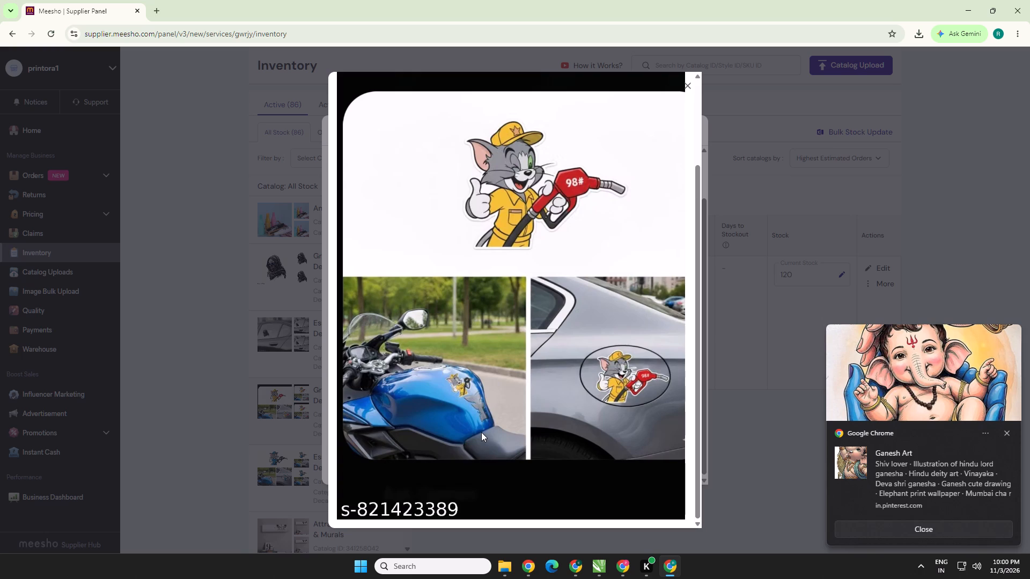
{"action": "left_click", "coordinate": [690, 88]}
{"action": "left_click", "coordinate": [1013, 431]}
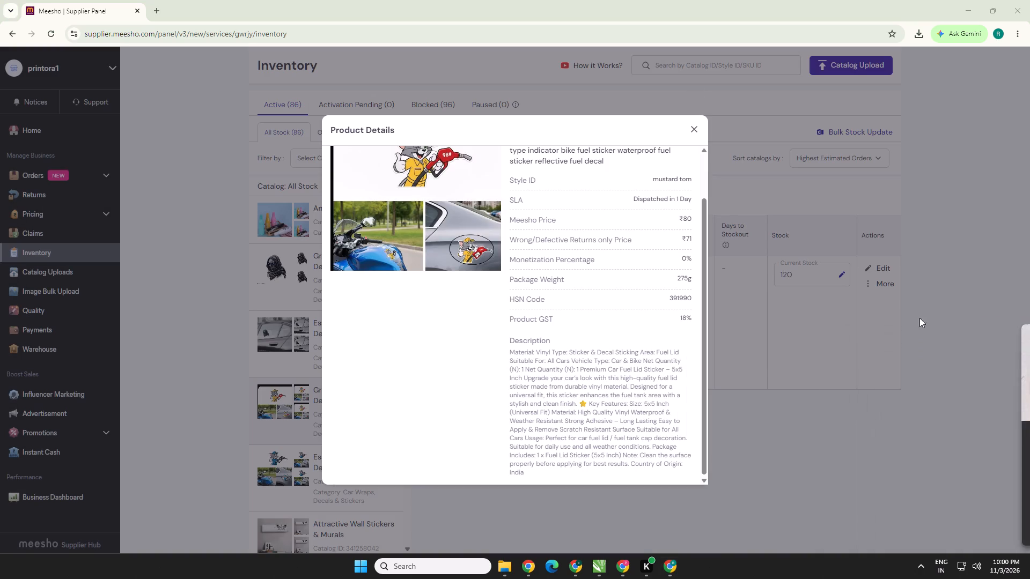
{"action": "left_click", "coordinate": [904, 185]}
{"action": "left_click", "coordinate": [695, 125]}
{"action": "scroll", "coordinate": [298, 186], "scroll_direction": "up", "scroll_amount": 4}
{"action": "scroll", "coordinate": [327, 173], "scroll_direction": "down", "scroll_amount": 2}
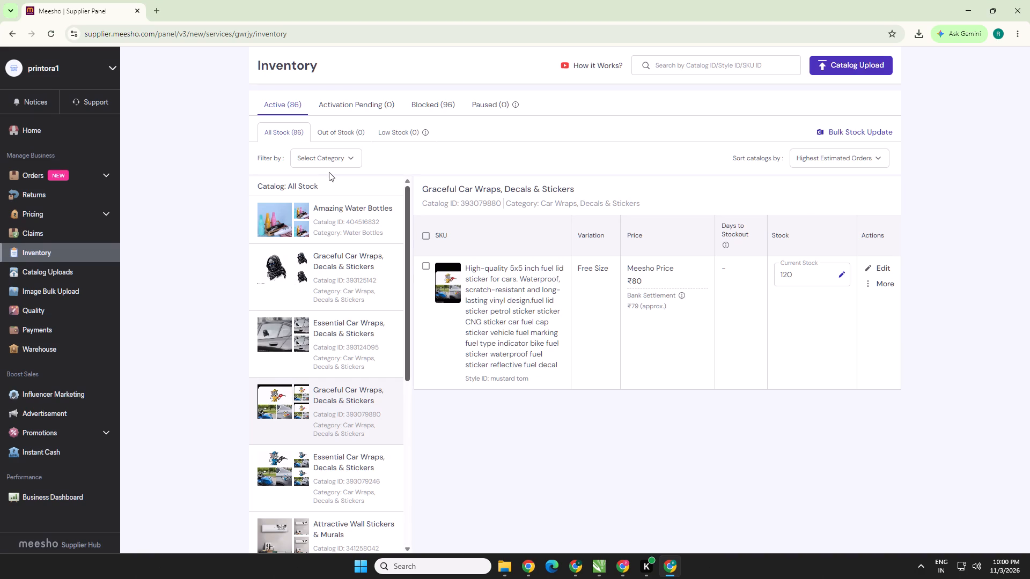
Look through printora1's blocked inventory catalogs.
{"action": "scroll", "coordinate": [329, 172], "scroll_direction": "down", "scroll_amount": 4}
{"action": "left_click", "coordinate": [426, 102]}
{"action": "scroll", "coordinate": [358, 283], "scroll_direction": "down", "scroll_amount": 1}
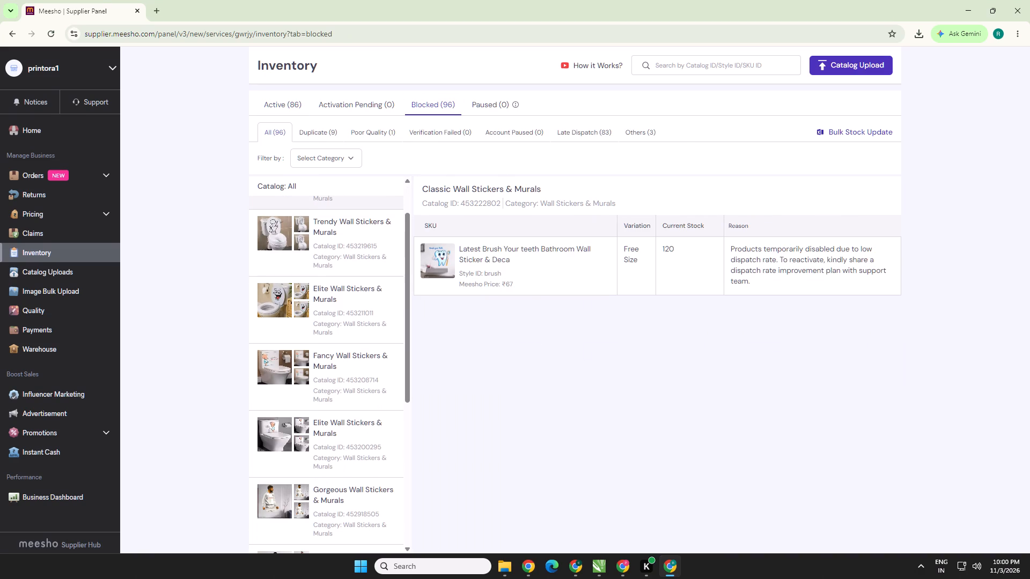
{"action": "scroll", "coordinate": [389, 279], "scroll_direction": "down", "scroll_amount": 4}
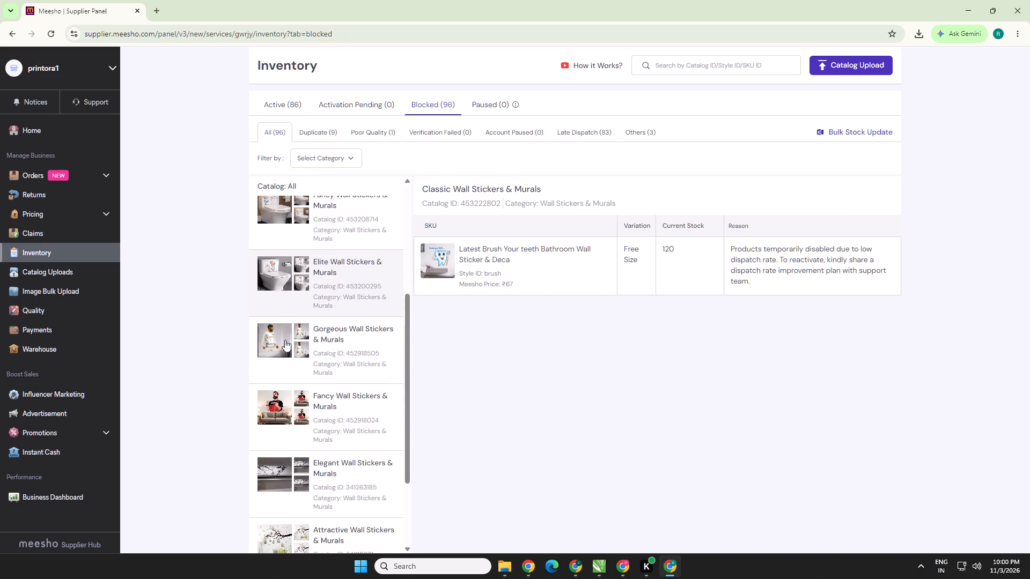
{"action": "scroll", "coordinate": [285, 340], "scroll_direction": "down", "scroll_amount": 3}
Return to the active inventory and view the Classy Car Wraps, Decals & Stickers catalog at the end of the first page.
{"action": "left_click", "coordinate": [286, 104]}
{"action": "scroll", "coordinate": [291, 128], "scroll_direction": "down", "scroll_amount": 10}
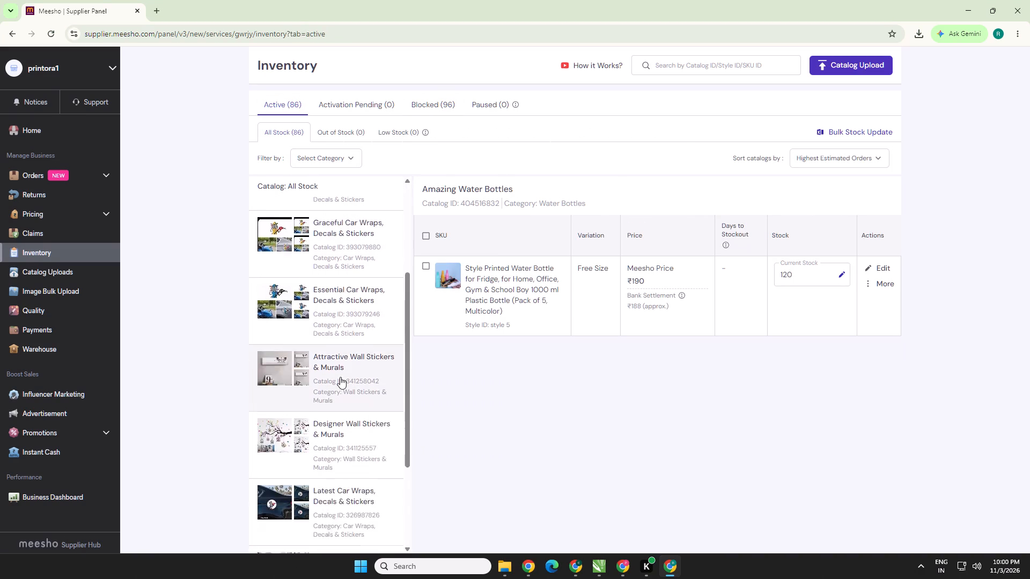
{"action": "left_click", "coordinate": [315, 427]}
{"action": "left_click", "coordinate": [315, 493]}
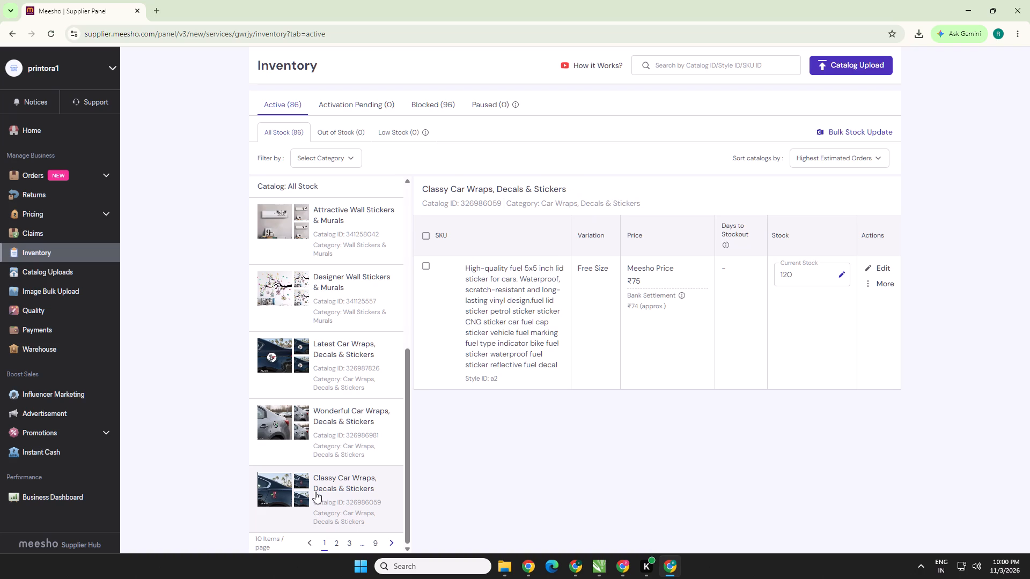
Open printora1's Quality page and examine its total ratings and quality score.
{"action": "left_click", "coordinate": [36, 314]}
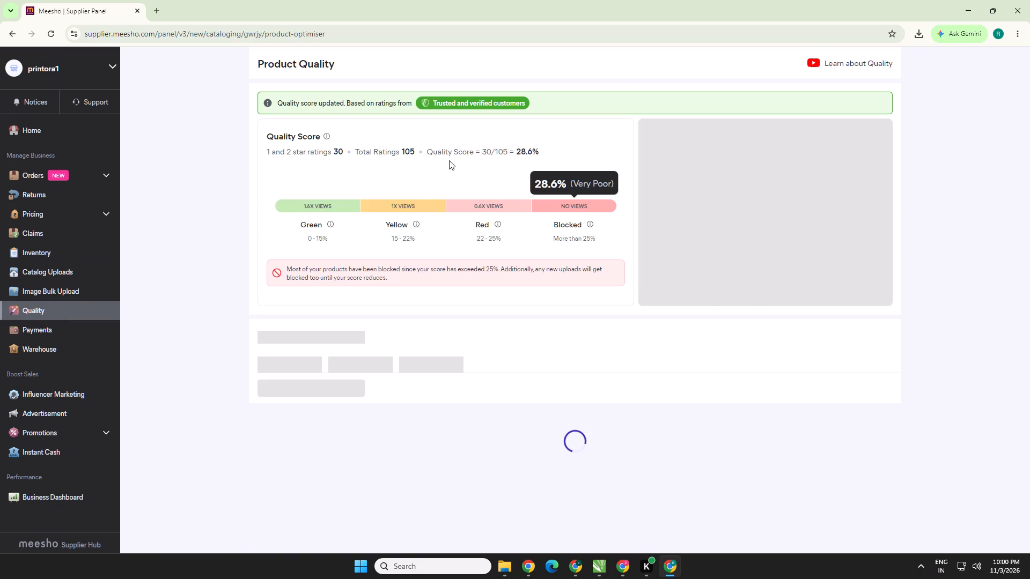
{"action": "triple_click", "coordinate": [409, 151]}
{"action": "left_click", "coordinate": [414, 174]}
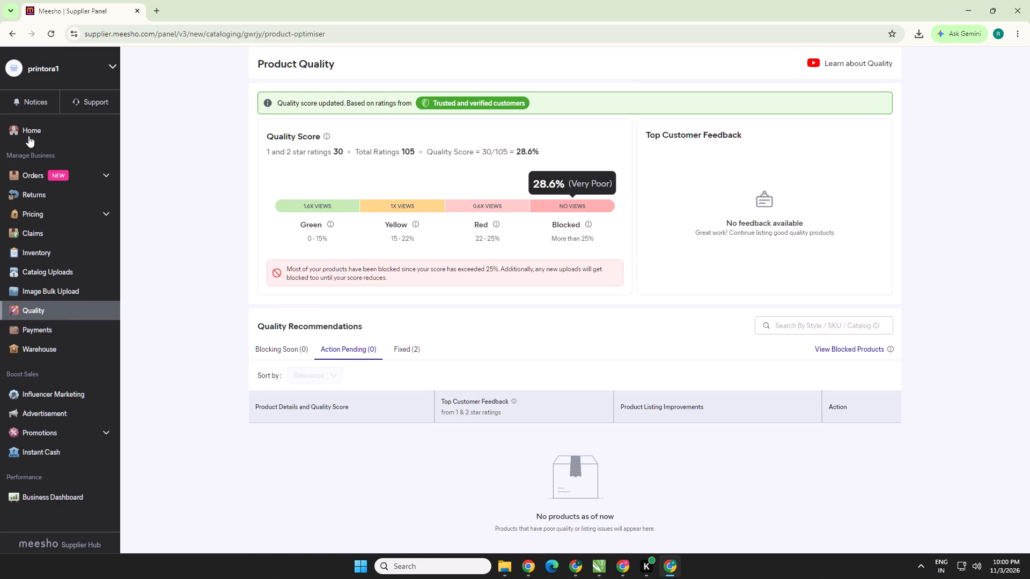
Reopen printora1's inventory and look through the active catalogs on pages 2 and 4.
{"action": "left_click", "coordinate": [42, 248]}
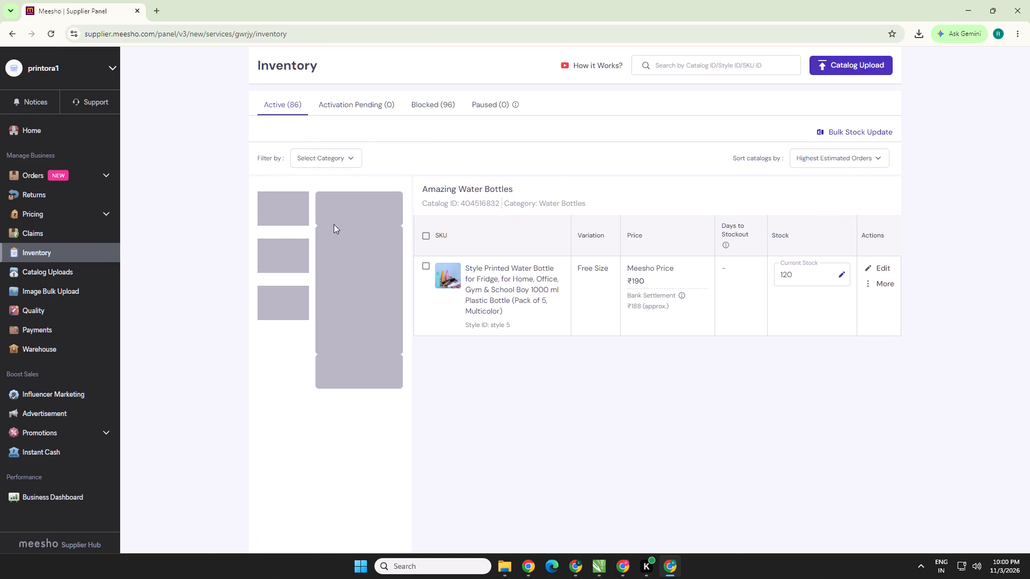
{"action": "scroll", "coordinate": [343, 498], "scroll_direction": "down", "scroll_amount": 8}
{"action": "scroll", "coordinate": [320, 539], "scroll_direction": "down", "scroll_amount": 5}
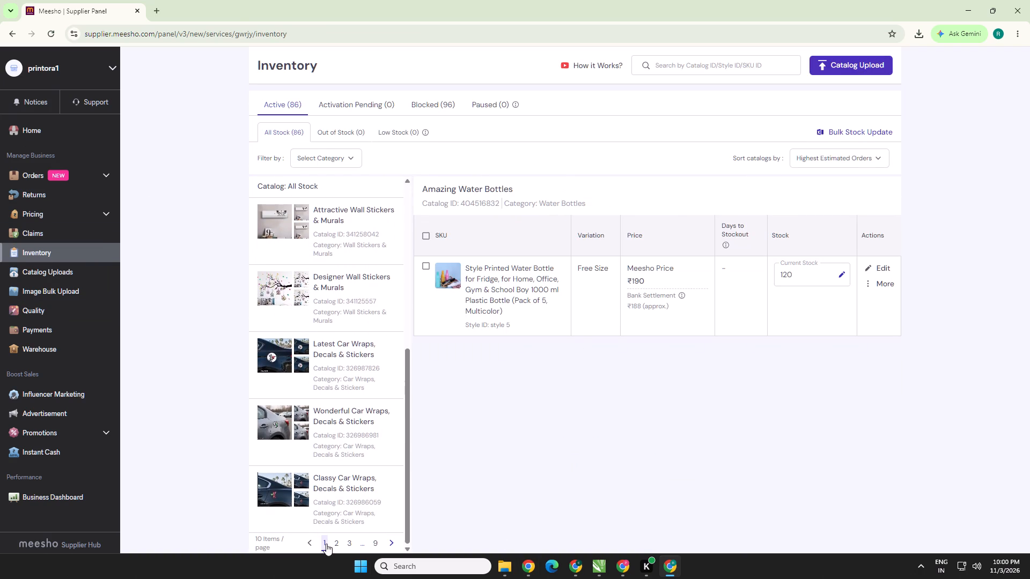
{"action": "left_click", "coordinate": [336, 544]}
{"action": "scroll", "coordinate": [322, 377], "scroll_direction": "down", "scroll_amount": 5}
{"action": "scroll", "coordinate": [343, 448], "scroll_direction": "down", "scroll_amount": 4}
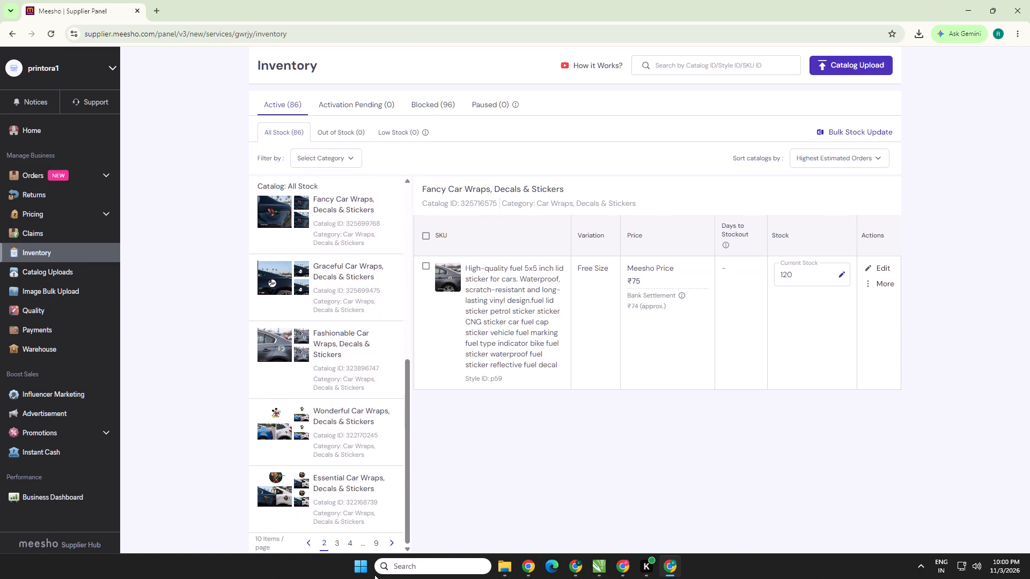
{"action": "left_click", "coordinate": [346, 541]}
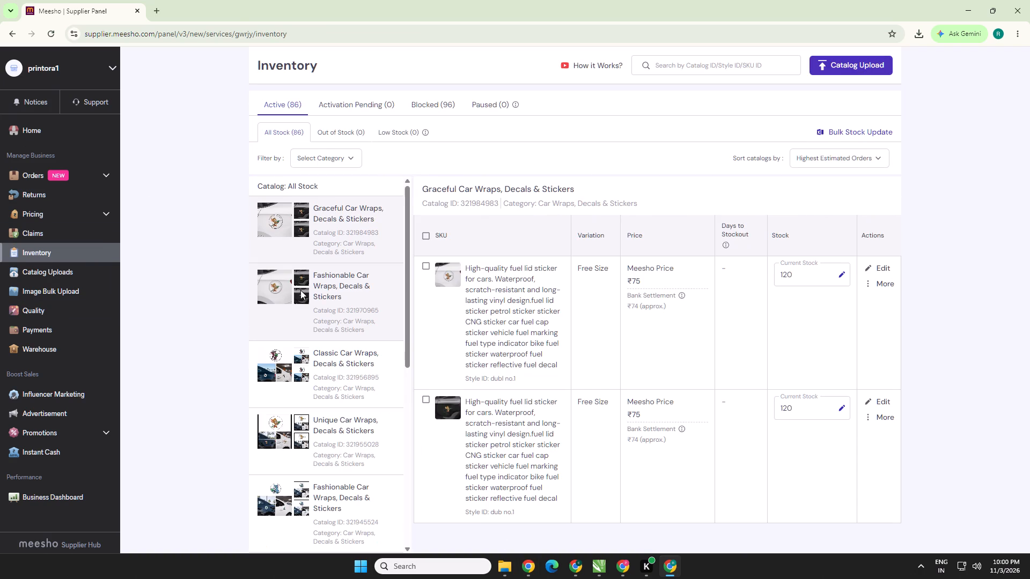
{"action": "left_click", "coordinate": [306, 202]}
{"action": "left_click", "coordinate": [313, 276]}
{"action": "scroll", "coordinate": [333, 321], "scroll_direction": "down", "scroll_amount": 2}
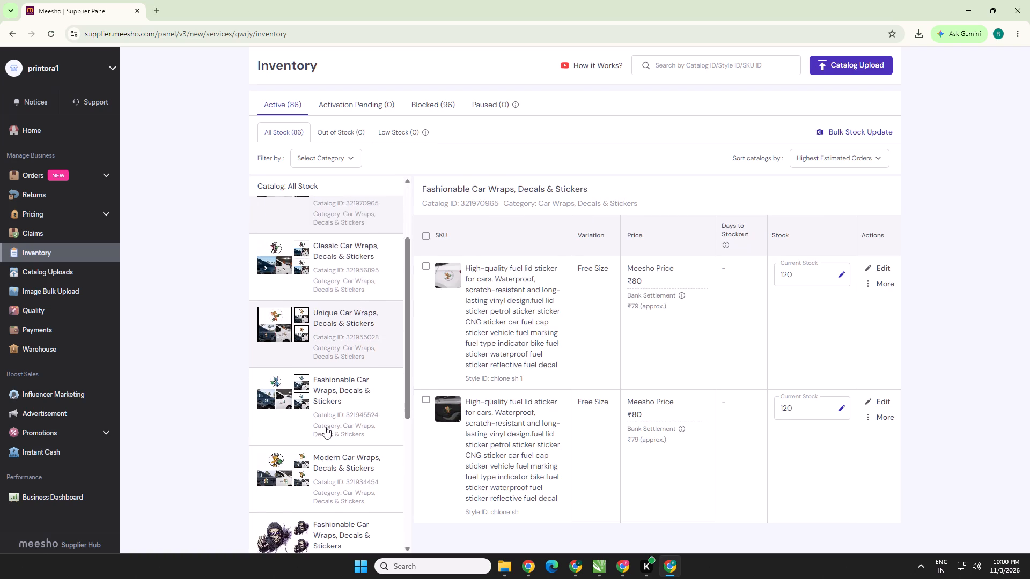
{"action": "scroll", "coordinate": [321, 428], "scroll_direction": "down", "scroll_amount": 4}
{"action": "scroll", "coordinate": [355, 540], "scroll_direction": "down", "scroll_amount": 6}
View the product details and enlarged image of the Gorgeous Wall Stickers & Murals item, style peacock1.
{"action": "left_click", "coordinate": [346, 516]}
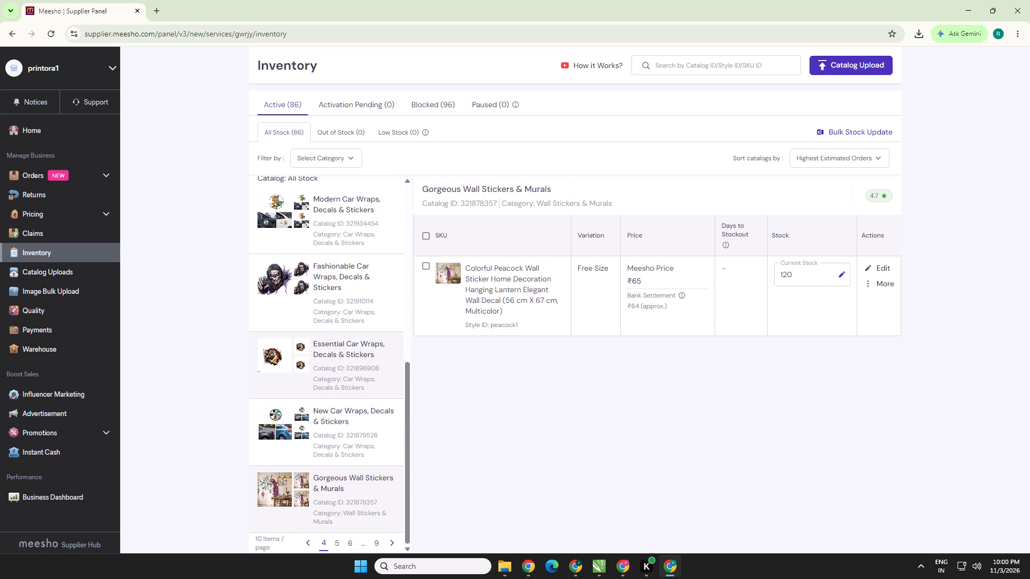
{"action": "left_click", "coordinate": [458, 275]}
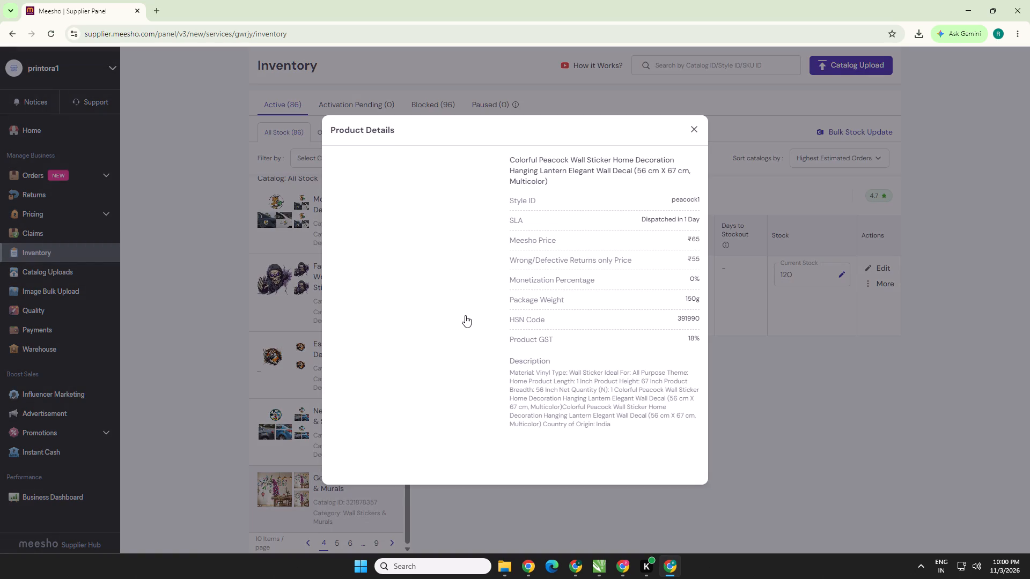
{"action": "left_click", "coordinate": [462, 276]}
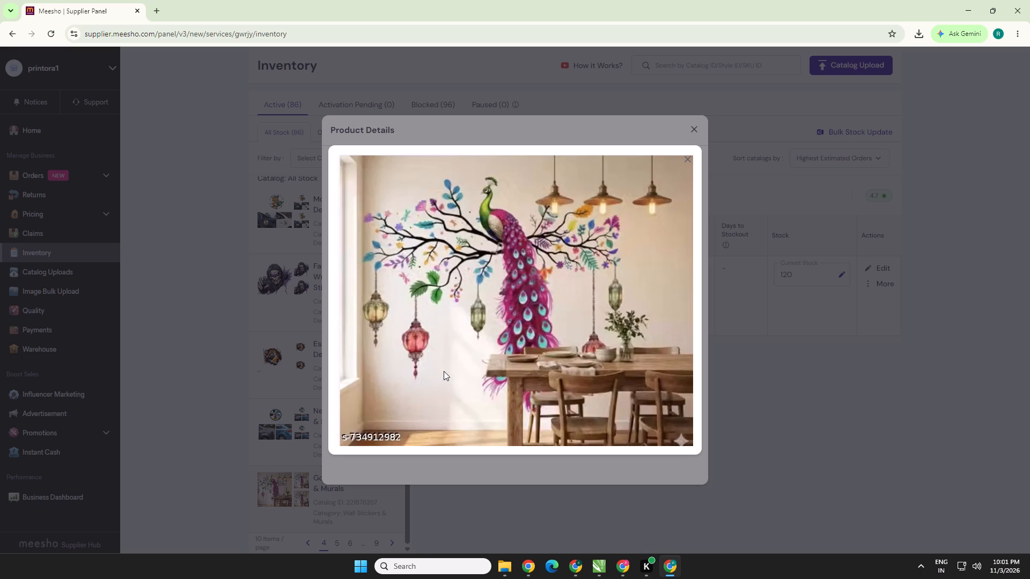
{"action": "left_click", "coordinate": [684, 152]}
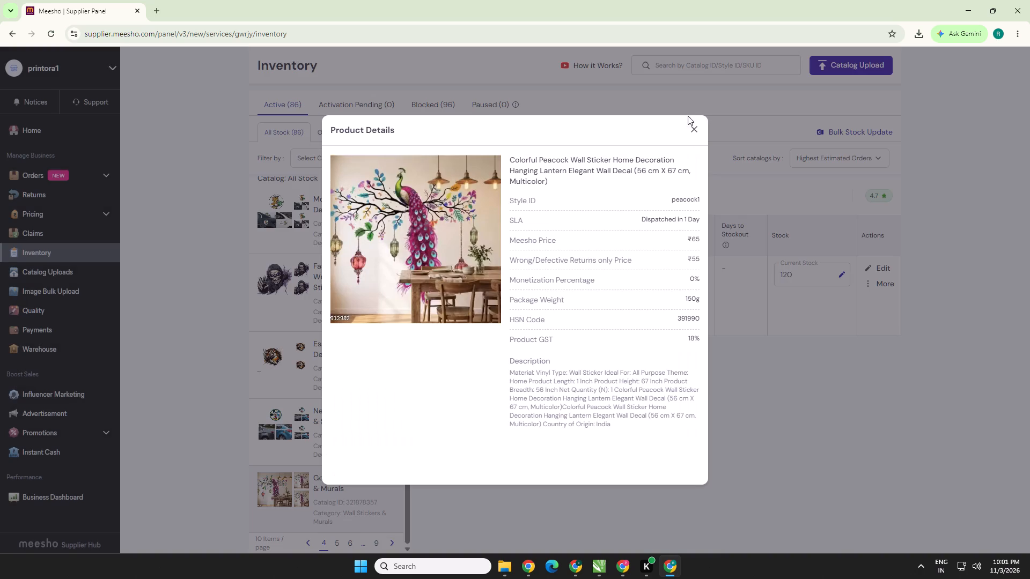
{"action": "left_click", "coordinate": [691, 125]}
{"action": "scroll", "coordinate": [451, 255], "scroll_direction": "down", "scroll_amount": 3}
{"action": "scroll", "coordinate": [318, 347], "scroll_direction": "up", "scroll_amount": 4}
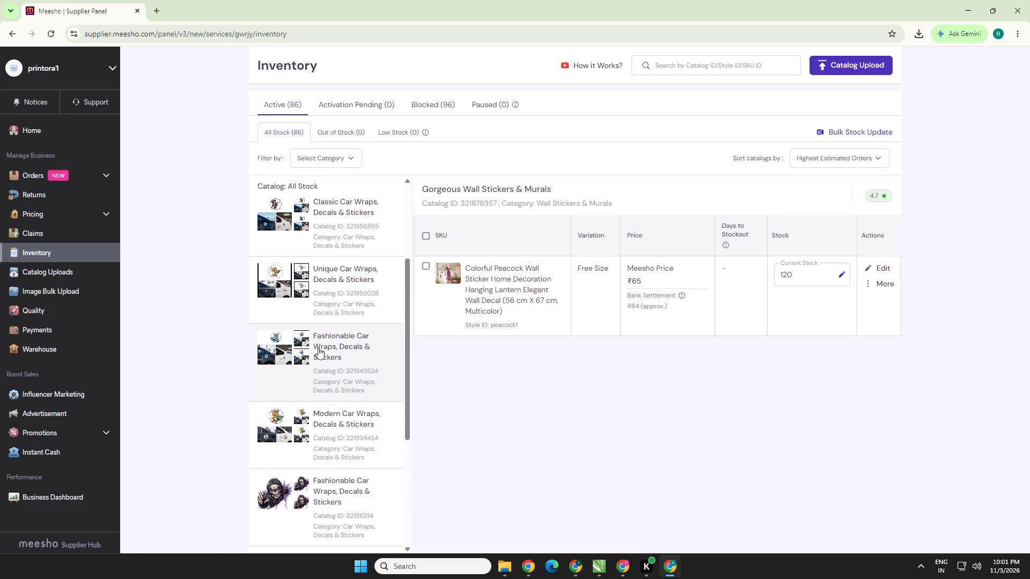
Go to printora1's Home page and open its pending orders.
{"action": "left_click", "coordinate": [47, 135]}
{"action": "left_click", "coordinate": [347, 175]}
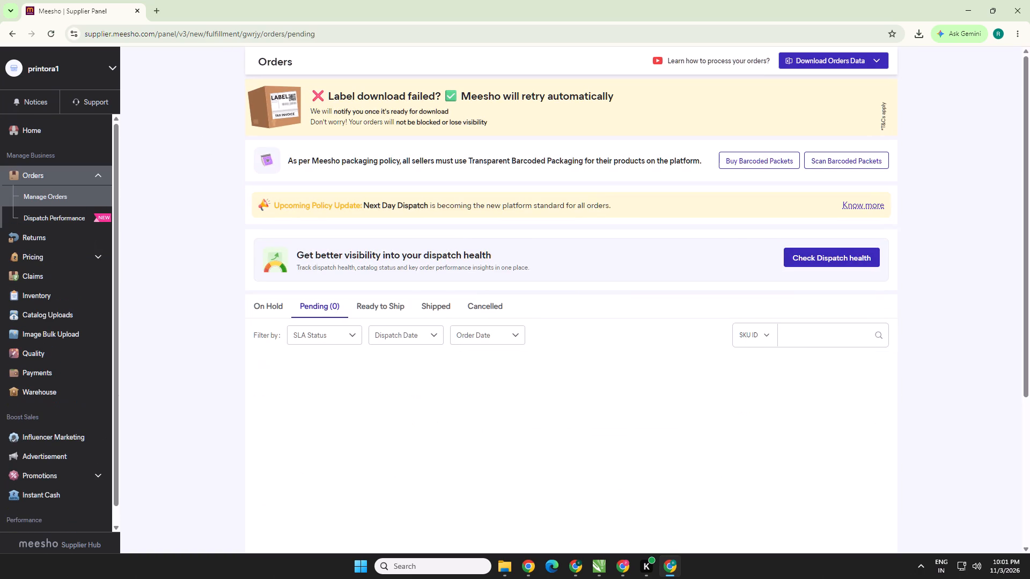
Switch to the WALLSTICK account and look through its pending orders.
{"action": "left_click", "coordinate": [533, 561]}
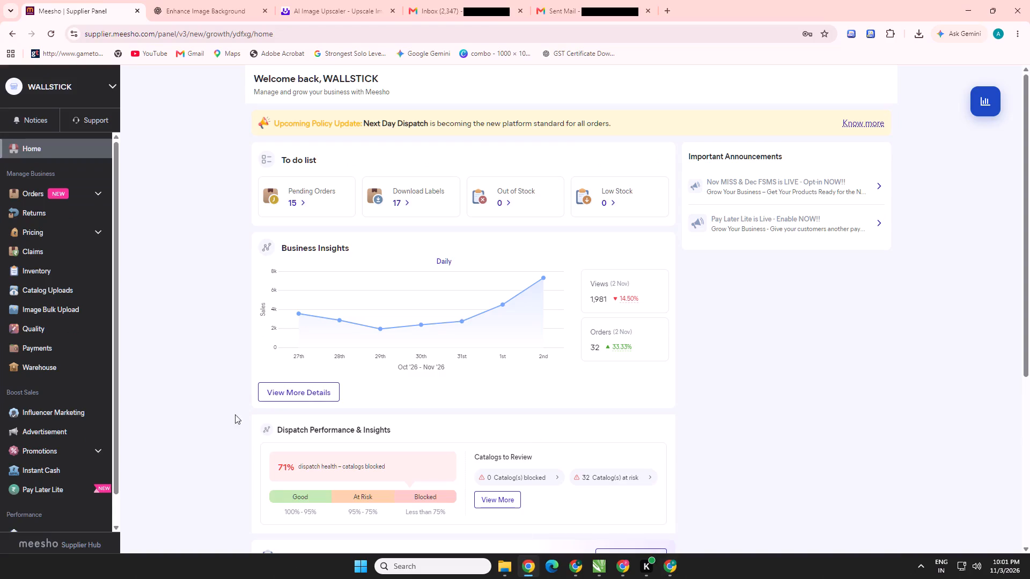
{"action": "left_click", "coordinate": [78, 157]}
{"action": "left_click", "coordinate": [59, 196]}
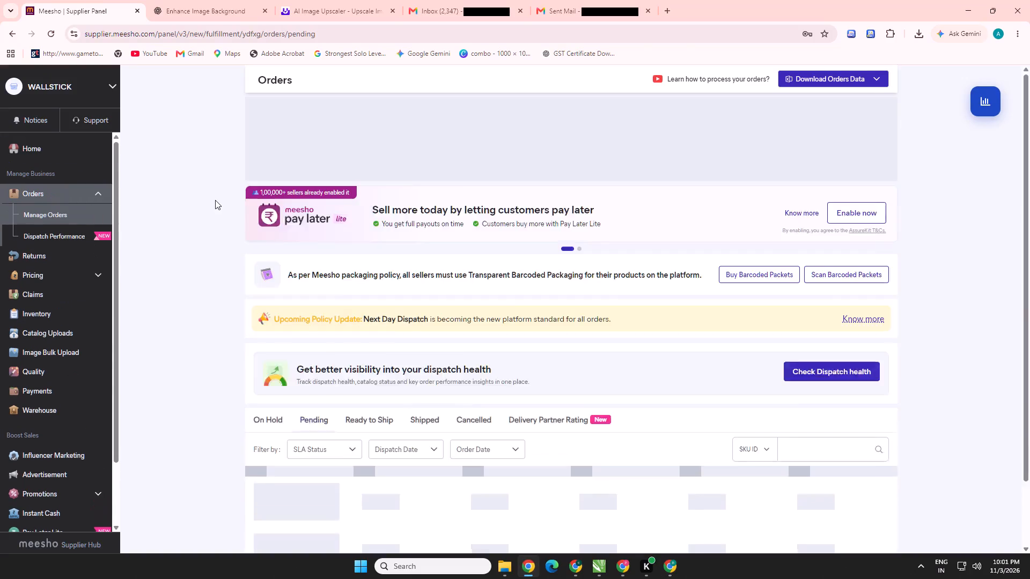
{"action": "scroll", "coordinate": [316, 351], "scroll_direction": "down", "scroll_amount": 13}
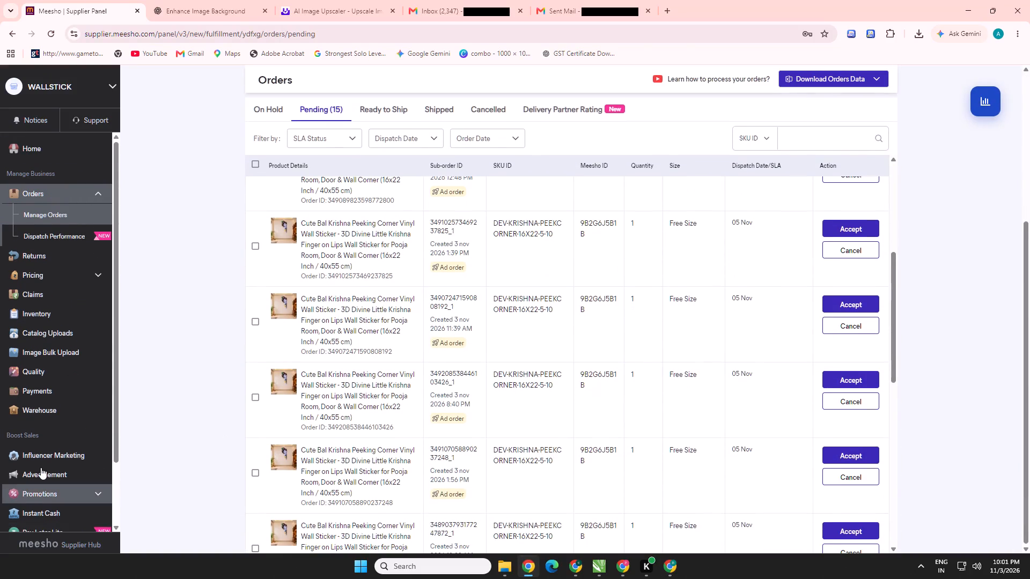
Open WALLSTICK's Advertisement page and review the overview figures and listing ad campaigns.
{"action": "left_click", "coordinate": [41, 467]}
{"action": "scroll", "coordinate": [281, 358], "scroll_direction": "down", "scroll_amount": 9}
{"action": "scroll", "coordinate": [318, 389], "scroll_direction": "down", "scroll_amount": 2}
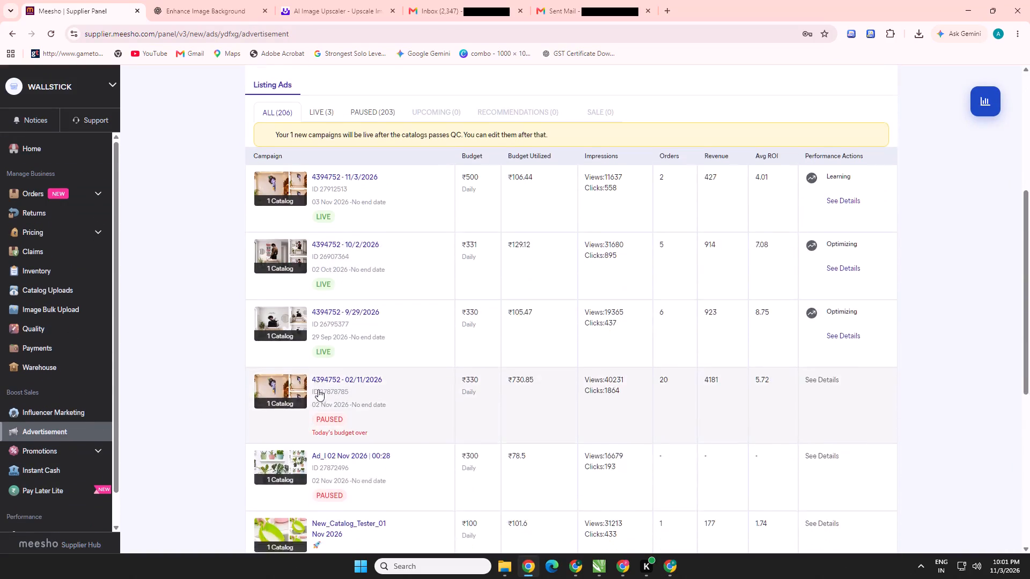
{"action": "scroll", "coordinate": [323, 384], "scroll_direction": "down", "scroll_amount": 2}
{"action": "scroll", "coordinate": [323, 384], "scroll_direction": "up", "scroll_amount": 6}
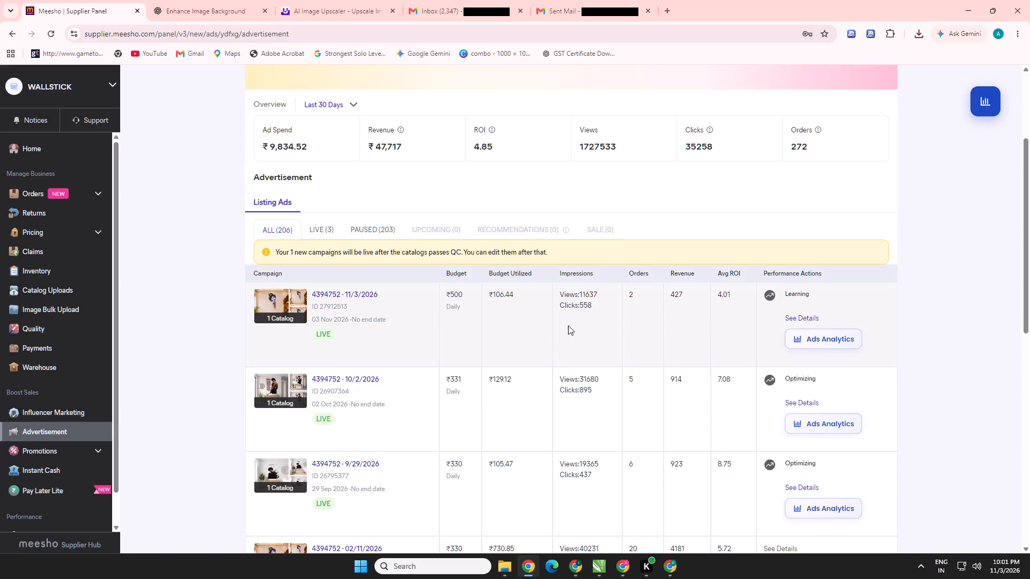
Open the details of the live campaign 4394752 - 11/3/2026 and examine its spend, ROI and catalog performance.
{"action": "left_click", "coordinate": [794, 320]}
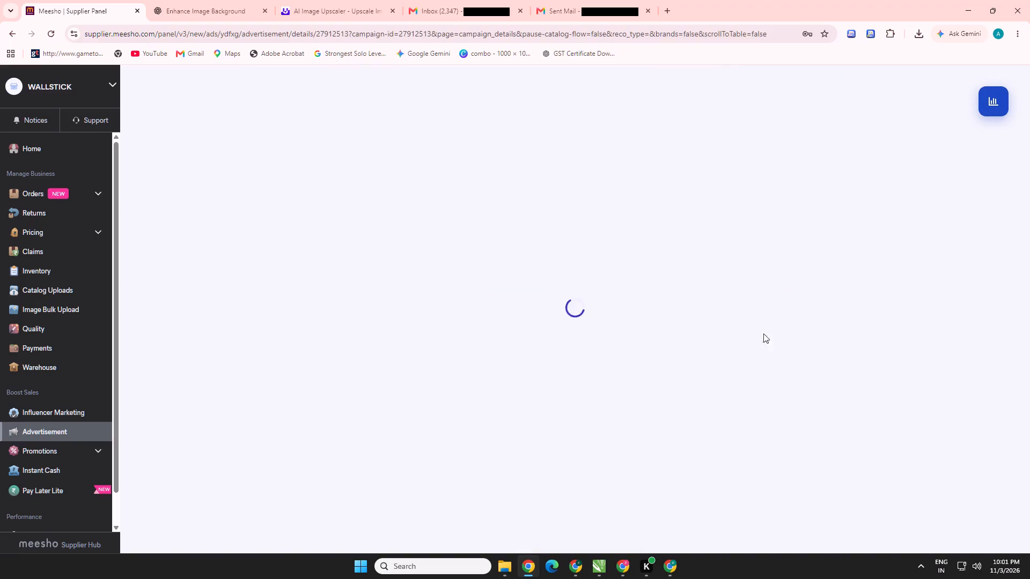
{"action": "scroll", "coordinate": [467, 330], "scroll_direction": "down", "scroll_amount": 6}
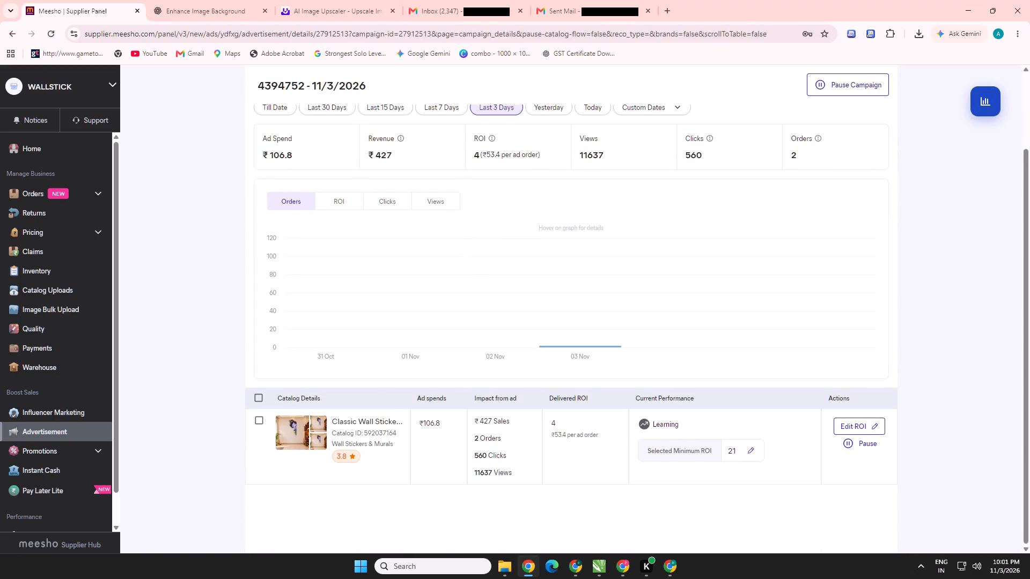
{"action": "scroll", "coordinate": [600, 519], "scroll_direction": "up", "scroll_amount": 1}
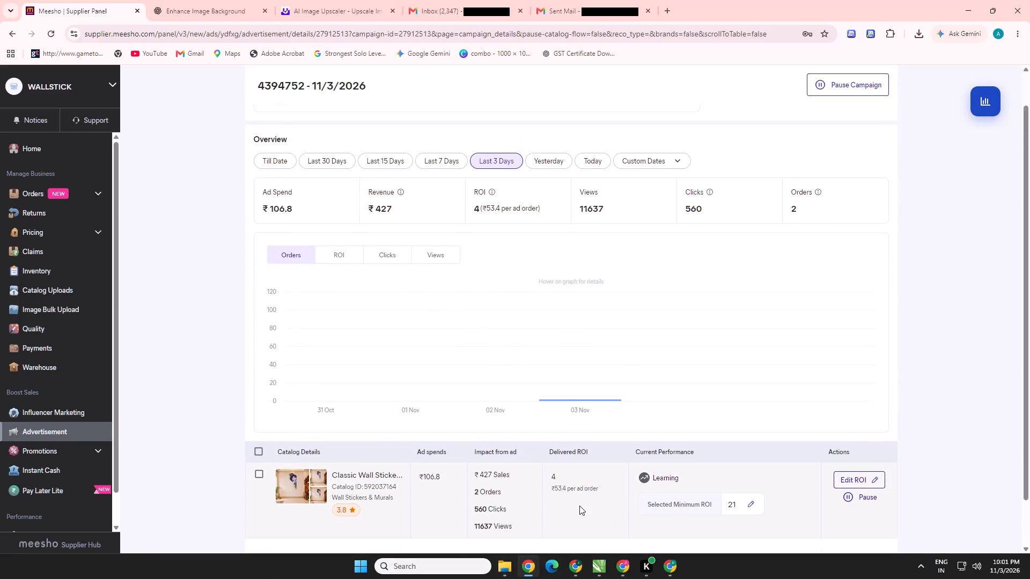
{"action": "scroll", "coordinate": [579, 506], "scroll_direction": "up", "scroll_amount": 2}
{"action": "scroll", "coordinate": [593, 532], "scroll_direction": "down", "scroll_amount": 2}
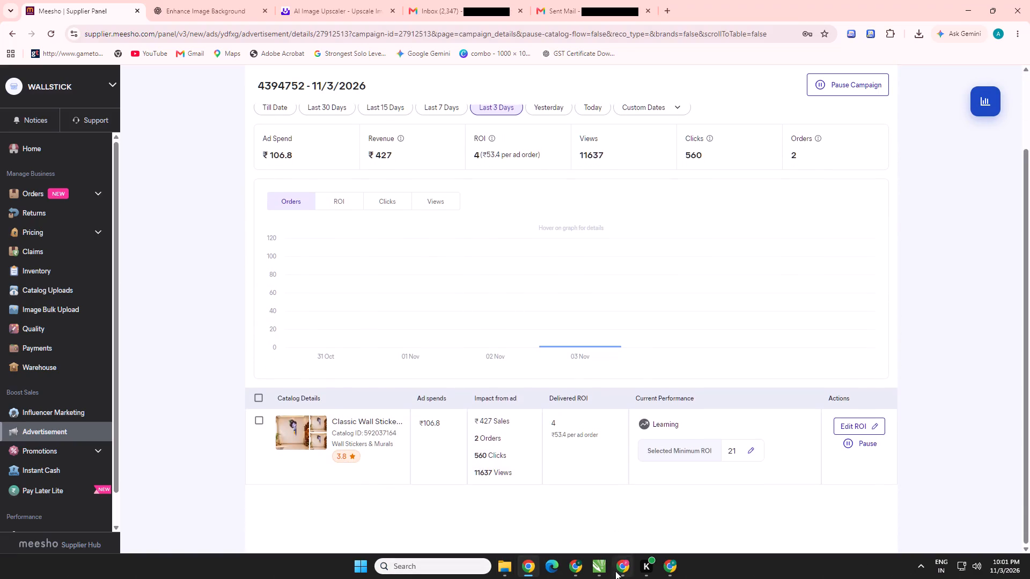
Switch to the PRINTORA0 account and check the latest updates on its recently raised support tickets.
{"action": "left_click", "coordinate": [621, 528]}
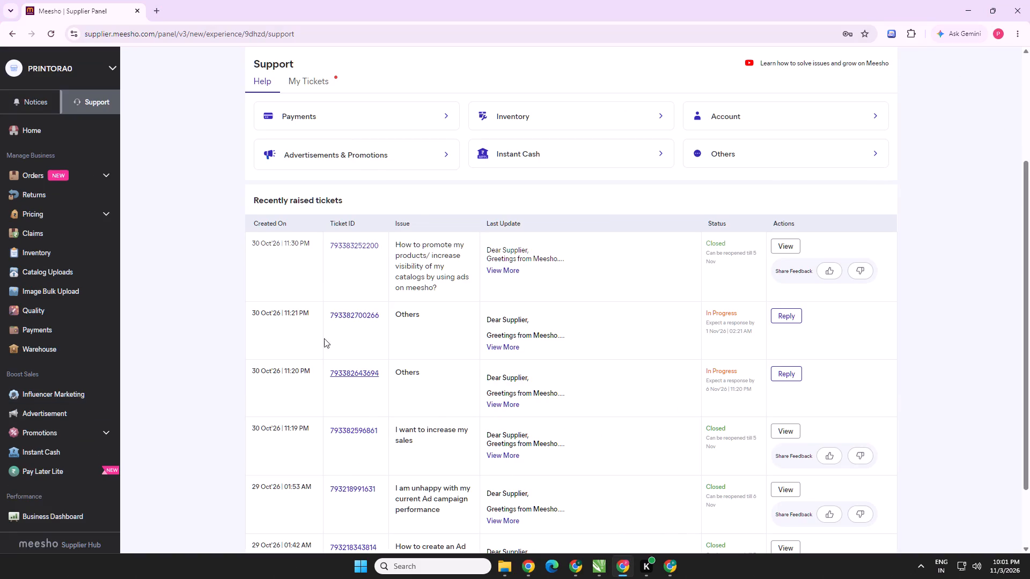
{"action": "left_click", "coordinate": [503, 272]}
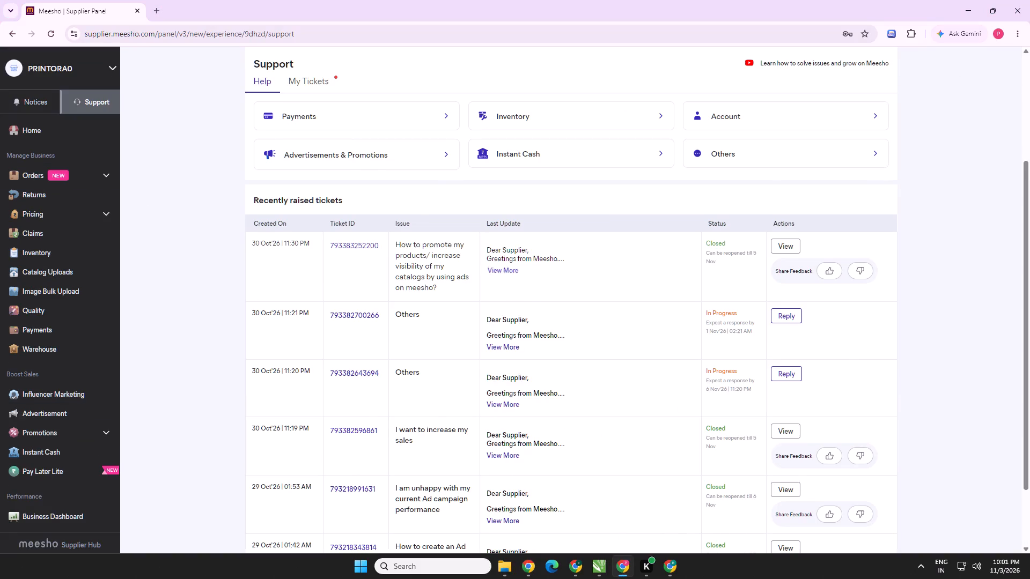
{"action": "scroll", "coordinate": [492, 301], "scroll_direction": "down", "scroll_amount": 5}
Check printora1's pending orders again and return to WALLSTICK's campaign details.
{"action": "left_click", "coordinate": [673, 560]}
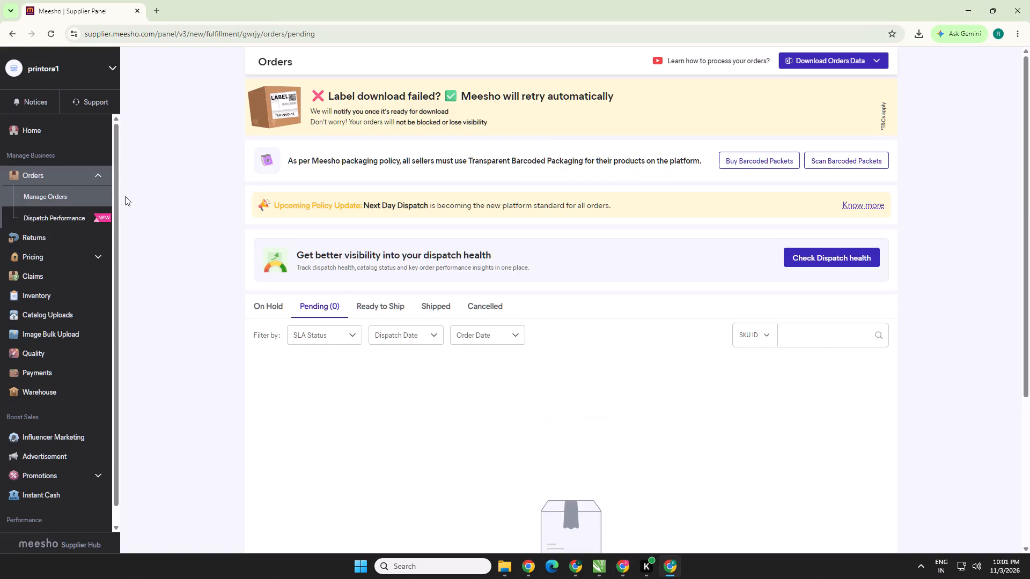
{"action": "left_click", "coordinate": [528, 566]}
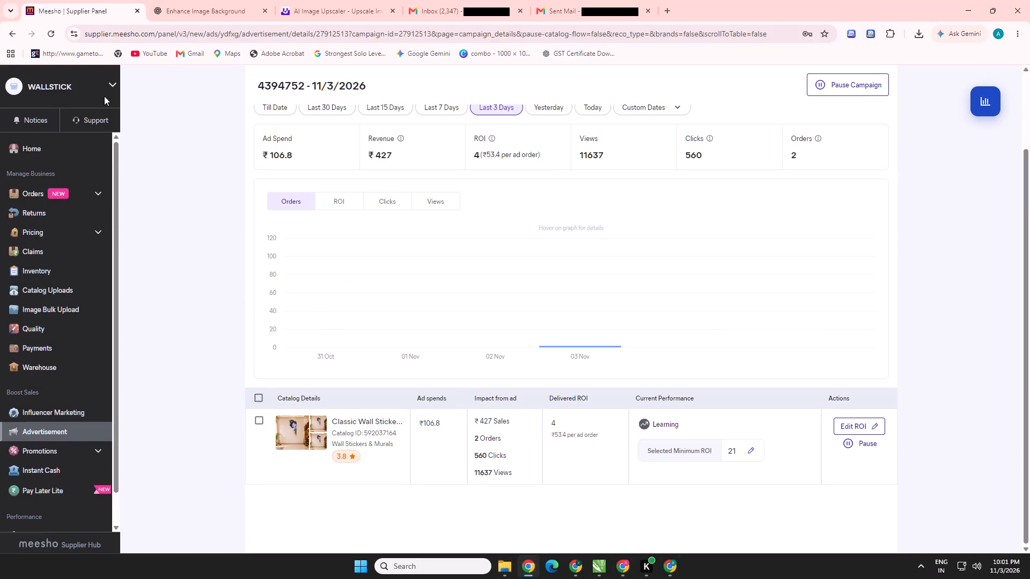
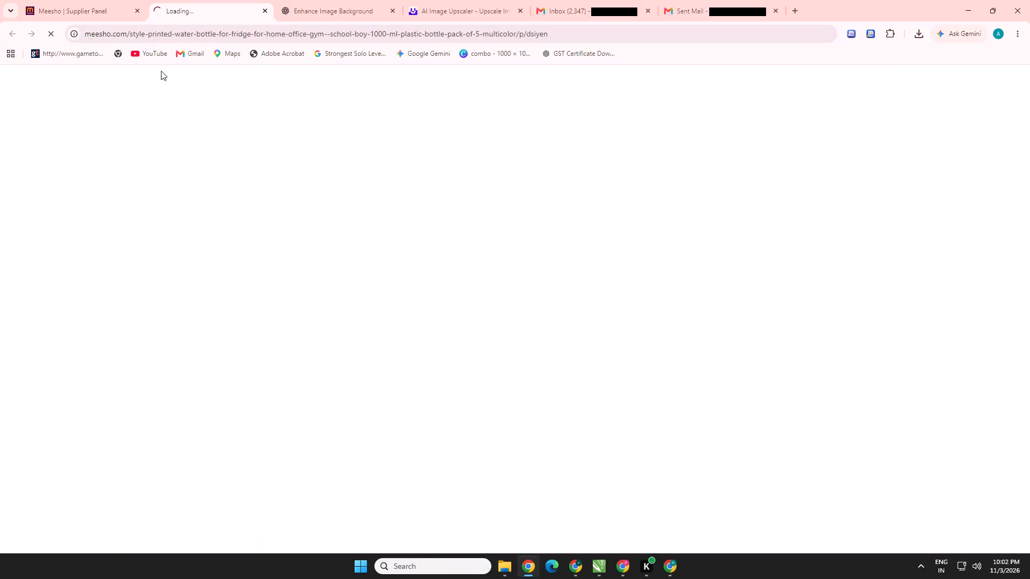
Look through printora1's active inventory catalogs, paging back from page 9 to page 5.
{"action": "left_click", "coordinate": [75, 0]}
{"action": "scroll", "coordinate": [278, 382], "scroll_direction": "down", "scroll_amount": 14}
{"action": "scroll", "coordinate": [343, 471], "scroll_direction": "up", "scroll_amount": 1}
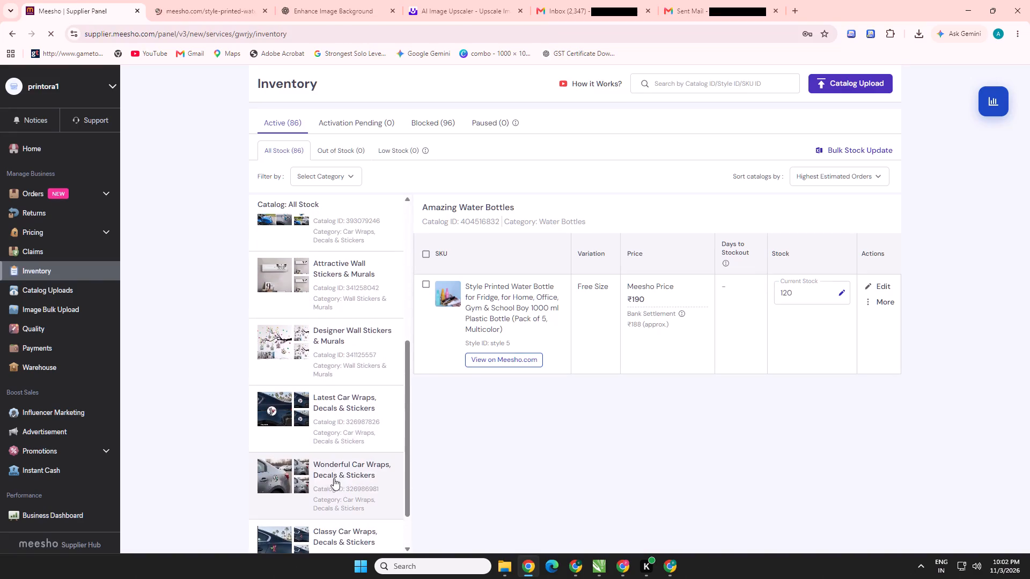
{"action": "scroll", "coordinate": [295, 360], "scroll_direction": "down", "scroll_amount": 4}
{"action": "left_click", "coordinate": [377, 540]}
{"action": "scroll", "coordinate": [319, 338], "scroll_direction": "down", "scroll_amount": 7}
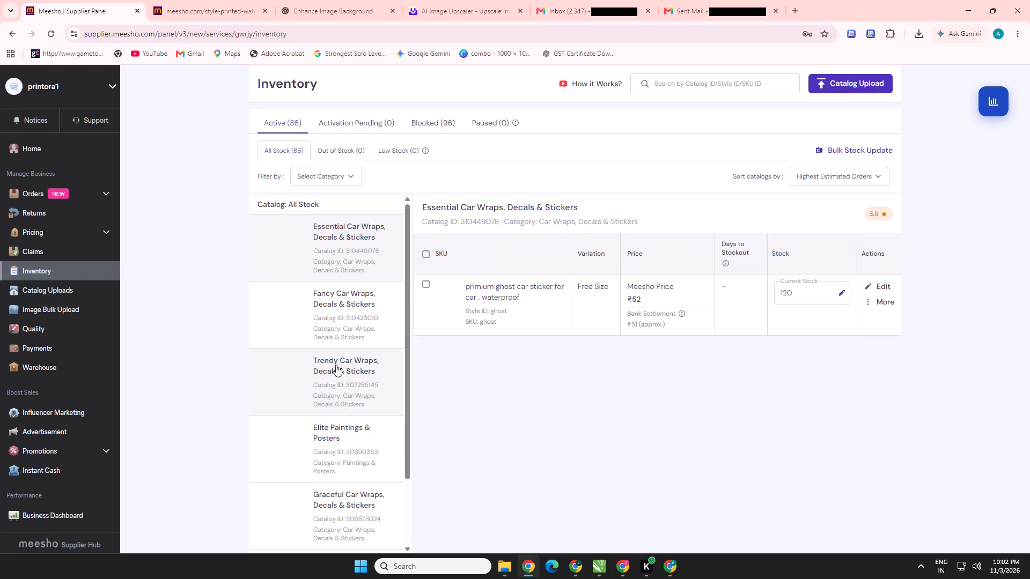
{"action": "scroll", "coordinate": [336, 365], "scroll_direction": "down", "scroll_amount": 11}
{"action": "left_click", "coordinate": [360, 544]}
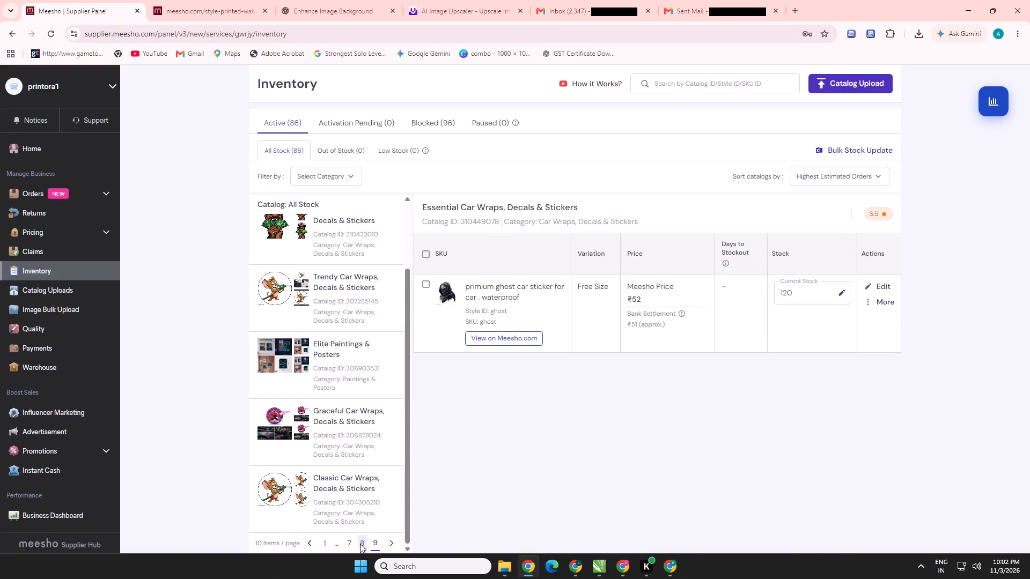
{"action": "scroll", "coordinate": [326, 389], "scroll_direction": "down", "scroll_amount": 14}
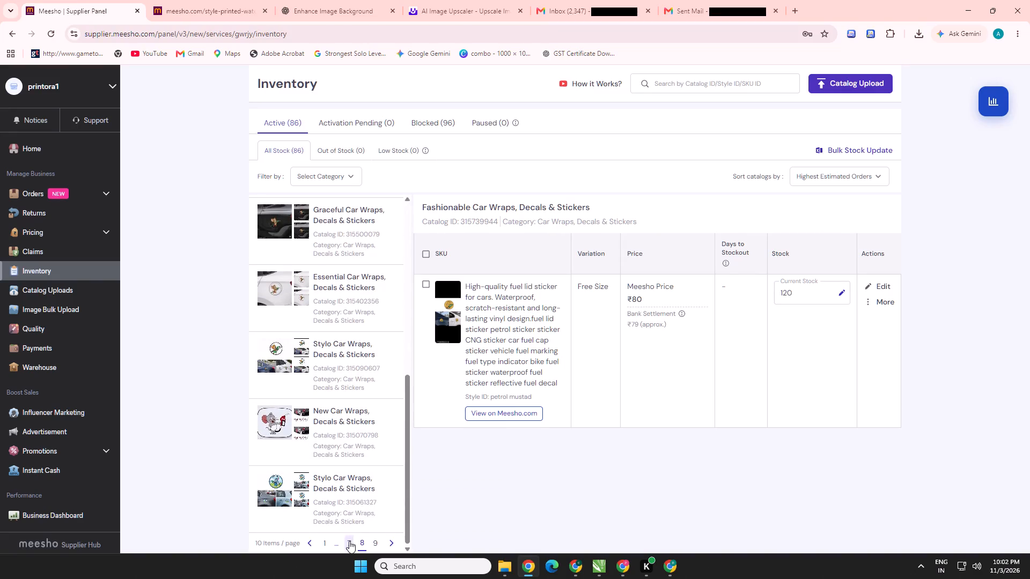
{"action": "left_click", "coordinate": [349, 541]}
{"action": "scroll", "coordinate": [333, 437], "scroll_direction": "down", "scroll_amount": 11}
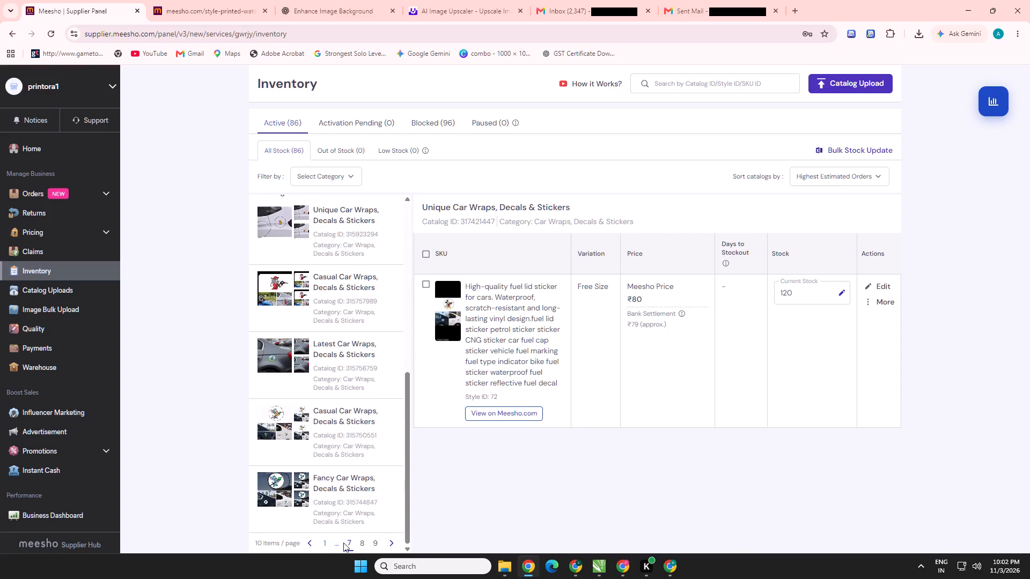
{"action": "left_click", "coordinate": [309, 541]}
{"action": "scroll", "coordinate": [317, 398], "scroll_direction": "down", "scroll_amount": 2}
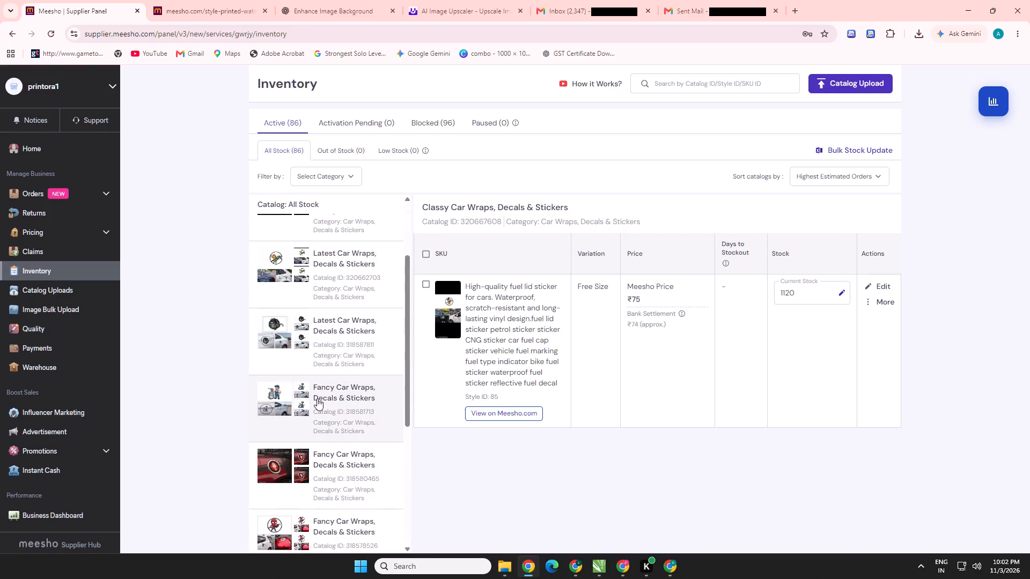
{"action": "scroll", "coordinate": [317, 398], "scroll_direction": "down", "scroll_amount": 9}
{"action": "left_click", "coordinate": [311, 542]}
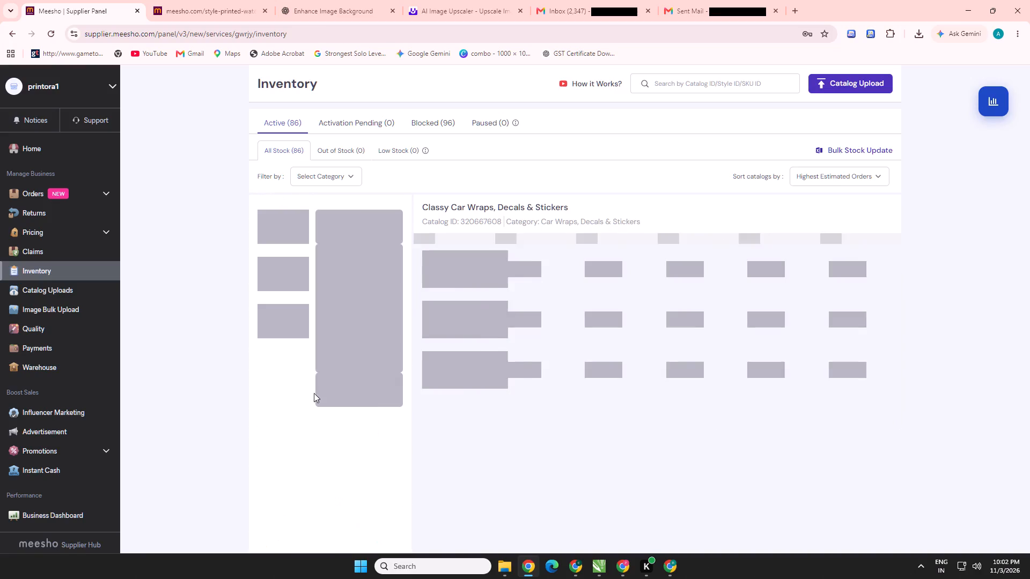
{"action": "scroll", "coordinate": [314, 391], "scroll_direction": "down", "scroll_amount": 12}
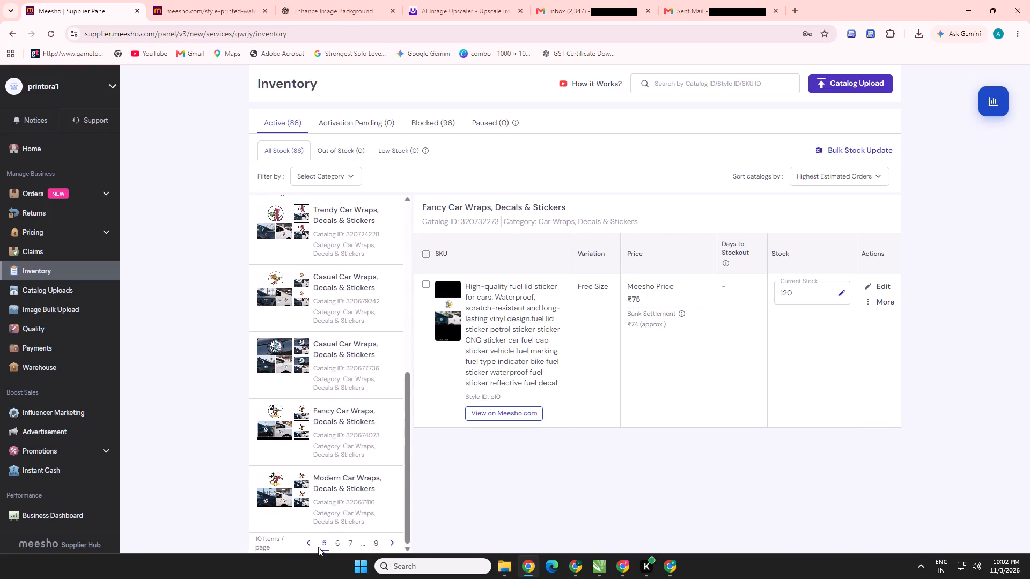
Select the Gorgeous Wall Stickers & Murals catalog on inventory page 4 and open its peacock sticker listing on Meesho.com.
{"action": "left_click", "coordinate": [314, 544]}
{"action": "scroll", "coordinate": [307, 389], "scroll_direction": "down", "scroll_amount": 11}
{"action": "left_click", "coordinate": [323, 515]}
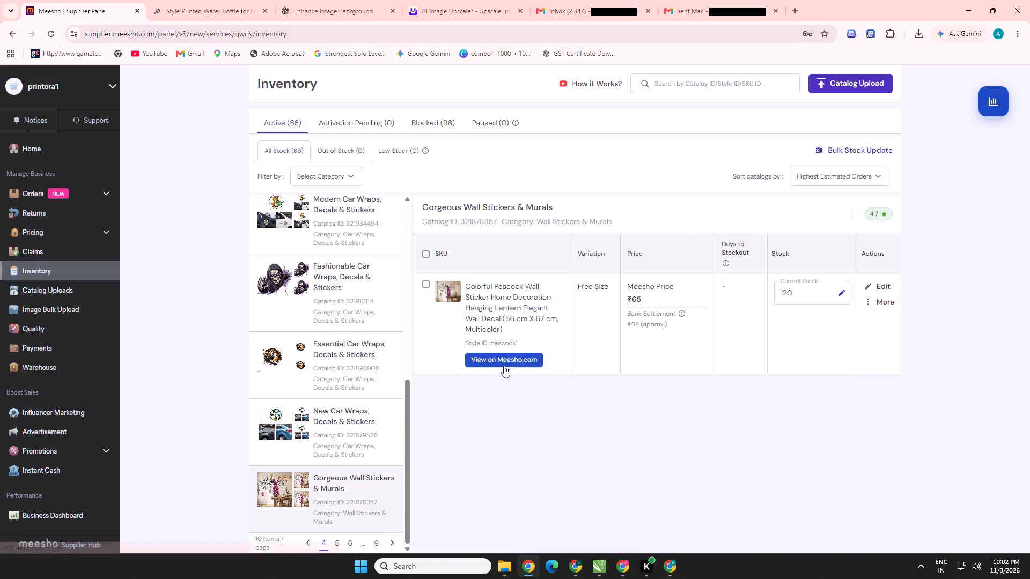
{"action": "left_click", "coordinate": [504, 355]}
Examine the Style Printed Water Bottle listing on Meesho.com, including its seller and rating details.
{"action": "left_click", "coordinate": [311, 0]}
{"action": "scroll", "coordinate": [453, 259], "scroll_direction": "down", "scroll_amount": 5}
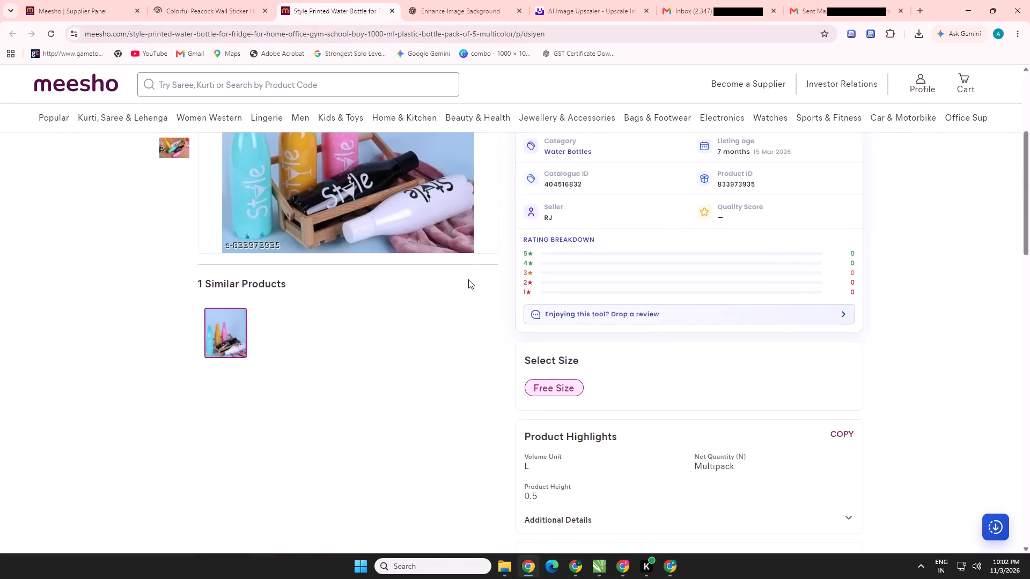
{"action": "scroll", "coordinate": [468, 279], "scroll_direction": "down", "scroll_amount": 6}
{"action": "scroll", "coordinate": [468, 279], "scroll_direction": "up", "scroll_amount": 12}
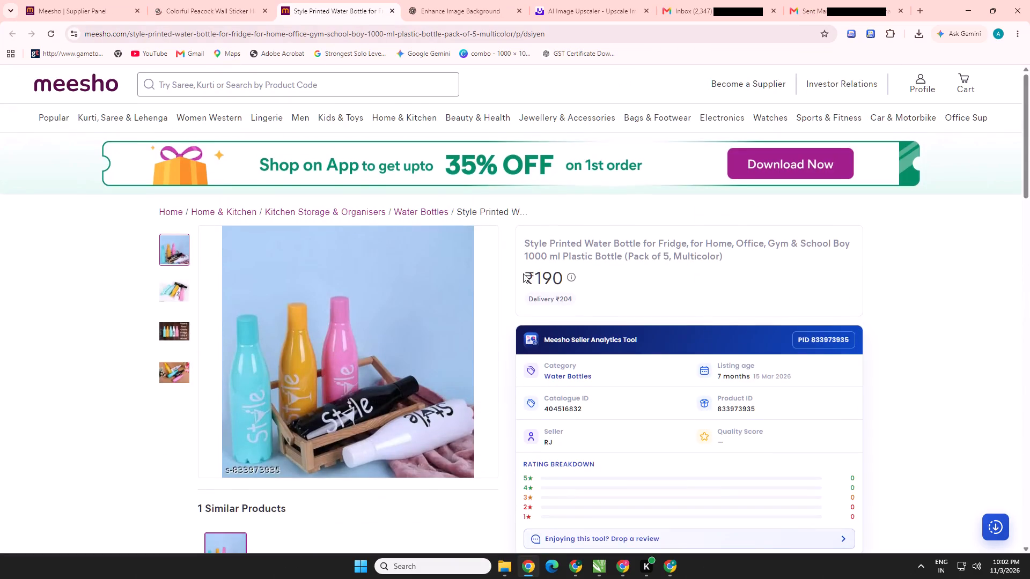
Examine the Colorful Peacock Wall Sticker listing's ratings and product details, down to its seller information.
{"action": "left_click", "coordinate": [219, 0]}
{"action": "scroll", "coordinate": [519, 239], "scroll_direction": "down", "scroll_amount": 3}
{"action": "scroll", "coordinate": [569, 280], "scroll_direction": "down", "scroll_amount": 2}
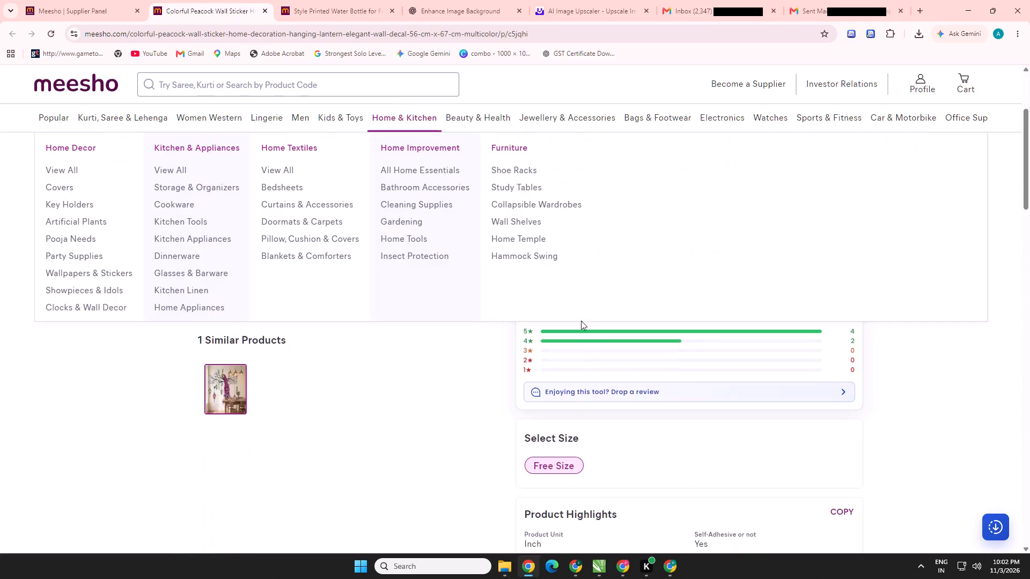
{"action": "scroll", "coordinate": [616, 373], "scroll_direction": "up", "scroll_amount": 5}
{"action": "scroll", "coordinate": [619, 373], "scroll_direction": "down", "scroll_amount": 5}
{"action": "scroll", "coordinate": [620, 376], "scroll_direction": "up", "scroll_amount": 6}
{"action": "scroll", "coordinate": [620, 376], "scroll_direction": "down", "scroll_amount": 7}
Open printora1's public shop page, sort its products by New Arrivals, and check the product list.
{"action": "left_click", "coordinate": [825, 465]}
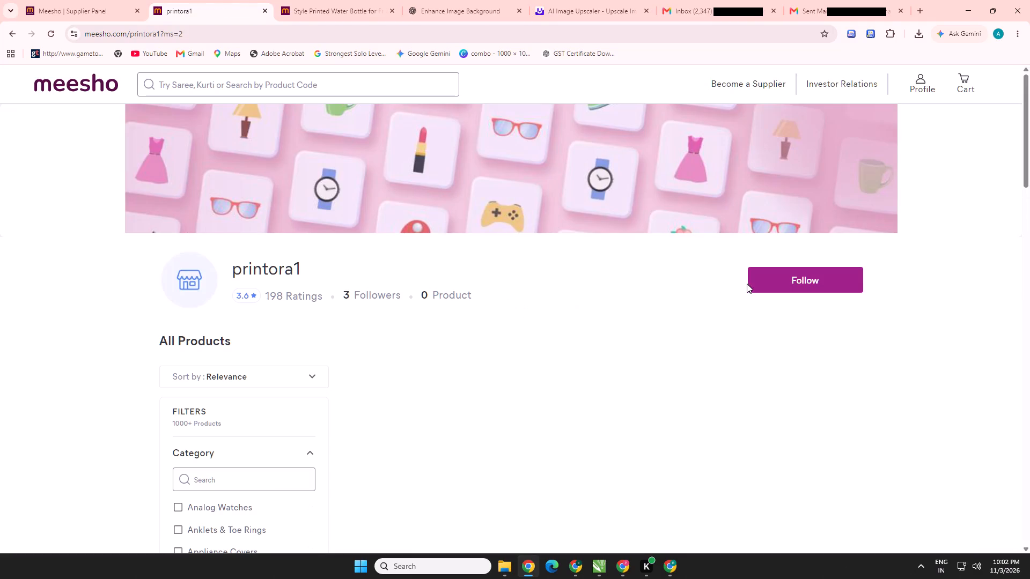
{"action": "left_click", "coordinate": [239, 384]}
{"action": "left_click_drag", "start_coordinate": [254, 370], "coordinate": [254, 378]}
{"action": "left_click", "coordinate": [246, 378]}
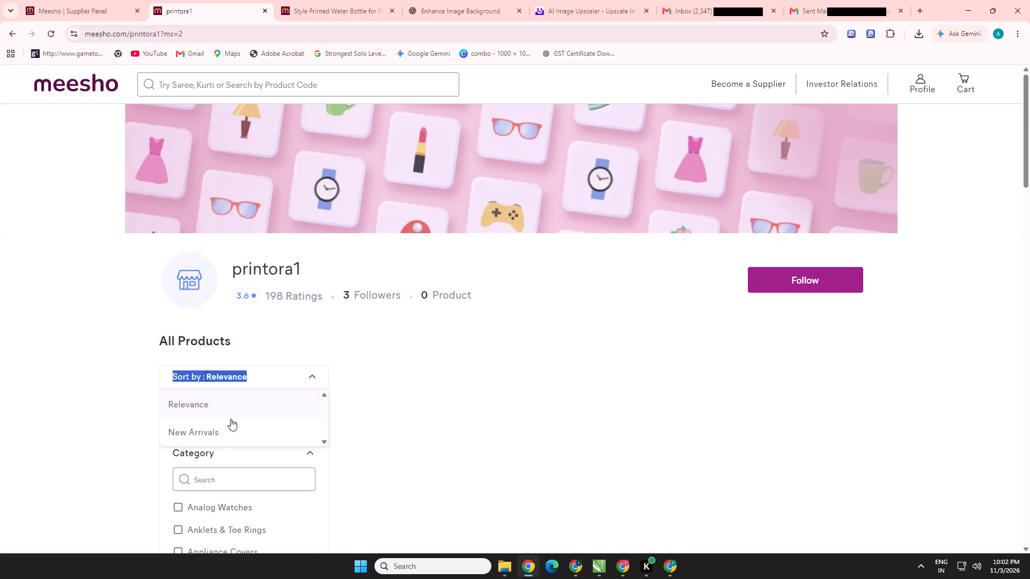
{"action": "left_click", "coordinate": [216, 428]}
{"action": "scroll", "coordinate": [373, 359], "scroll_direction": "down", "scroll_amount": 4}
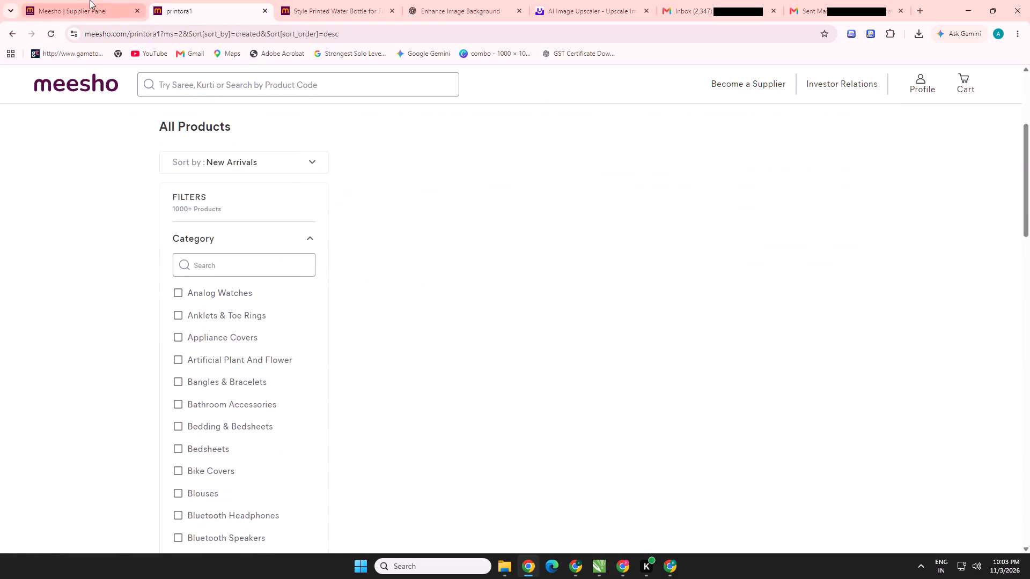
{"action": "left_click", "coordinate": [88, 0]}
{"action": "left_click", "coordinate": [205, 0]}
{"action": "left_click", "coordinate": [348, 0]}
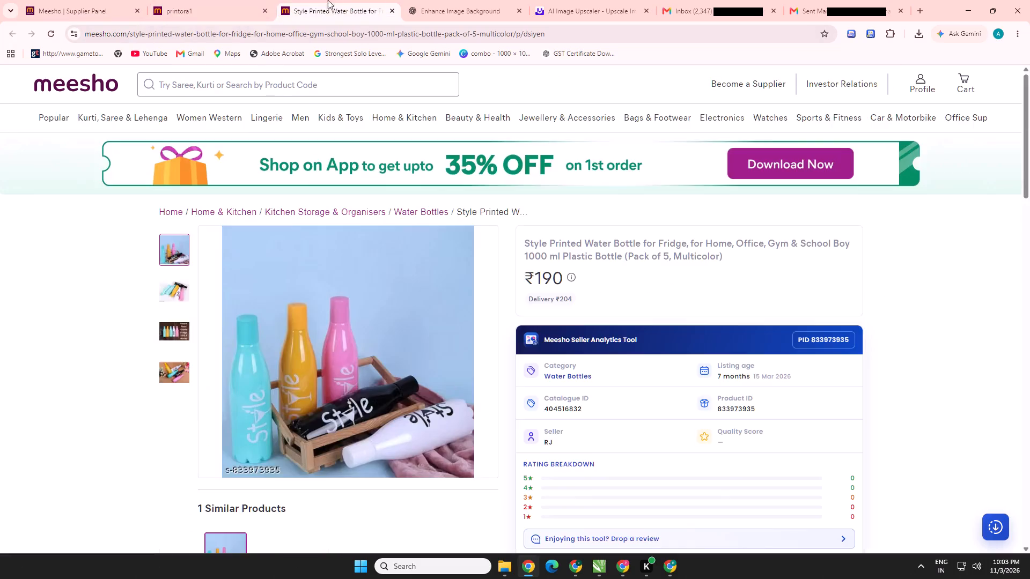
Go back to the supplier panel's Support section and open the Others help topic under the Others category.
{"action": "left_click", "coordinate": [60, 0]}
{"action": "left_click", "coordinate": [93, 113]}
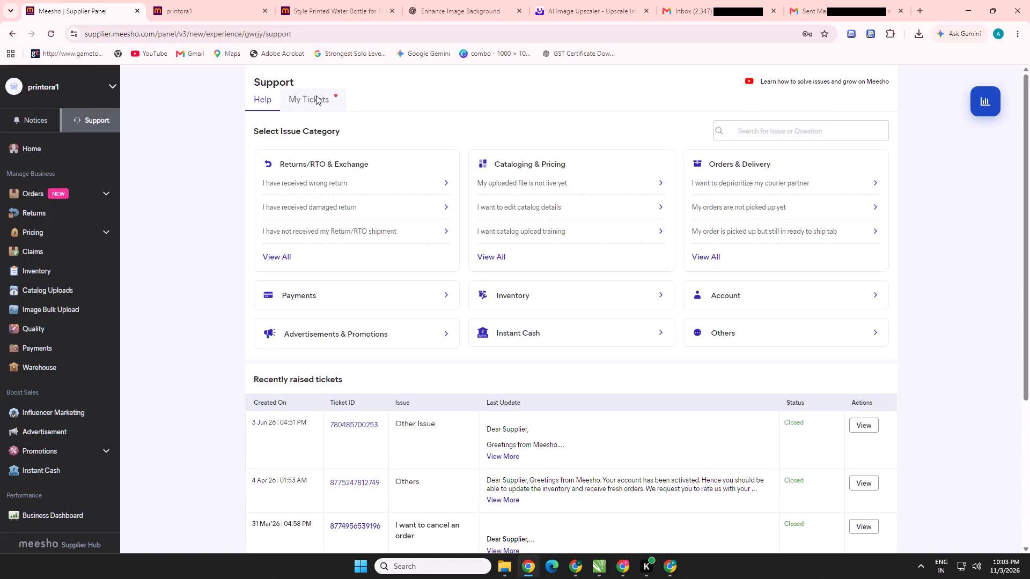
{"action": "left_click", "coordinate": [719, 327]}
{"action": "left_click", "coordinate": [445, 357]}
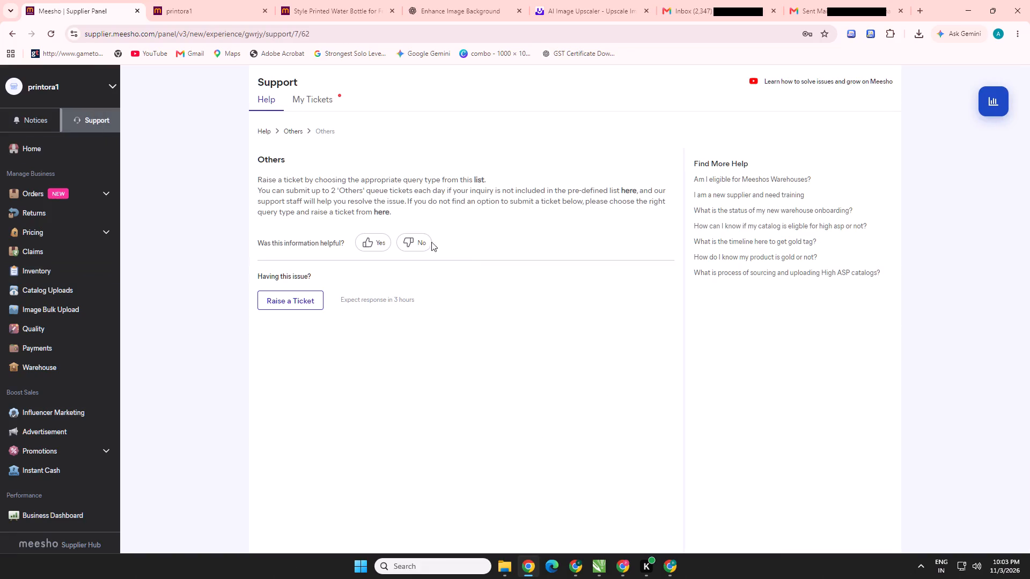
Search Support for "my catlog" and start a ticket for "My catalogs are not visible in the Meesho shop".
{"action": "left_click", "coordinate": [104, 123]}
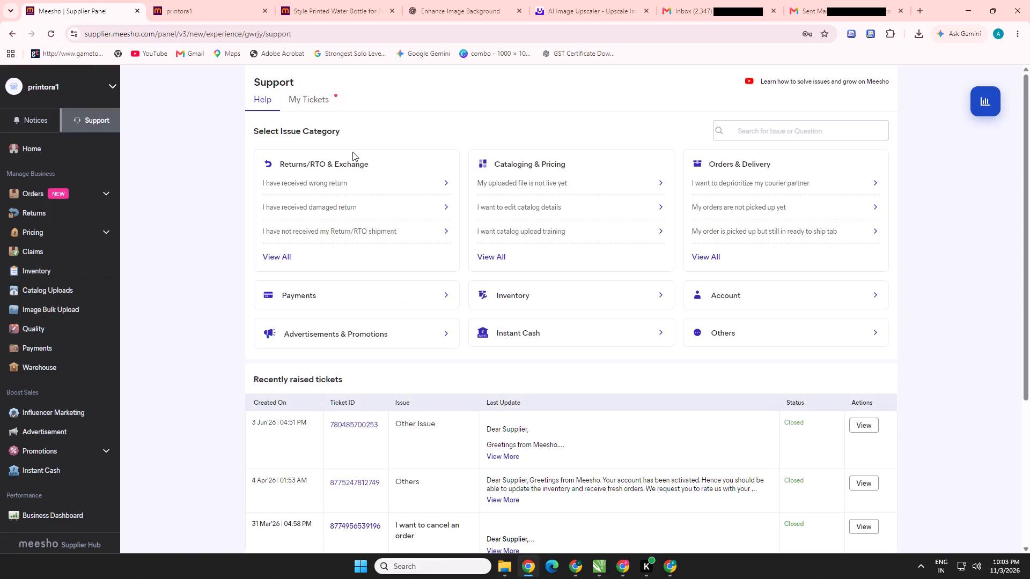
{"action": "left_click", "coordinate": [781, 131]}
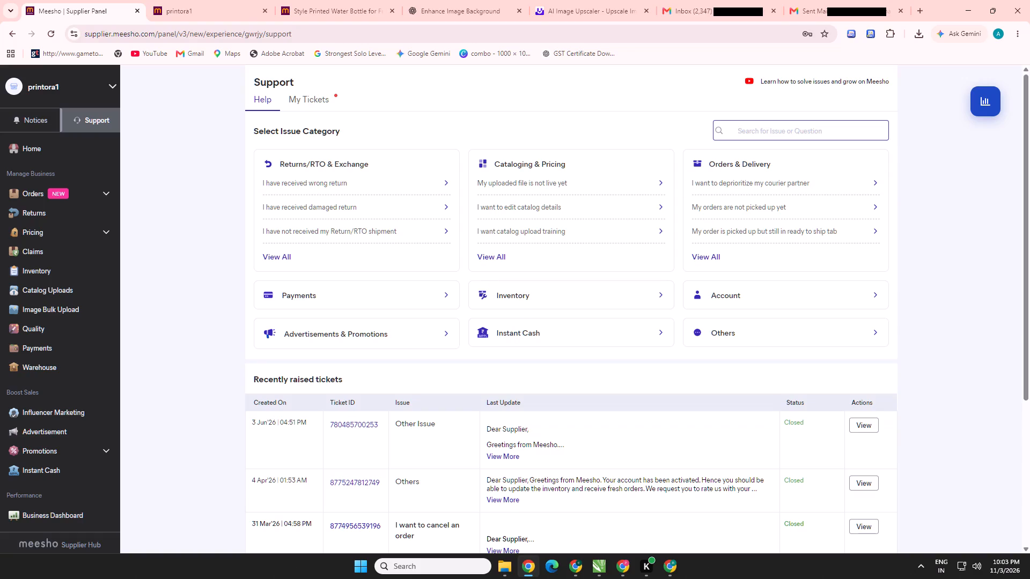
{"action": "type", "text": "my catlog"}
{"action": "key", "text": "space"}
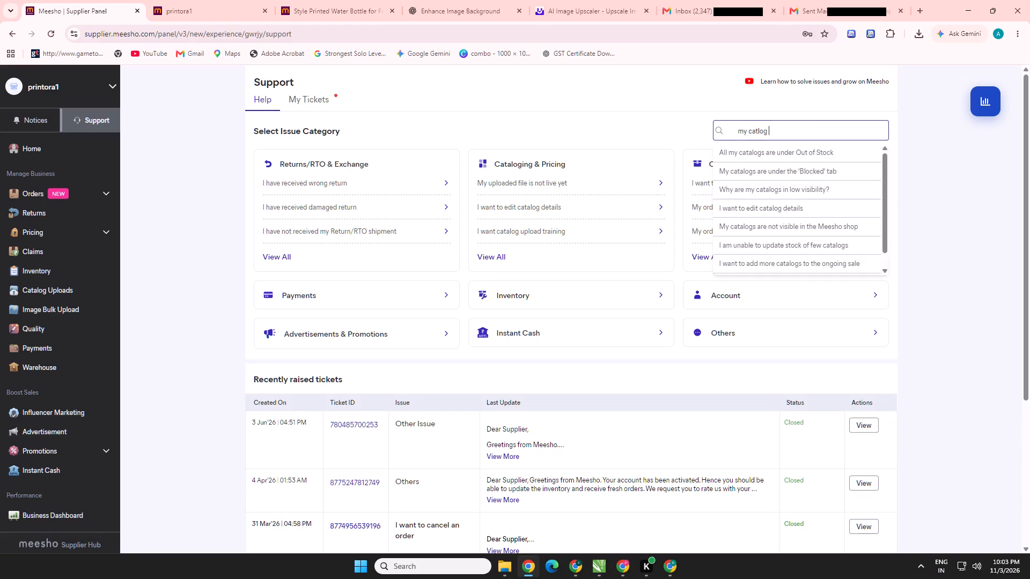
{"action": "left_click", "coordinate": [800, 226]}
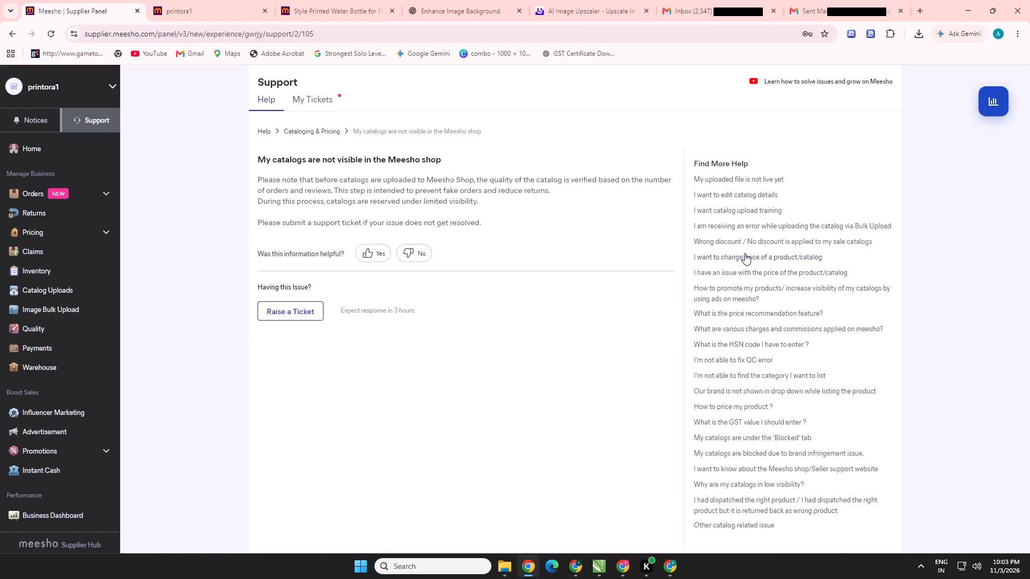
{"action": "left_click", "coordinate": [303, 312]}
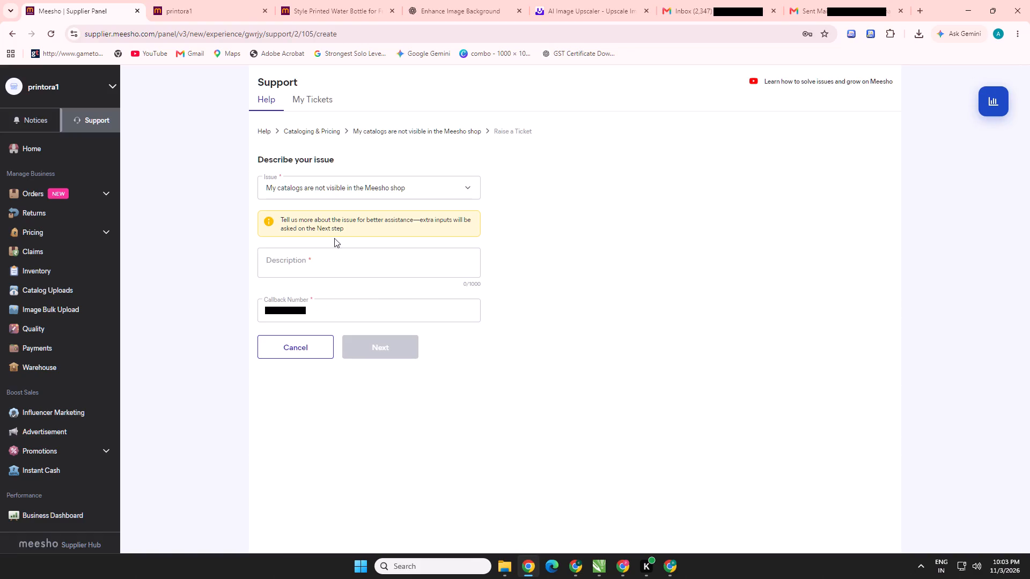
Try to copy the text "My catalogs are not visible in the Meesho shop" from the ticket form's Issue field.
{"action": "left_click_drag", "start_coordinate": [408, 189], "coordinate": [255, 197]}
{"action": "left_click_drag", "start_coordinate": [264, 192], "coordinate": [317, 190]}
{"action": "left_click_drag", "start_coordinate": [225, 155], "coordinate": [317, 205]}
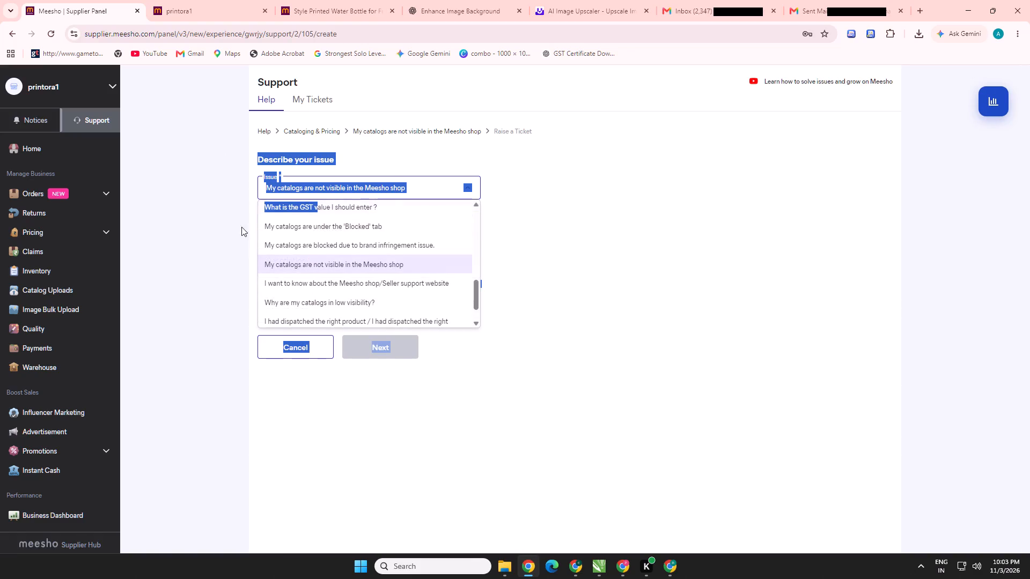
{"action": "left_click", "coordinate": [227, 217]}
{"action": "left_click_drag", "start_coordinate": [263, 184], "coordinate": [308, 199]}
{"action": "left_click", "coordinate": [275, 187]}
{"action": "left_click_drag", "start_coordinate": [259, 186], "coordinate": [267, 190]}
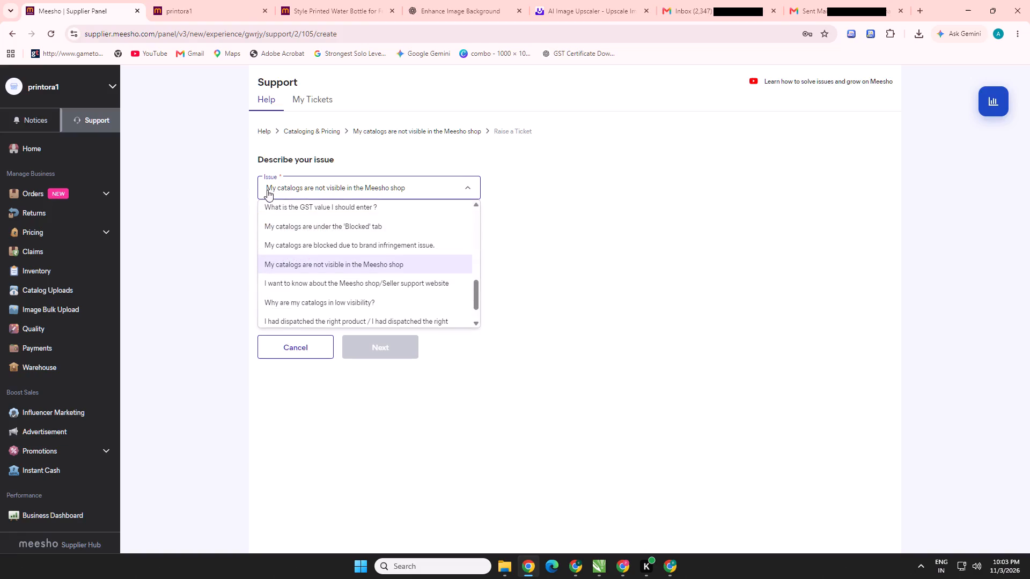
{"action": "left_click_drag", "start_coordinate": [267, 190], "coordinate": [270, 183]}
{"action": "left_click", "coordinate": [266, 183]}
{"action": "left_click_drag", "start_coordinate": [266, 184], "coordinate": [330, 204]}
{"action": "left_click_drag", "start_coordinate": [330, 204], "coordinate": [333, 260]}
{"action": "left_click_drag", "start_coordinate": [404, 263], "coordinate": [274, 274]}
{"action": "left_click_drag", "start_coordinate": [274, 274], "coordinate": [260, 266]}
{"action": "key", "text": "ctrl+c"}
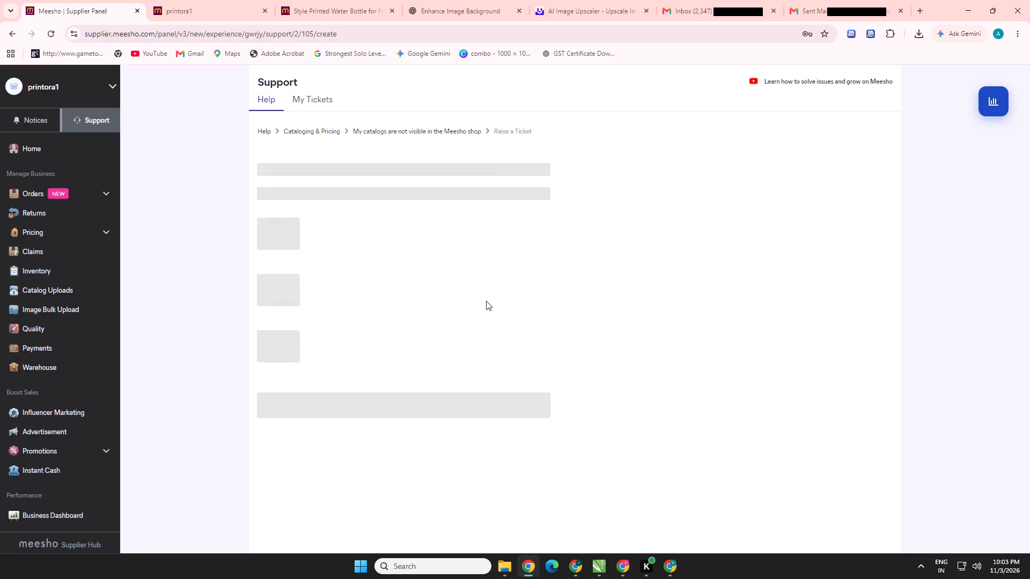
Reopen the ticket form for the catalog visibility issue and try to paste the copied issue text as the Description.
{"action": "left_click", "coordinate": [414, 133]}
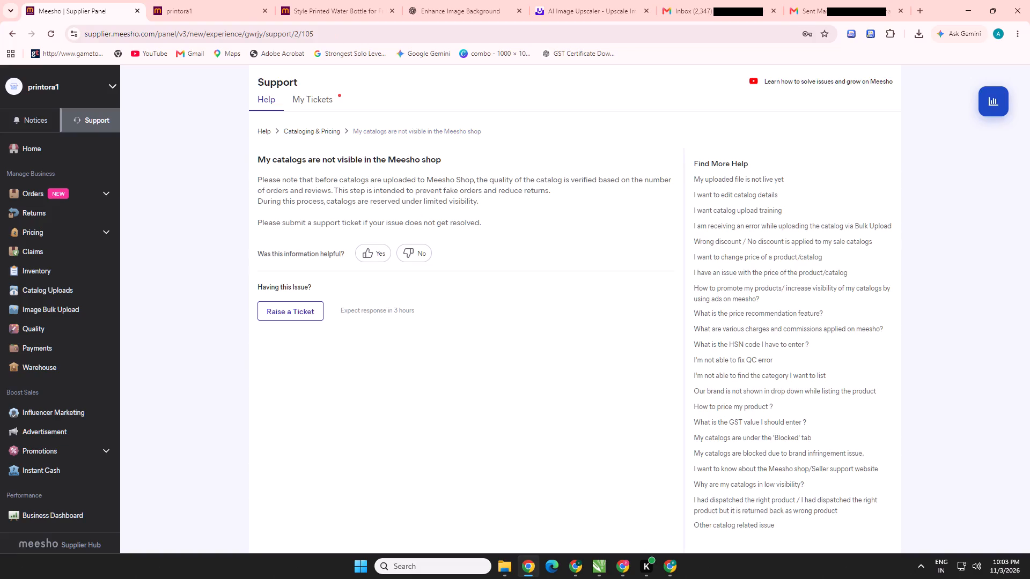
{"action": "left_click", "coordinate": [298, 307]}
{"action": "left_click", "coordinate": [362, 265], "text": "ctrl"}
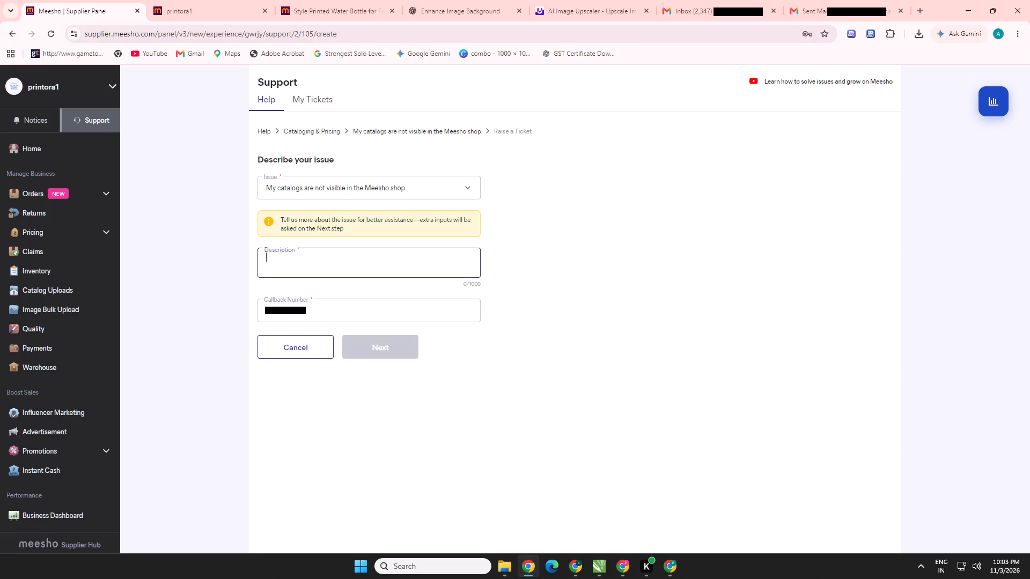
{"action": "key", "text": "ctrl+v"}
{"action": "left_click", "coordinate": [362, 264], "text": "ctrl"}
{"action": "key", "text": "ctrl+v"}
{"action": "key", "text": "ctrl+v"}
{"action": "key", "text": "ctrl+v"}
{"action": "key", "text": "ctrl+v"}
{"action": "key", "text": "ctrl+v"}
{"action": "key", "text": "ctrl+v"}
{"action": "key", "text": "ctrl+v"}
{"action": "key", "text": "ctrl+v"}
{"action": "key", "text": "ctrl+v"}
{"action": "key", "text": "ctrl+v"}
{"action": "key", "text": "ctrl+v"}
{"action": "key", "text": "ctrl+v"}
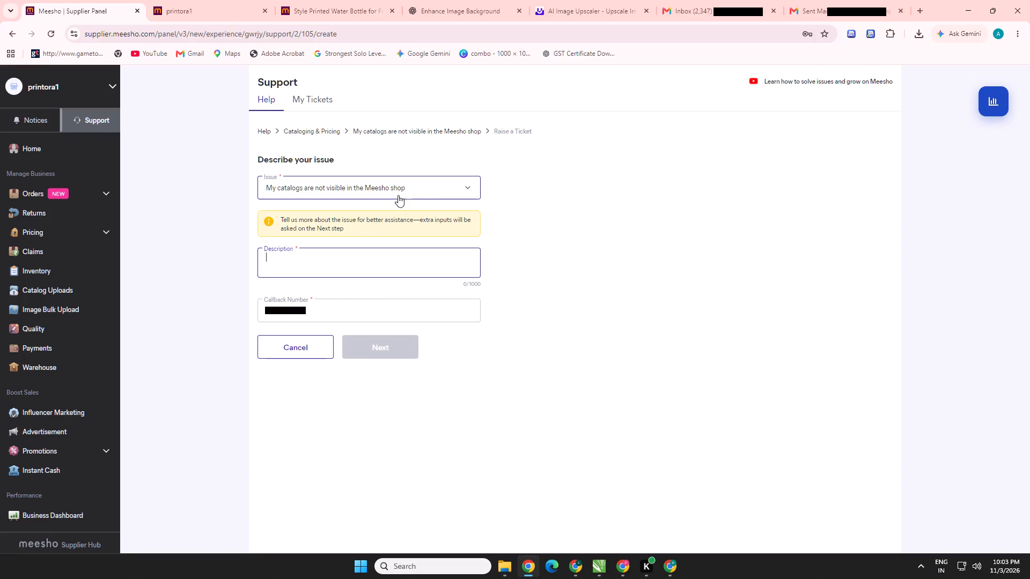
Copy the option text "My catalogs are not visible in the Meesho shop" from the ticket form's Issue choices.
{"action": "left_click", "coordinate": [401, 184]}
{"action": "left_click_drag", "start_coordinate": [410, 262], "coordinate": [323, 265], "text": "ctrl"}
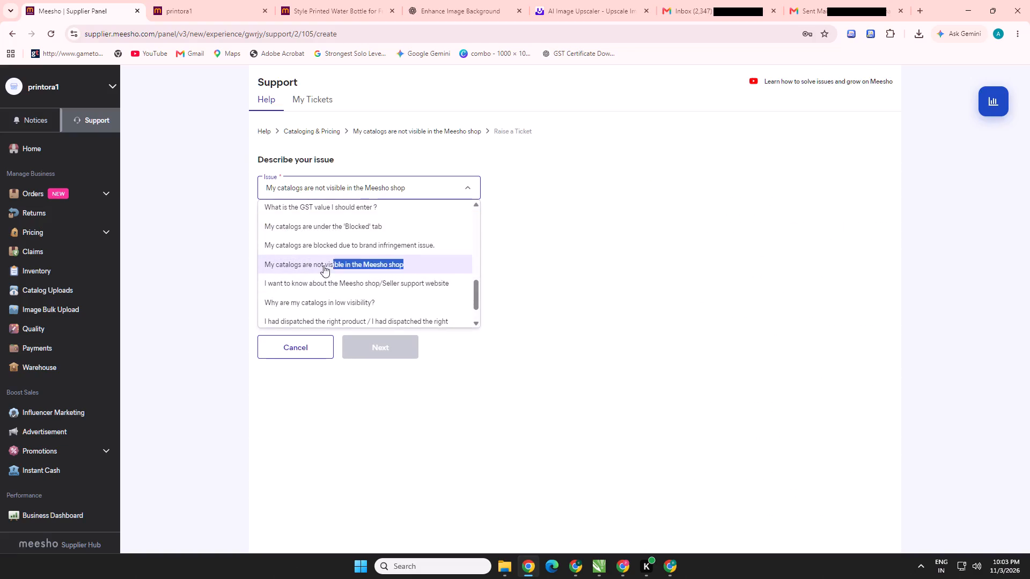
{"action": "left_click_drag", "start_coordinate": [323, 265], "coordinate": [260, 268], "text": "ctrl"}
{"action": "key", "text": "ctrl+c"}
{"action": "key", "text": "ctrl+c"}
{"action": "key", "text": "ctrl+c"}
{"action": "key", "text": "ctrl+c"}
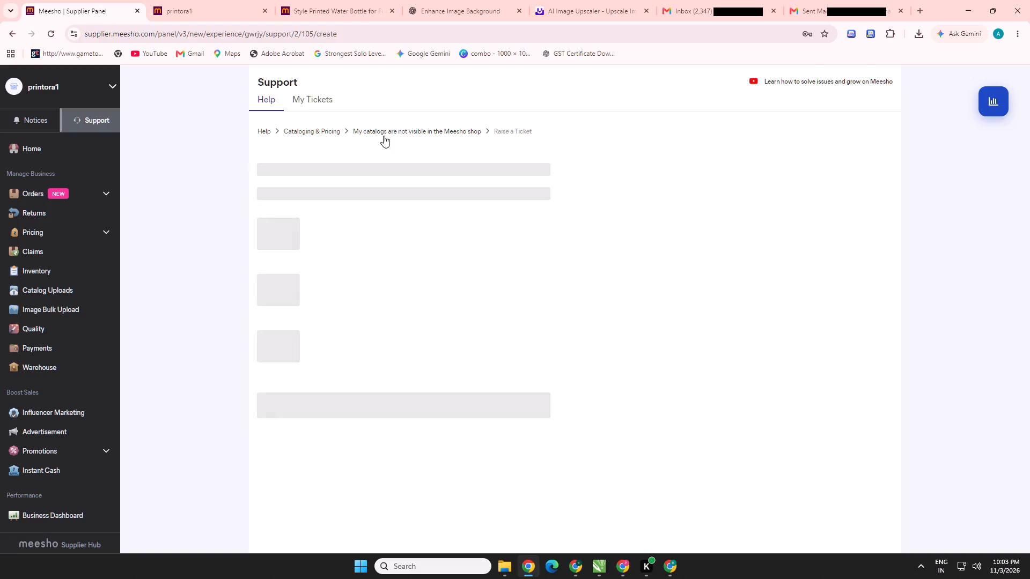
Reopen the ticket form, enter the Description "My catalogs are not visible in the Meesho shop all the catlog" and continue to the ticket details.
{"action": "left_click", "coordinate": [388, 133]}
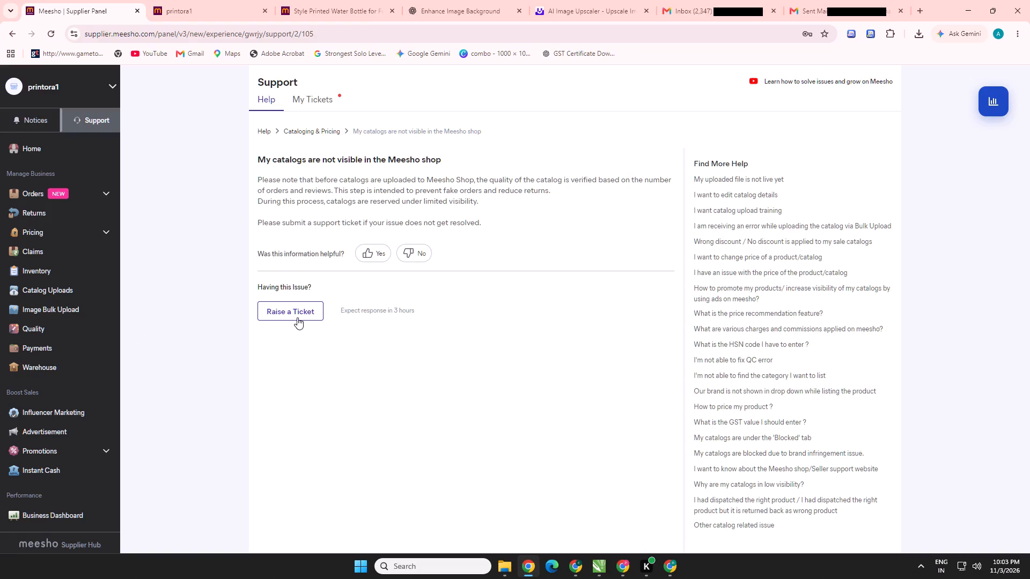
{"action": "left_click", "coordinate": [297, 317]}
{"action": "left_click", "coordinate": [347, 259], "text": "ctrl"}
{"action": "key", "text": "ctrl+v"}
{"action": "key", "text": "space"}
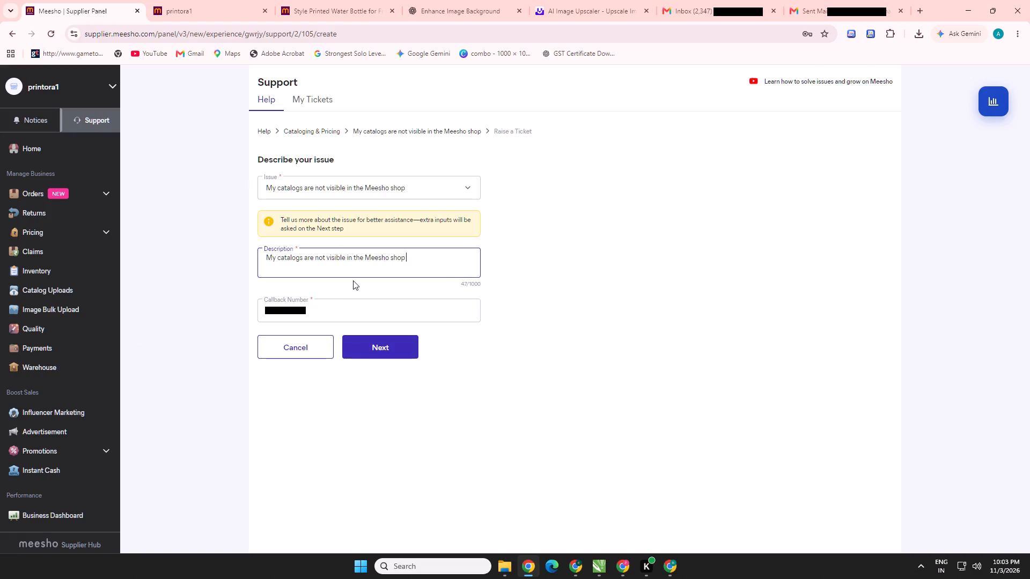
{"action": "type", "text": "all the cat"}
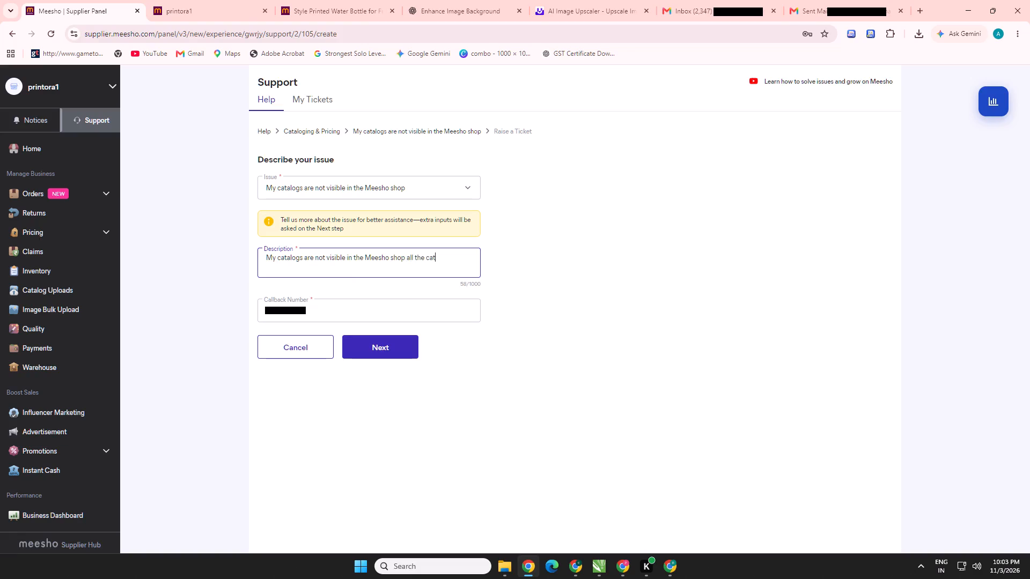
{"action": "type", "text": "log"}
{"action": "key", "text": "Return"}
{"action": "left_click", "coordinate": [392, 350]}
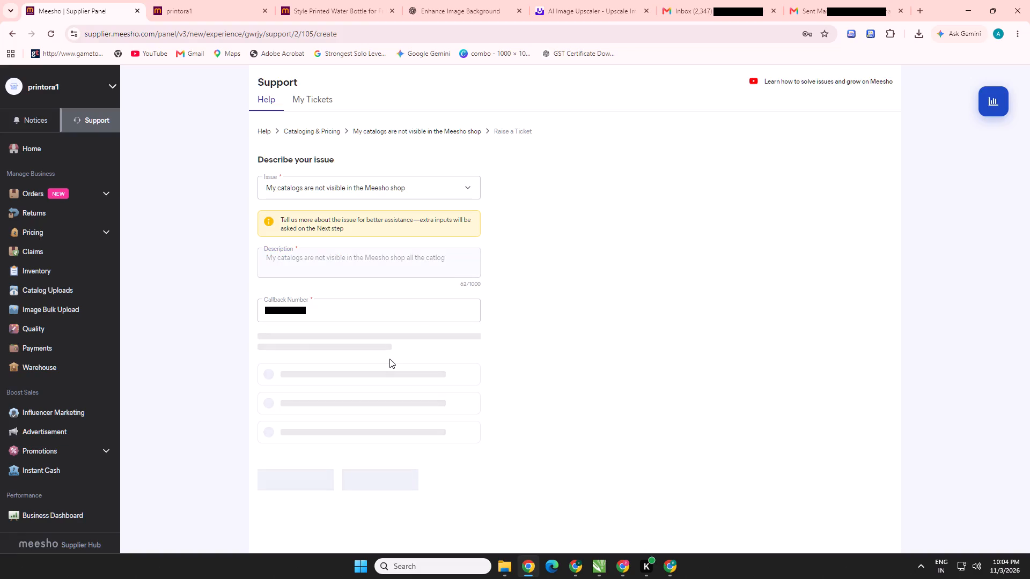
Download the ticket form's template file for multiple catalog IDs.
{"action": "scroll", "coordinate": [365, 347], "scroll_direction": "down", "scroll_amount": 3}
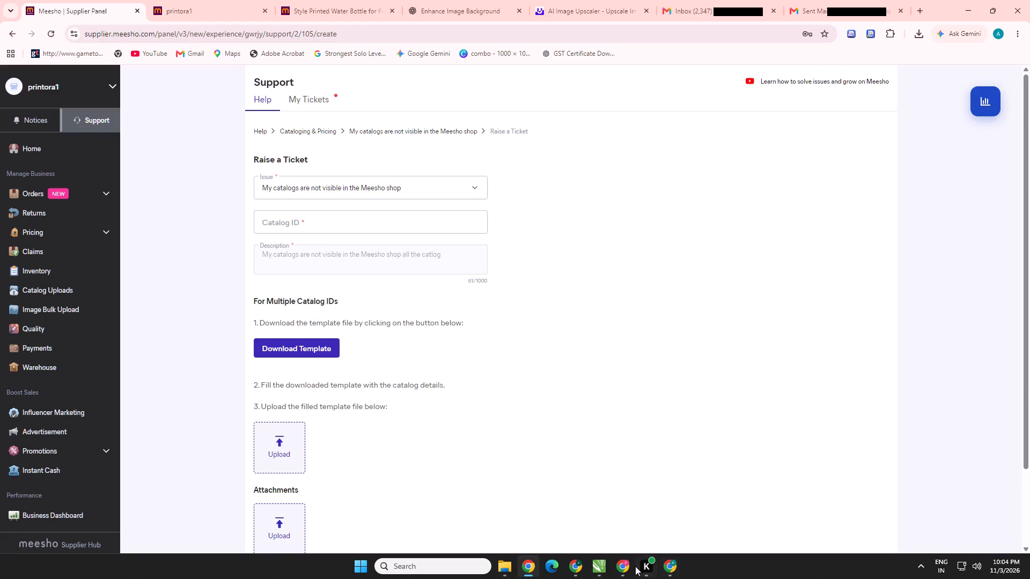
{"action": "scroll", "coordinate": [298, 362], "scroll_direction": "down", "scroll_amount": 2}
{"action": "scroll", "coordinate": [266, 339], "scroll_direction": "up", "scroll_amount": 2}
{"action": "scroll", "coordinate": [325, 370], "scroll_direction": "down", "scroll_amount": 2}
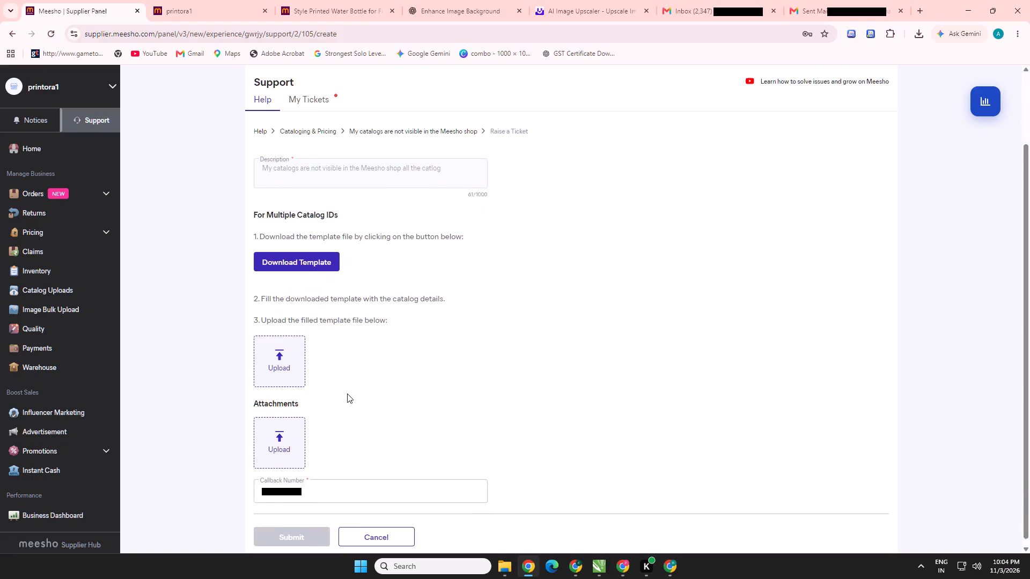
{"action": "scroll", "coordinate": [347, 394], "scroll_direction": "down", "scroll_amount": 2}
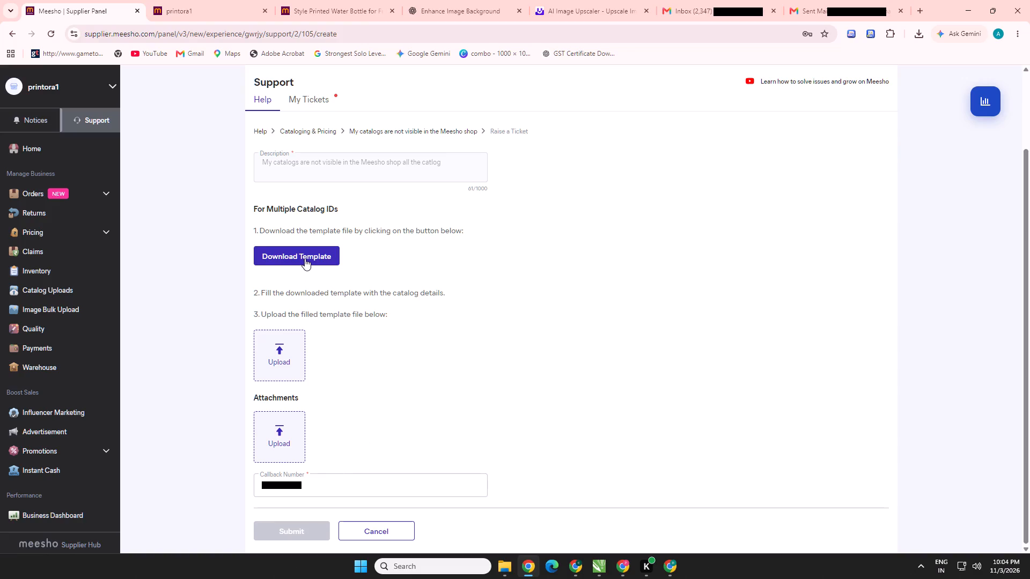
{"action": "left_click", "coordinate": [305, 258]}
{"action": "left_click", "coordinate": [71, 0]}
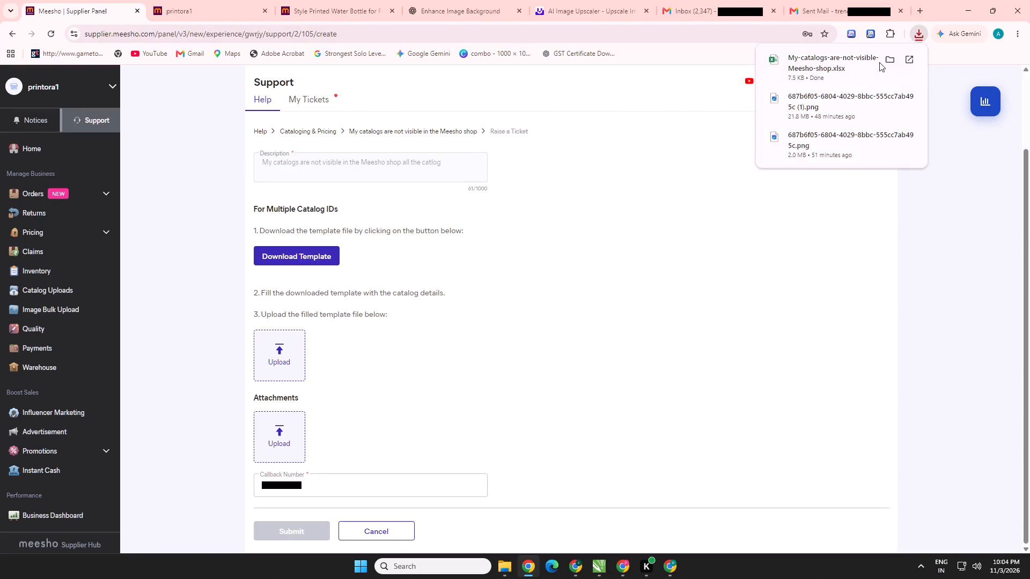
Open the downloaded My-catalogs-are-not-visible-in-the-Meesho-shop.xlsx in Excel and select cell A2 under Catalog ID.
{"action": "left_click", "coordinate": [888, 60]}
{"action": "double_click", "coordinate": [764, 282]}
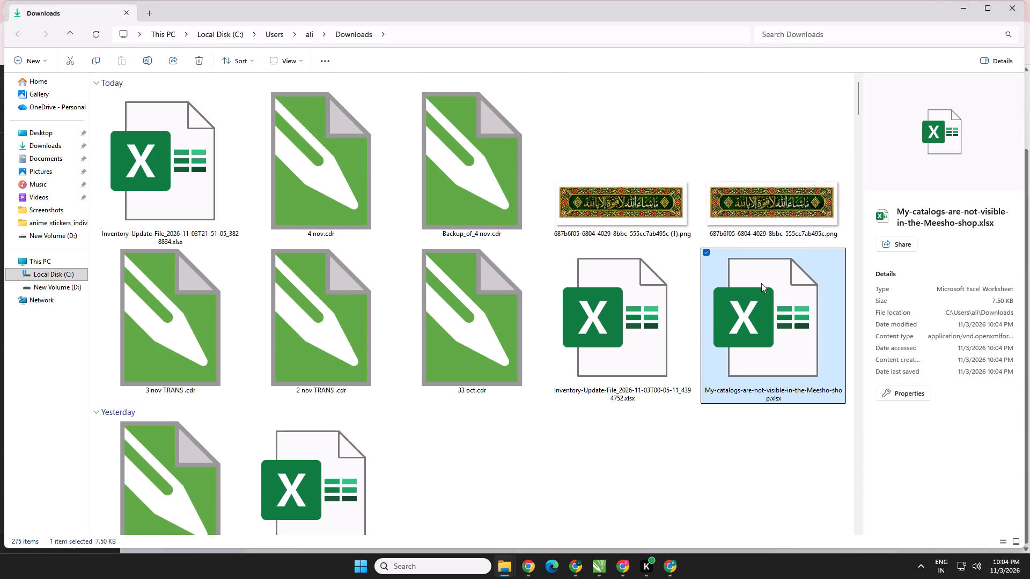
{"action": "double_click", "coordinate": [758, 291]}
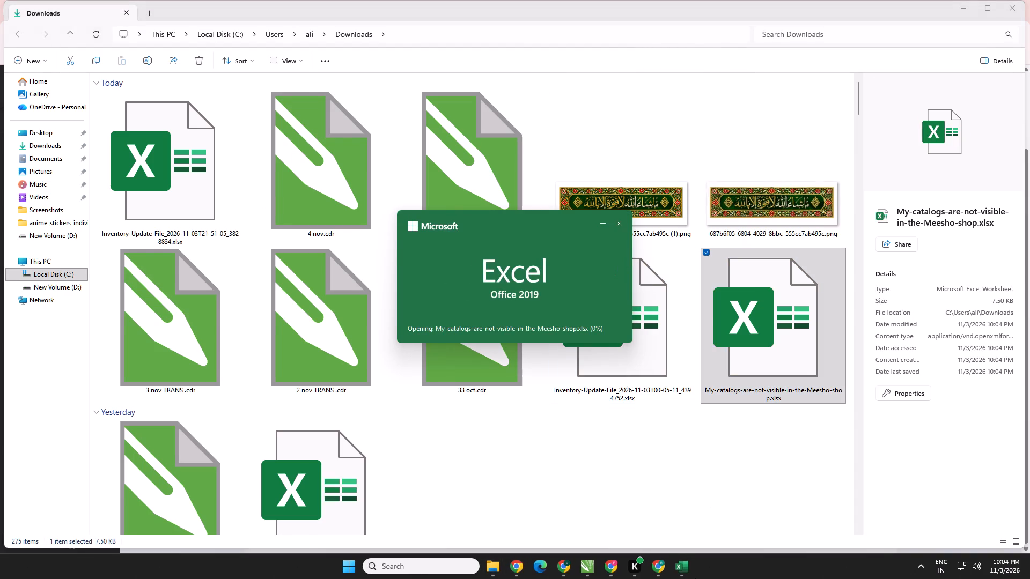
{"action": "scroll", "coordinate": [55, 126], "scroll_direction": "up", "scroll_amount": 1}
{"action": "left_click", "coordinate": [47, 122]}
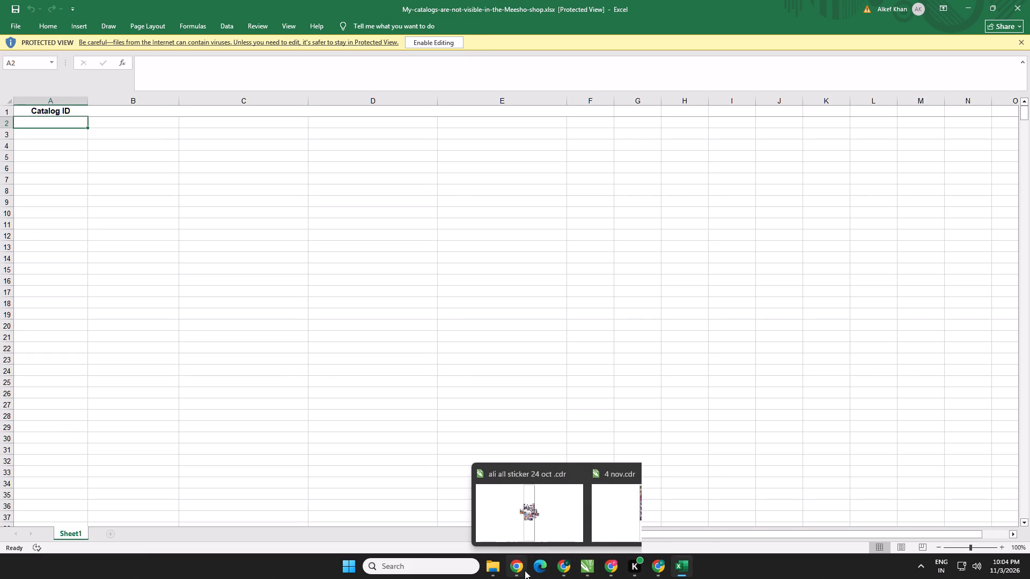
Open the inventory update file Inventory-Update-File_2026-11-03T21-51-05_3828834.xlsx from the Downloads folder.
{"action": "left_click", "coordinate": [492, 567]}
{"action": "left_click", "coordinate": [463, 503]}
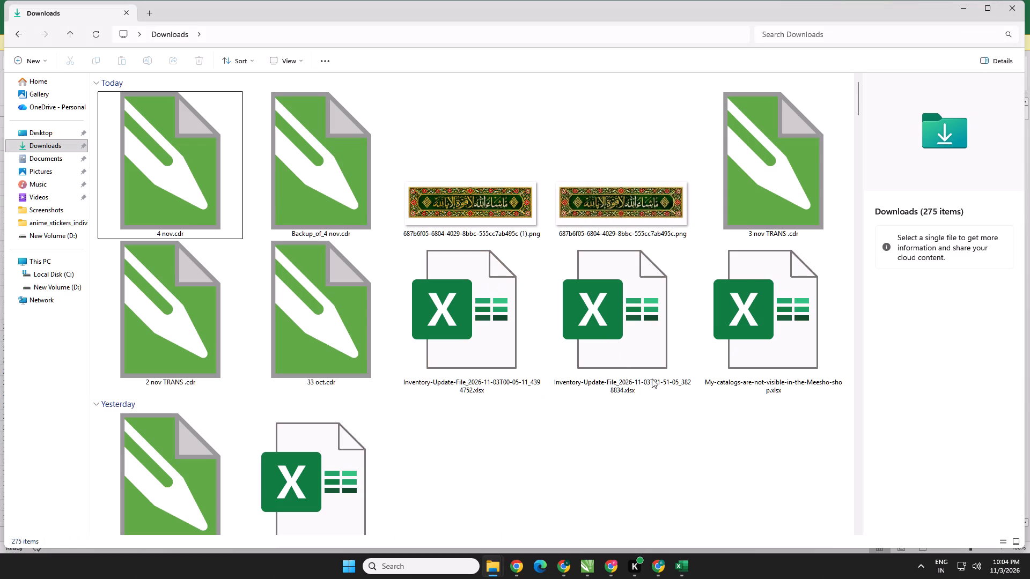
{"action": "scroll", "coordinate": [724, 372], "scroll_direction": "down", "scroll_amount": 2}
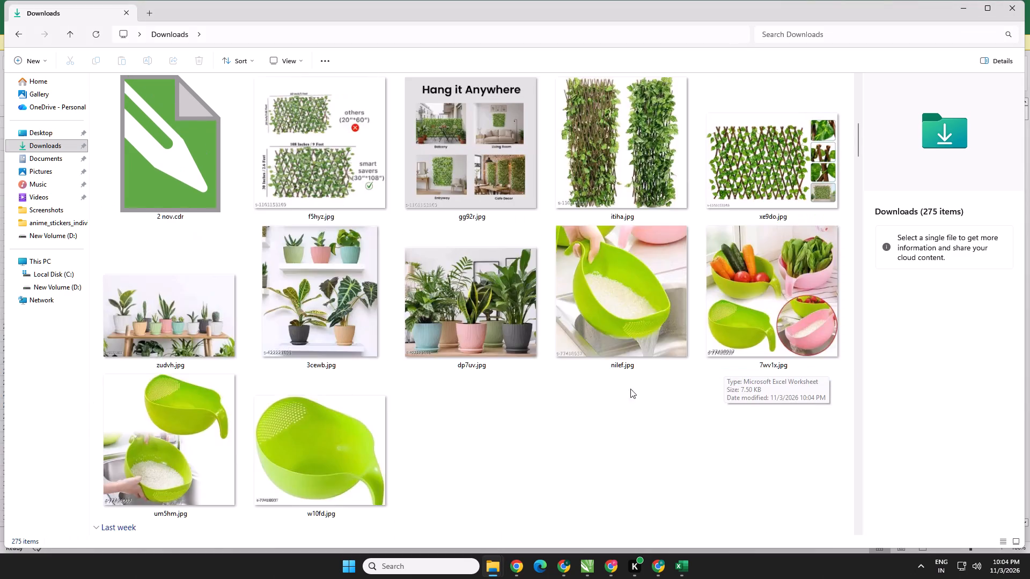
{"action": "scroll", "coordinate": [572, 377], "scroll_direction": "up", "scroll_amount": 1}
{"action": "scroll", "coordinate": [418, 359], "scroll_direction": "up", "scroll_amount": 1}
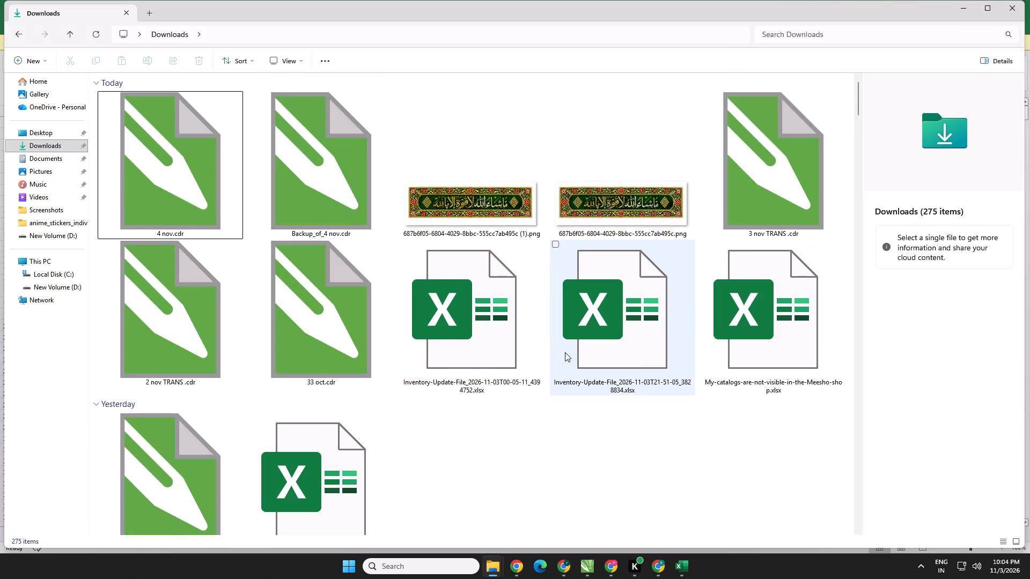
{"action": "scroll", "coordinate": [516, 397], "scroll_direction": "down", "scroll_amount": 1}
{"action": "scroll", "coordinate": [344, 316], "scroll_direction": "up", "scroll_amount": 1}
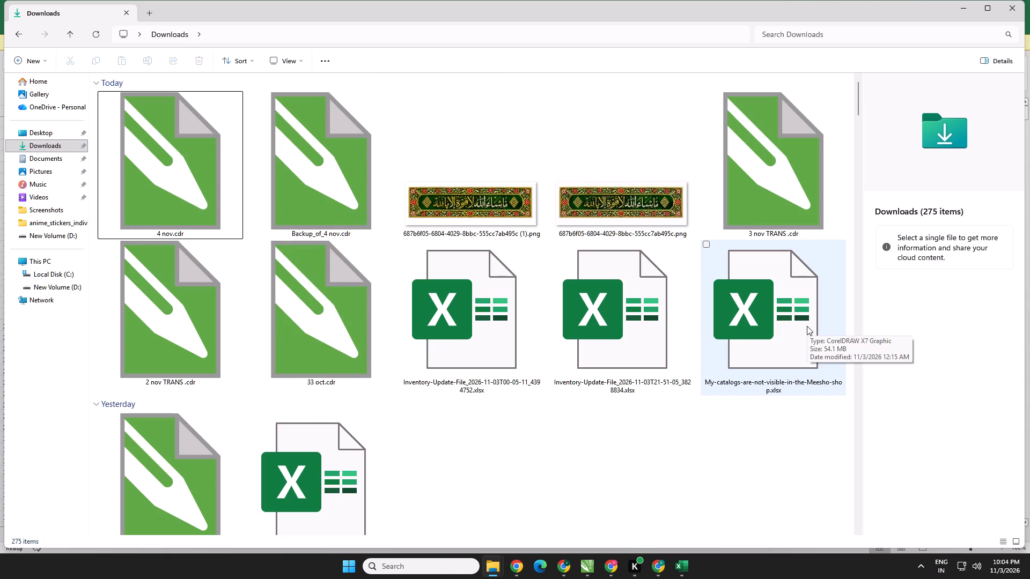
{"action": "double_click", "coordinate": [657, 326]}
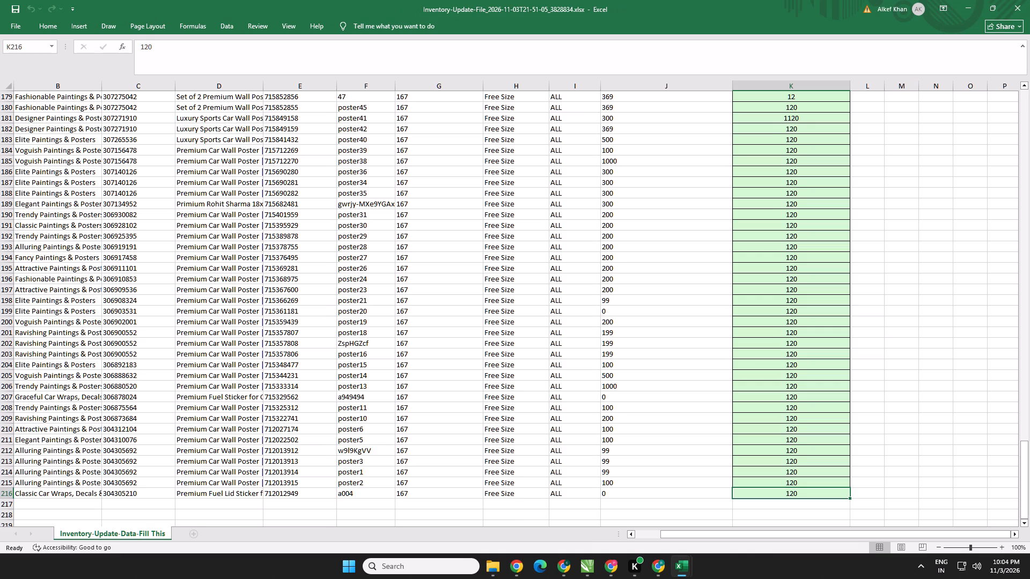
Copy all catalog IDs in the inventory file's CATALOG ID column, from C3 through row 216.
{"action": "scroll", "coordinate": [604, 161], "scroll_direction": "up", "scroll_amount": 20}
{"action": "scroll", "coordinate": [604, 161], "scroll_direction": "up", "scroll_amount": 15}
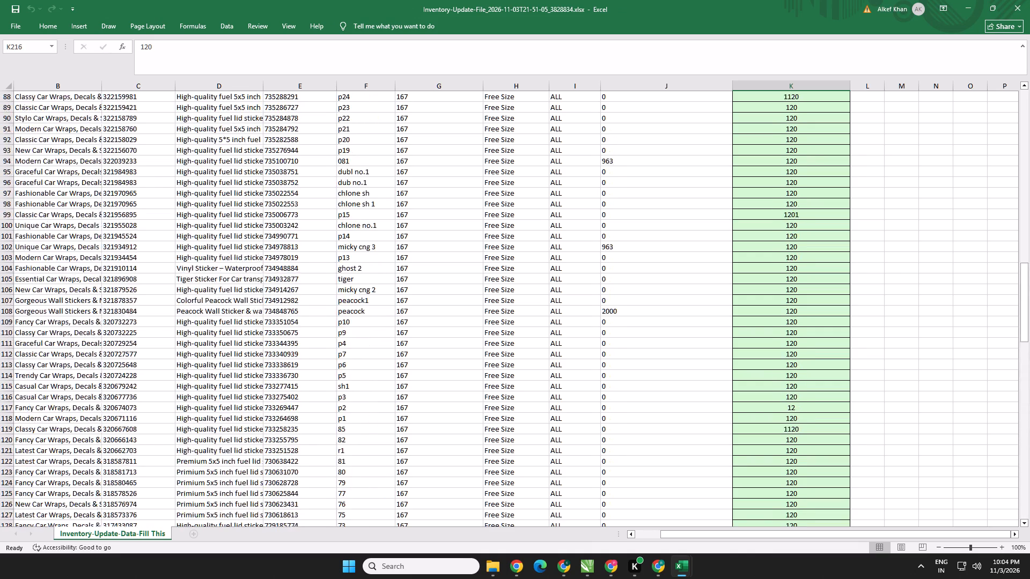
{"action": "scroll", "coordinate": [426, 146], "scroll_direction": "up", "scroll_amount": 20}
{"action": "scroll", "coordinate": [426, 146], "scroll_direction": "up", "scroll_amount": 3}
{"action": "scroll", "coordinate": [351, 143], "scroll_direction": "up", "scroll_amount": 12}
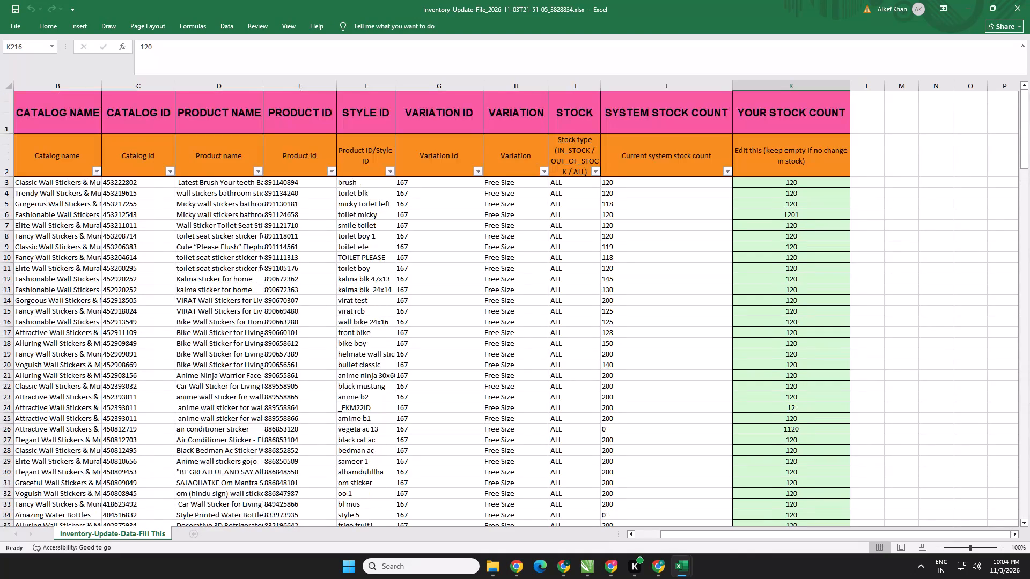
{"action": "left_click_drag", "start_coordinate": [136, 183], "coordinate": [157, 232]}
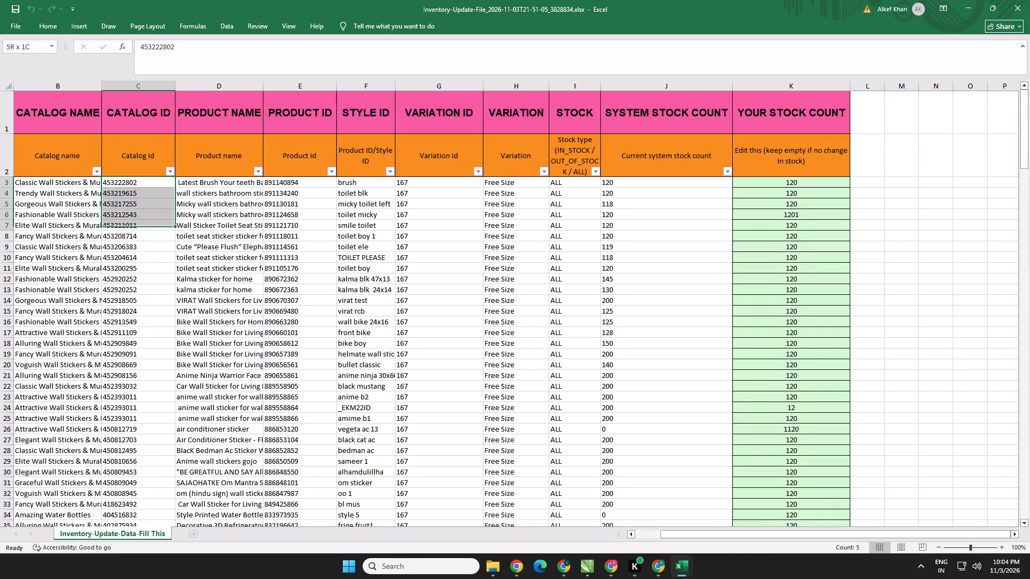
{"action": "left_click_drag", "start_coordinate": [157, 232], "coordinate": [117, 548]}
{"action": "scroll", "coordinate": [169, 347], "scroll_direction": "down", "scroll_amount": 2}
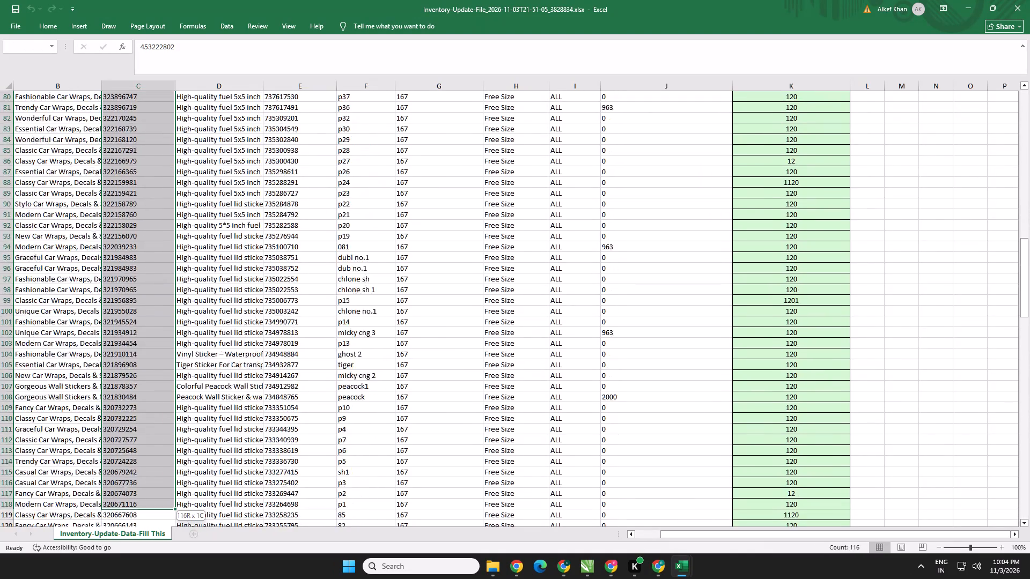
{"action": "left_click_drag", "start_coordinate": [117, 548], "coordinate": [116, 522]}
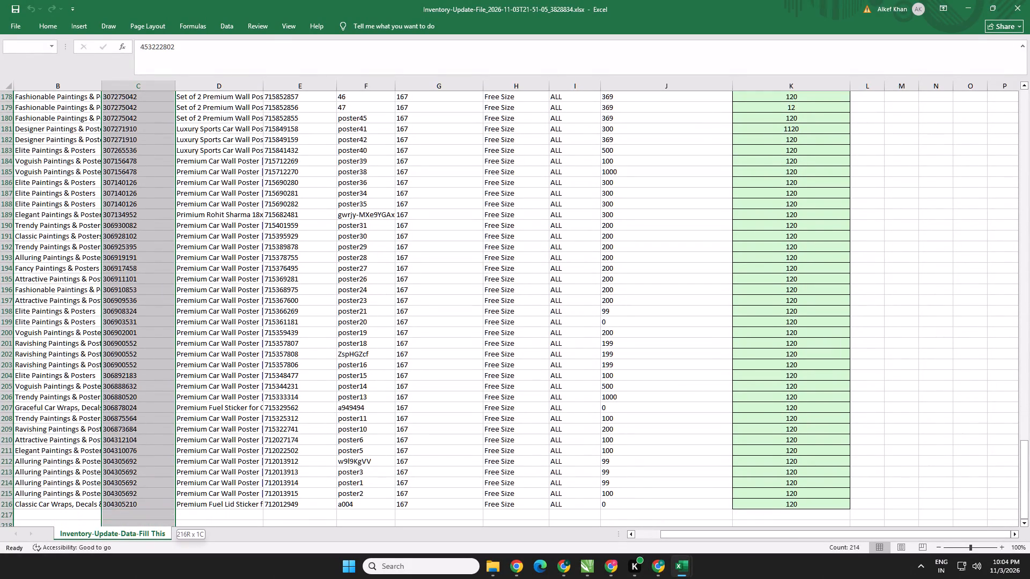
{"action": "left_click_drag", "start_coordinate": [116, 522], "coordinate": [128, 507]}
{"action": "key", "text": "ctrl+c"}
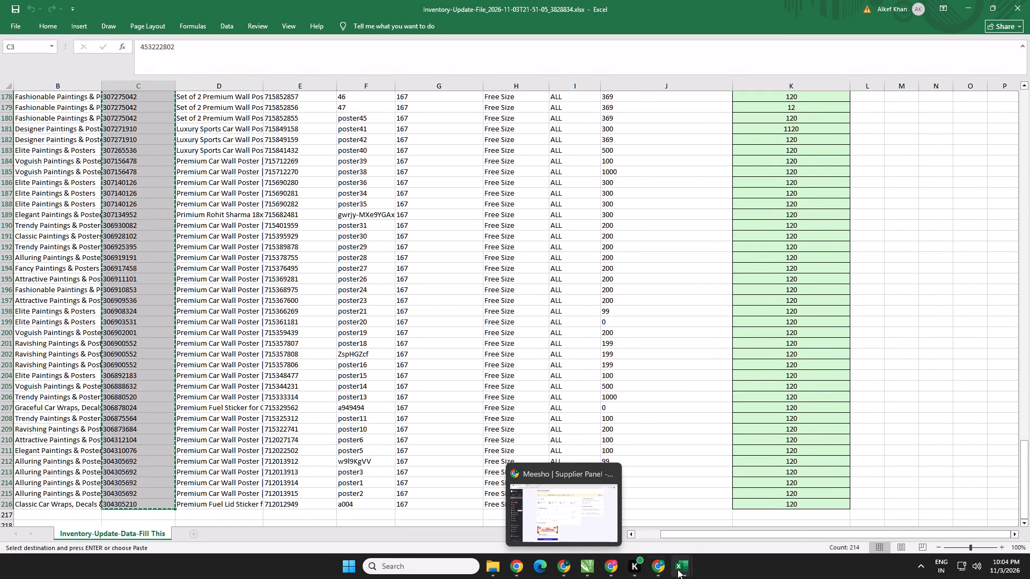
Enable editing in the catalog visibility template and paste the copied catalog IDs starting at cell A2.
{"action": "left_click", "coordinate": [639, 519]}
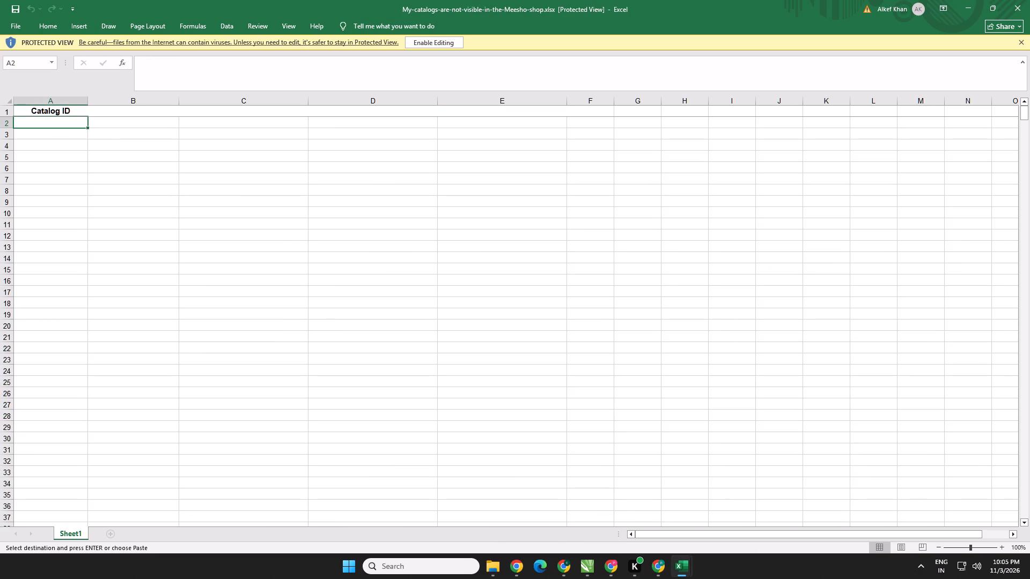
{"action": "left_click", "coordinate": [53, 125]}
{"action": "key", "text": "ctrl+v"}
{"action": "left_click", "coordinate": [423, 41]}
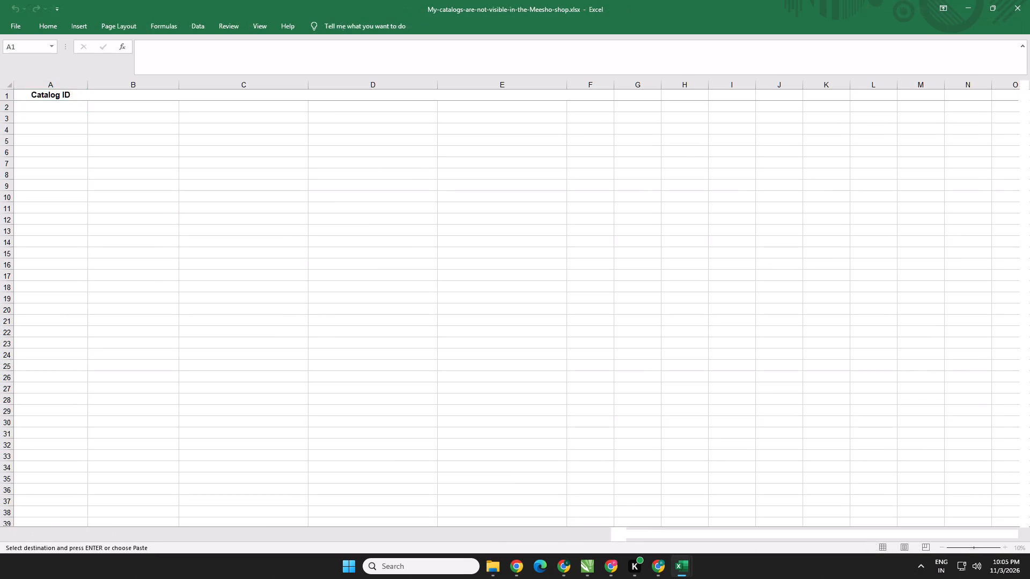
{"action": "left_click", "coordinate": [64, 103], "text": "ctrl"}
{"action": "key", "text": "ctrl+v"}
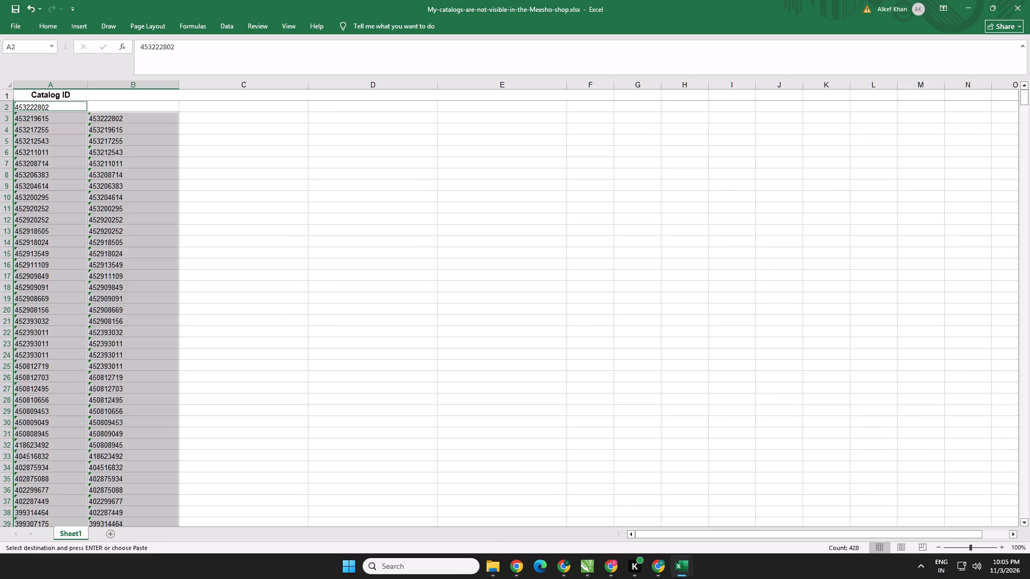
Clear the duplicate catalog IDs from column B of the template, from B3 down, and return to the sheet's beginning.
{"action": "left_click", "coordinate": [140, 120]}
{"action": "left_click_drag", "start_coordinate": [131, 116], "coordinate": [211, 578]}
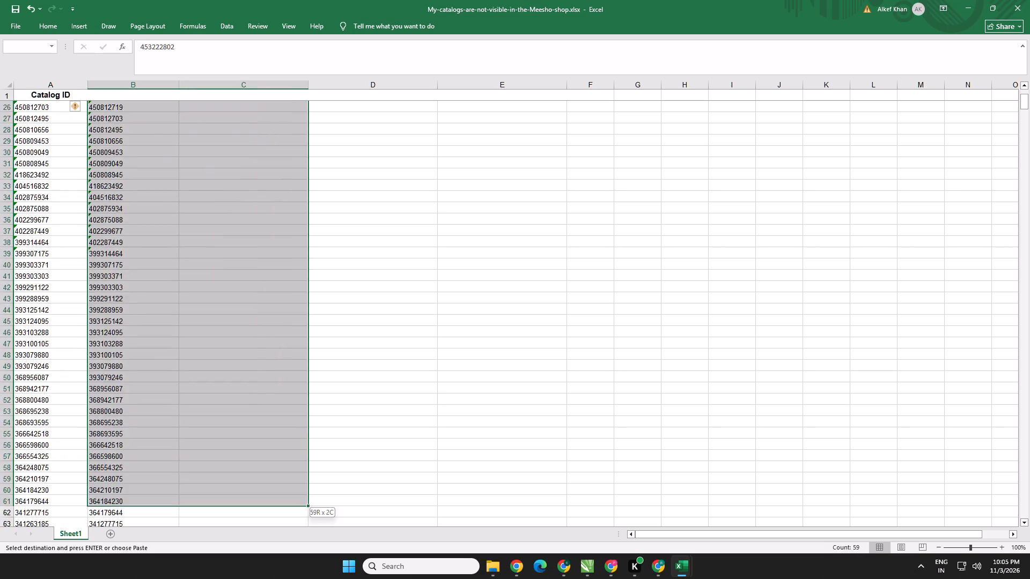
{"action": "left_click_drag", "start_coordinate": [211, 578], "coordinate": [139, 578]}
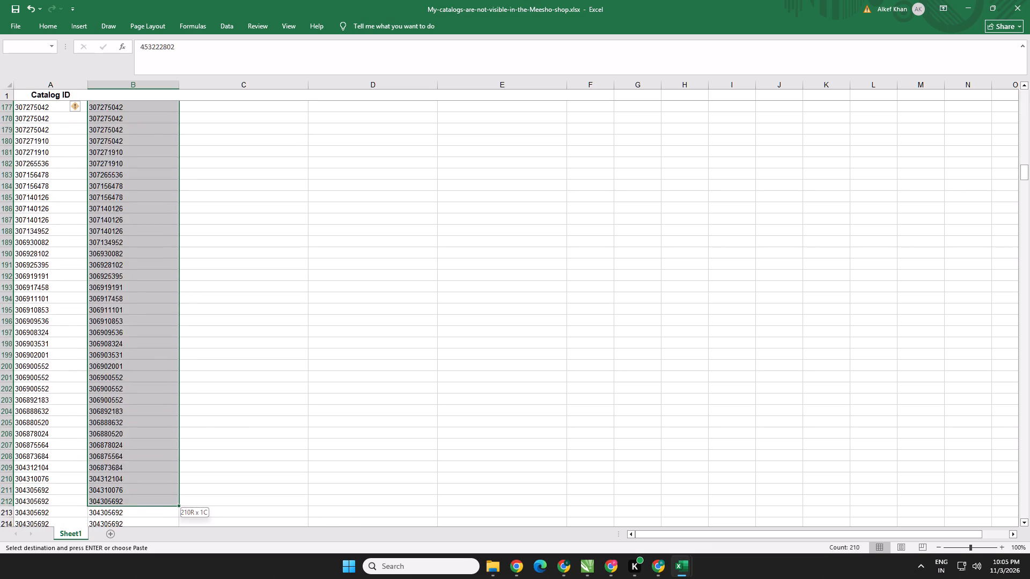
{"action": "left_click_drag", "start_coordinate": [139, 578], "coordinate": [141, 528]}
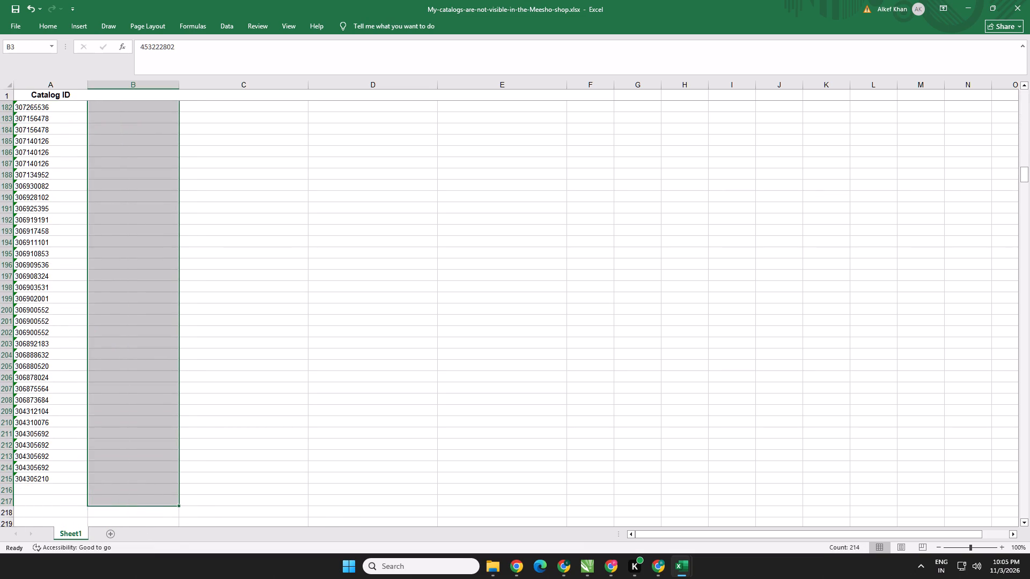
{"action": "scroll", "coordinate": [113, 369], "scroll_direction": "up", "scroll_amount": 20}
{"action": "scroll", "coordinate": [113, 369], "scroll_direction": "up", "scroll_amount": 18}
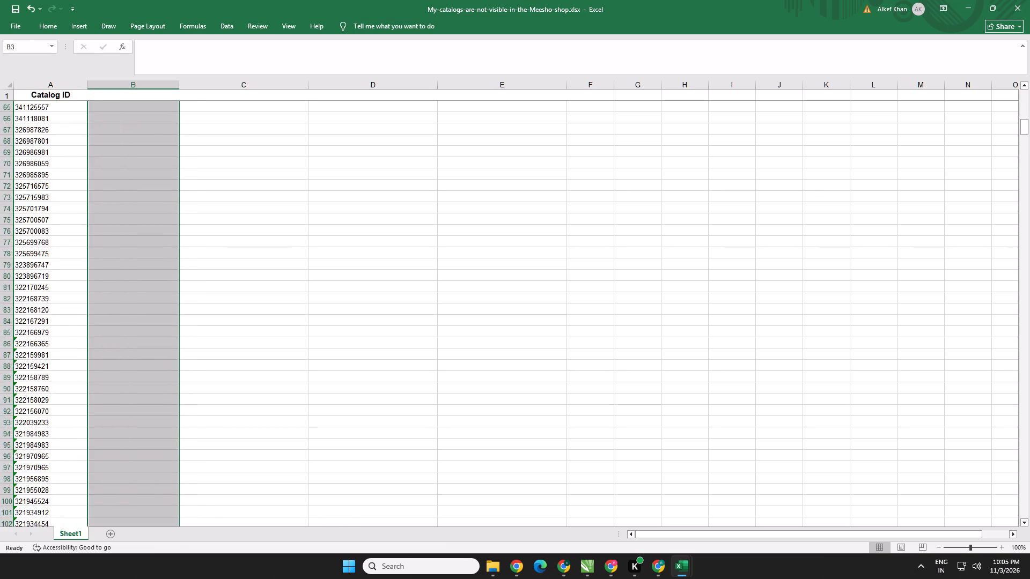
{"action": "scroll", "coordinate": [98, 314], "scroll_direction": "up", "scroll_amount": 20}
{"action": "scroll", "coordinate": [98, 314], "scroll_direction": "up", "scroll_amount": 14}
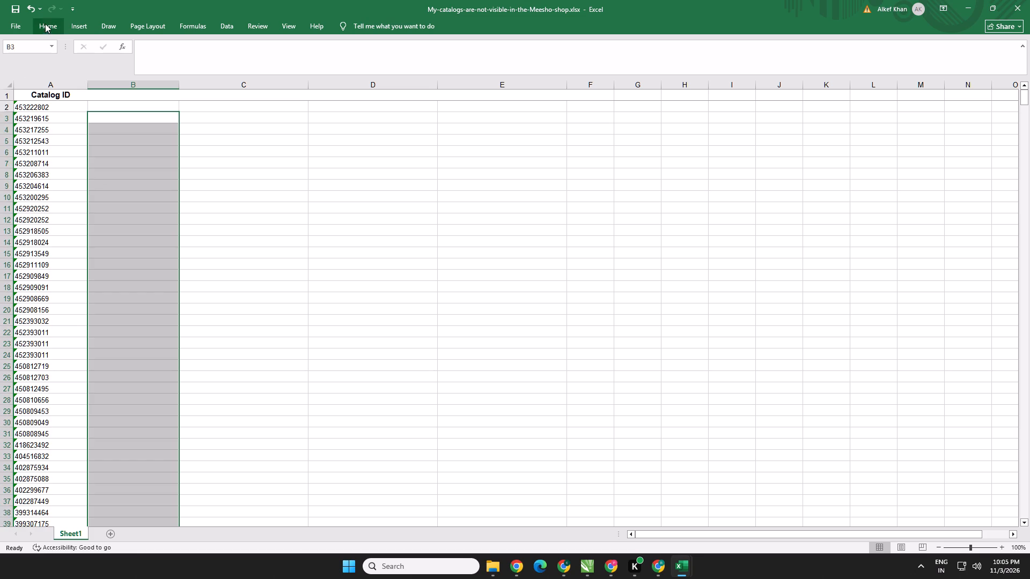
Save the filled catalog visibility template My-catalogs-are-not-visible-in-the-Meesho-shop.xlsx and select cell A2.
{"action": "left_click", "coordinate": [23, 32]}
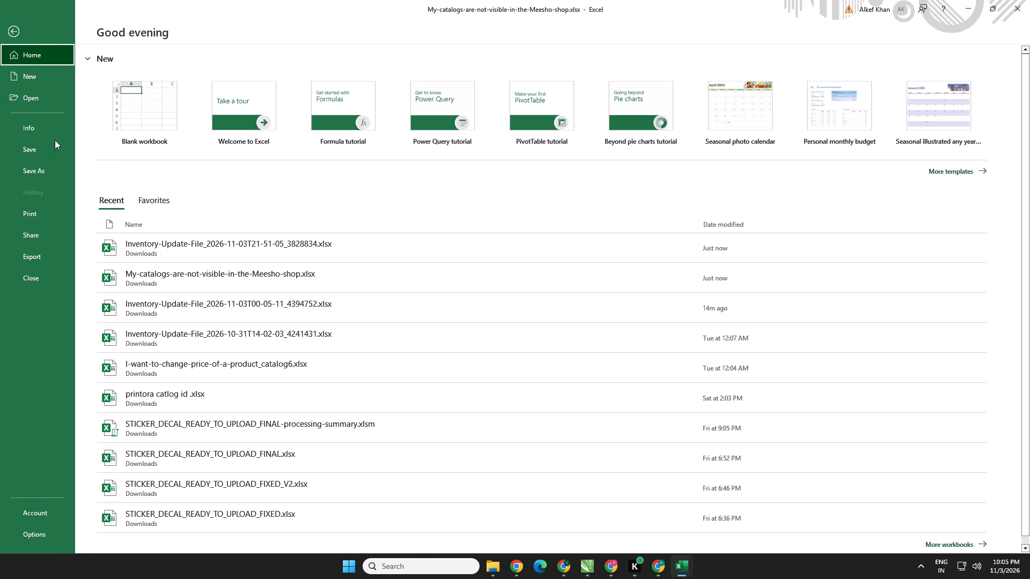
{"action": "left_click", "coordinate": [17, 148]}
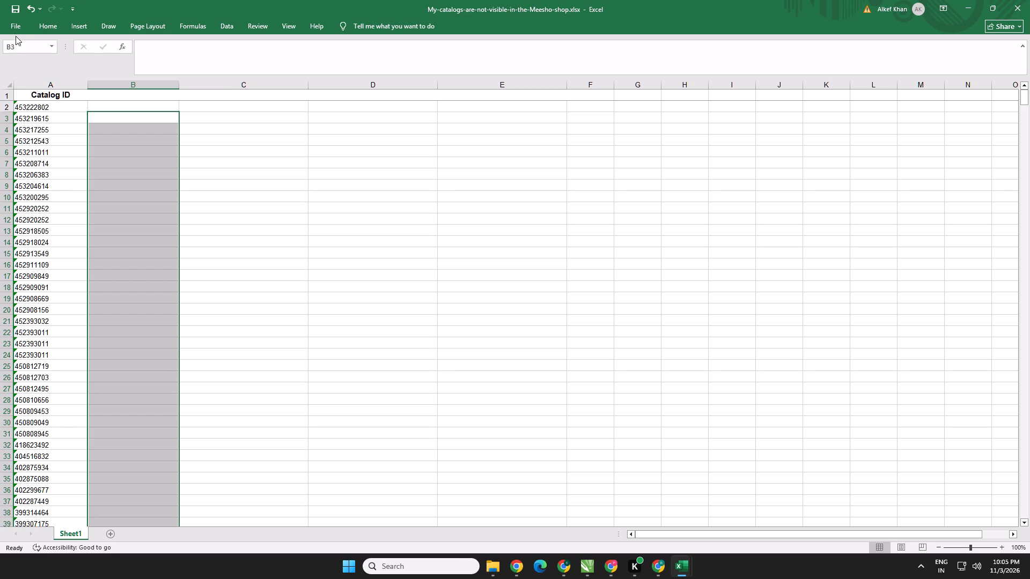
{"action": "left_click", "coordinate": [15, 33]}
{"action": "left_click", "coordinate": [28, 154]}
{"action": "left_click", "coordinate": [51, 110]}
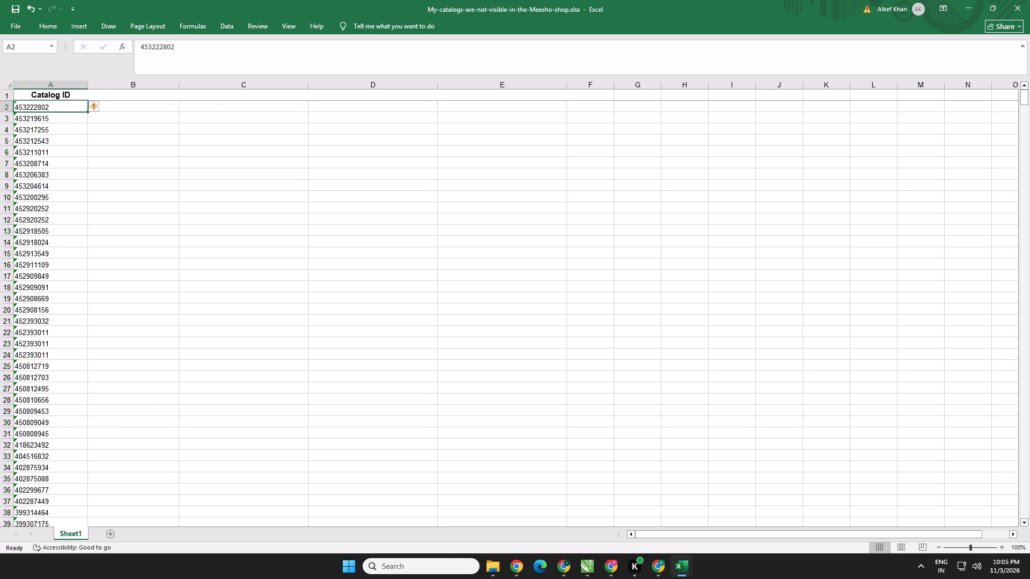
Switch to Chrome and upload My-catalogs-are-not-visible-in-the-Meesho-shop.xlsx from Downloads as the filled template of printora1's support ticket.
{"action": "left_click", "coordinate": [514, 563]}
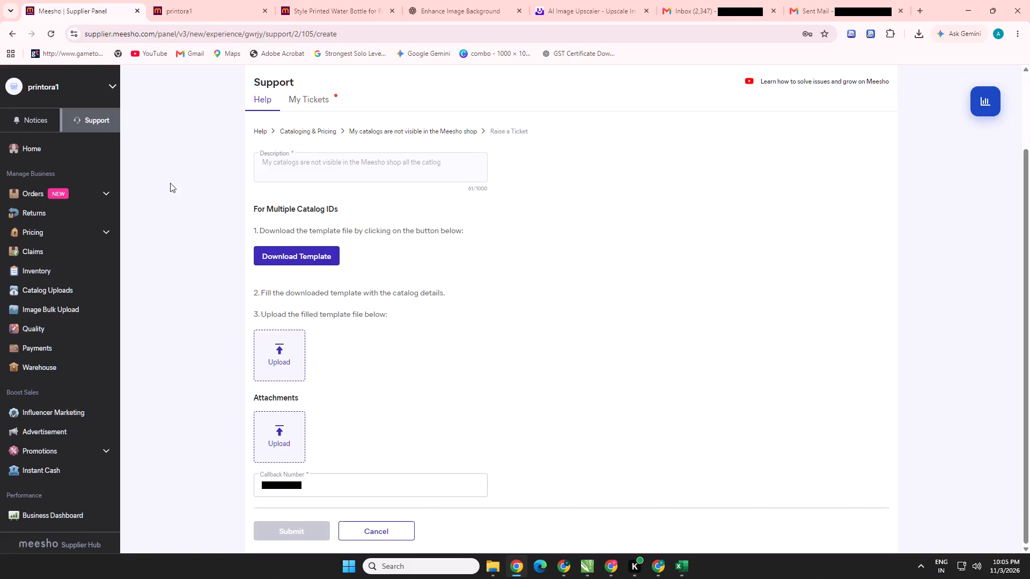
{"action": "left_click", "coordinate": [270, 362]}
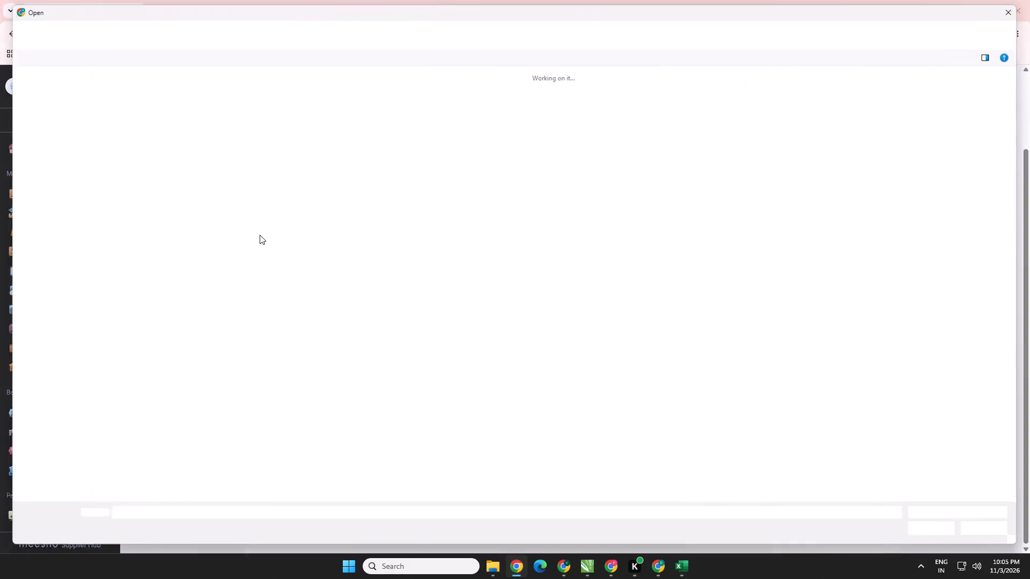
{"action": "left_click", "coordinate": [132, 143]}
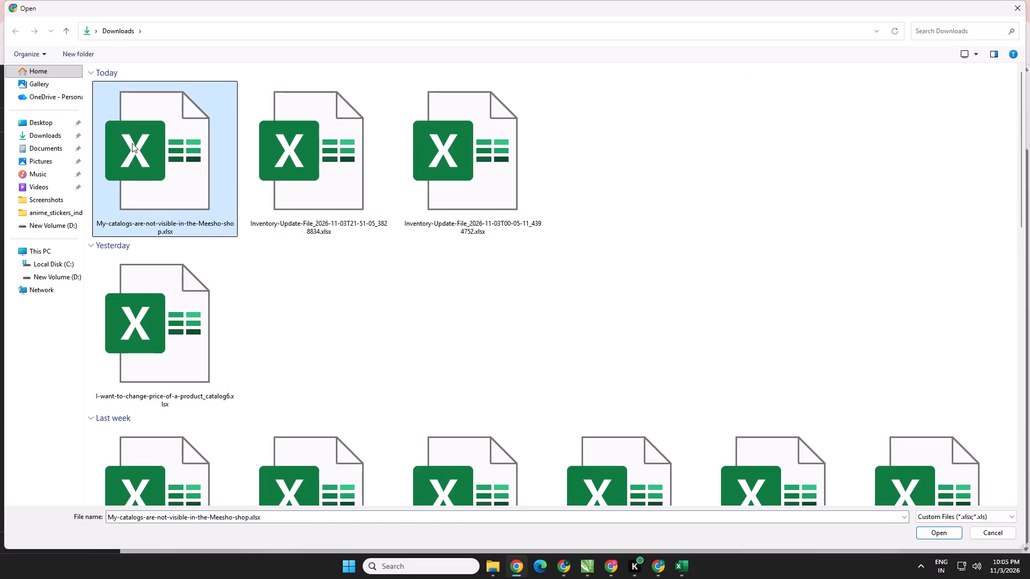
{"action": "key", "text": "Return"}
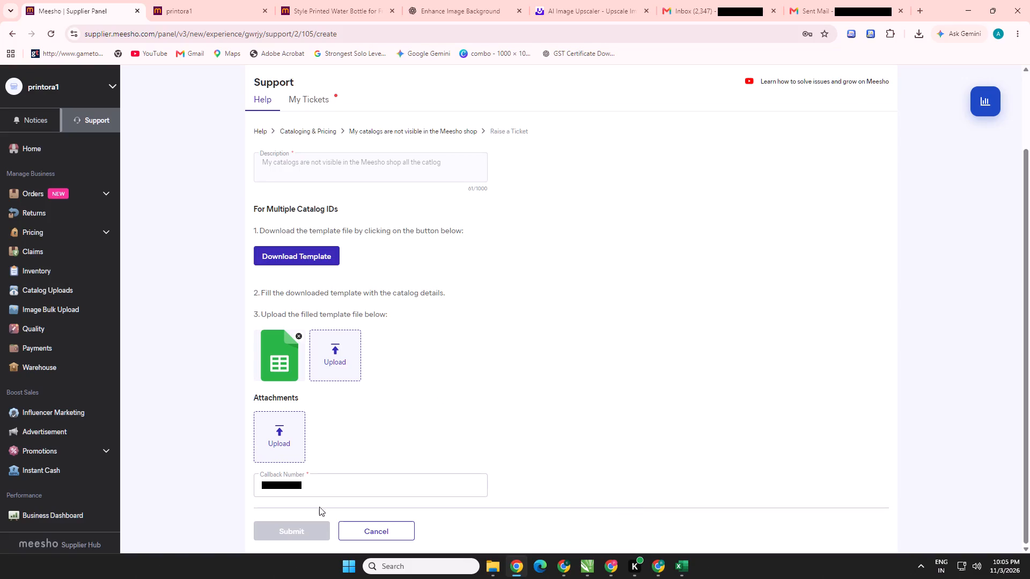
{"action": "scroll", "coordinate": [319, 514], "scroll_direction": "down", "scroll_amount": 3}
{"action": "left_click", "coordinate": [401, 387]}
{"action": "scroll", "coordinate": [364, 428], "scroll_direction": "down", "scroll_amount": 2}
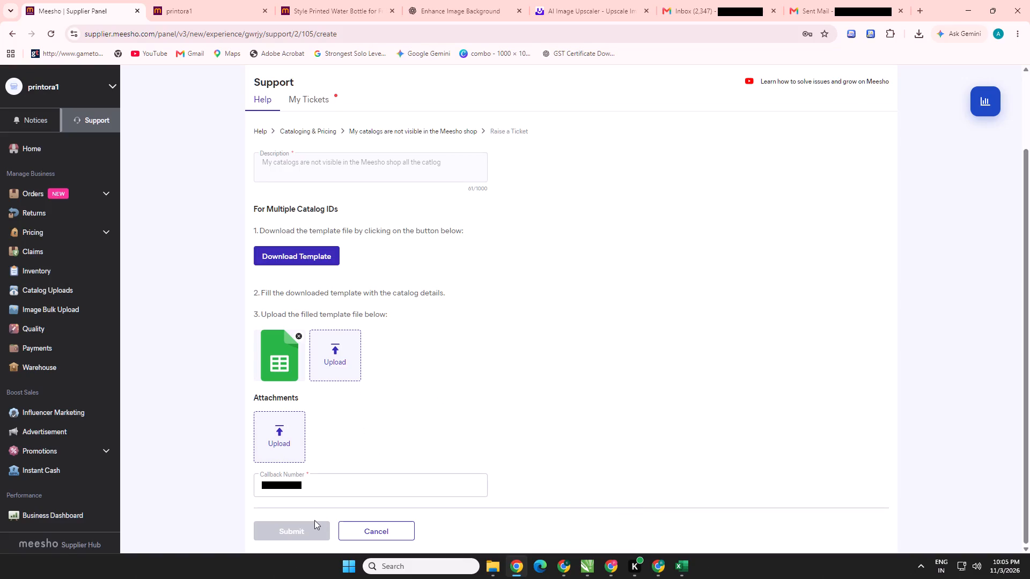
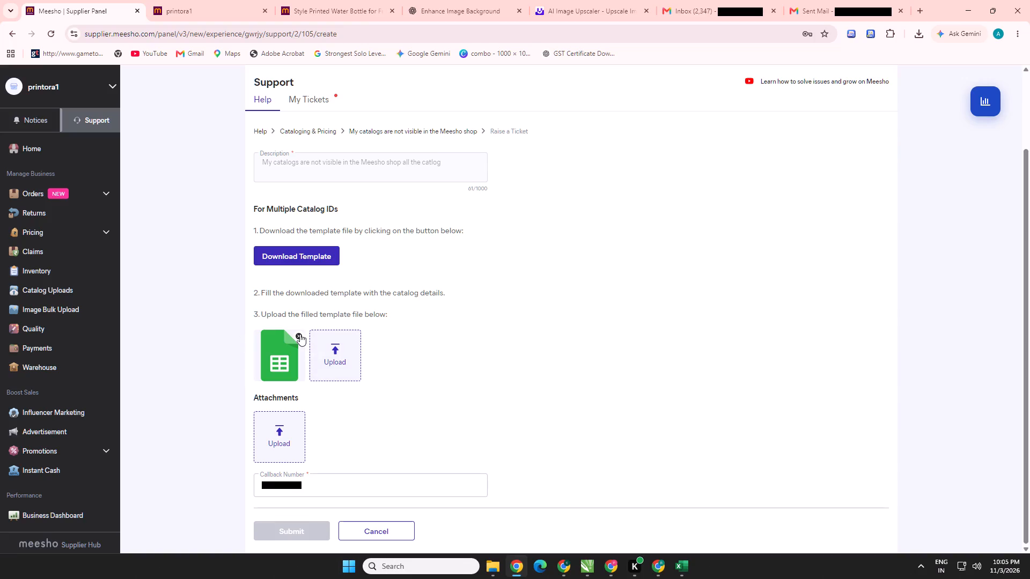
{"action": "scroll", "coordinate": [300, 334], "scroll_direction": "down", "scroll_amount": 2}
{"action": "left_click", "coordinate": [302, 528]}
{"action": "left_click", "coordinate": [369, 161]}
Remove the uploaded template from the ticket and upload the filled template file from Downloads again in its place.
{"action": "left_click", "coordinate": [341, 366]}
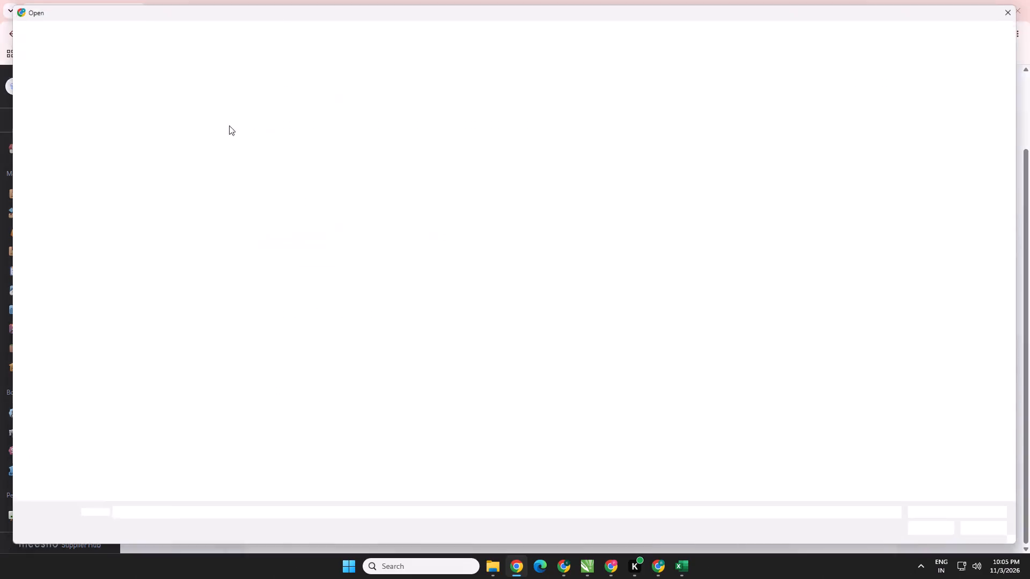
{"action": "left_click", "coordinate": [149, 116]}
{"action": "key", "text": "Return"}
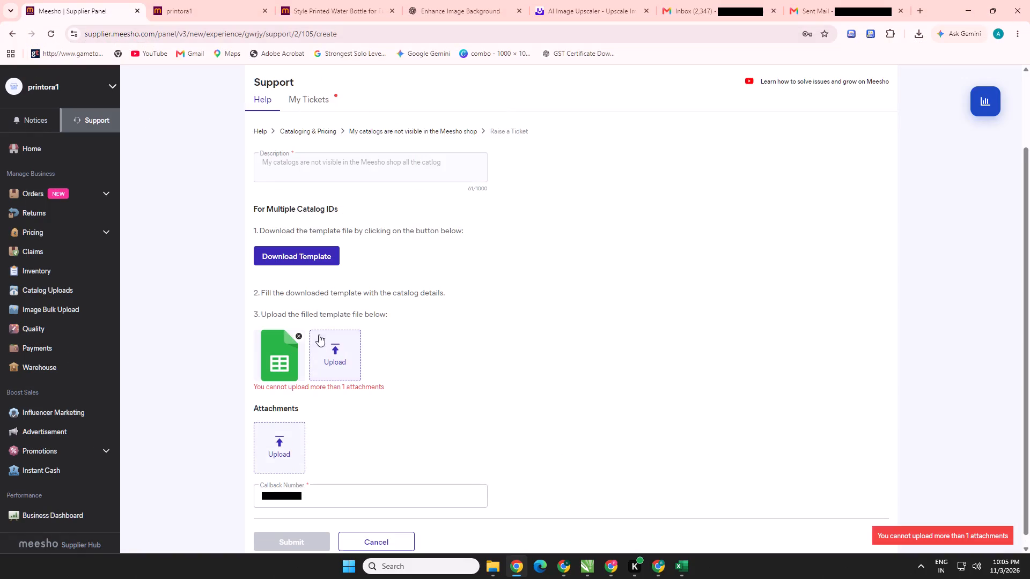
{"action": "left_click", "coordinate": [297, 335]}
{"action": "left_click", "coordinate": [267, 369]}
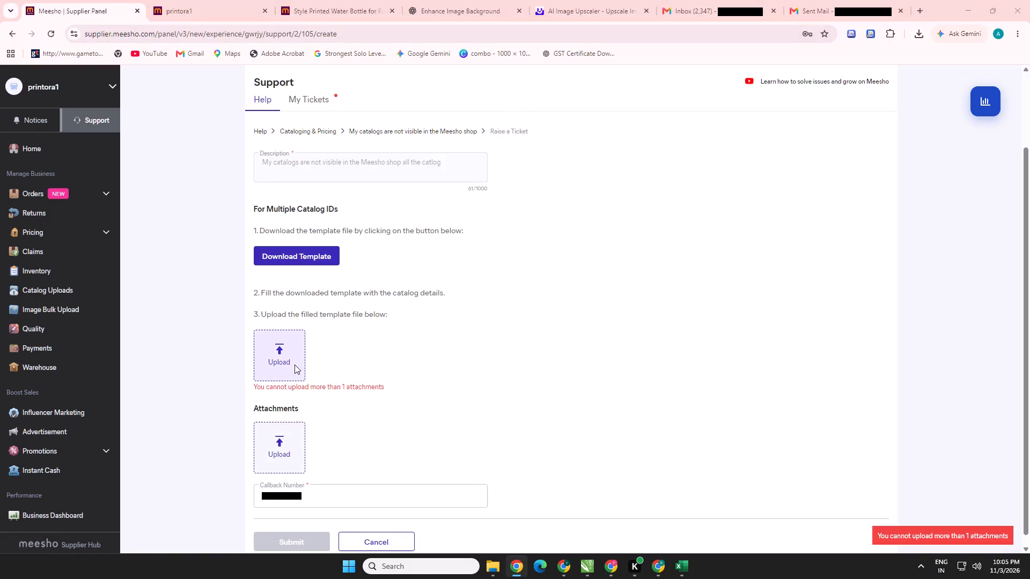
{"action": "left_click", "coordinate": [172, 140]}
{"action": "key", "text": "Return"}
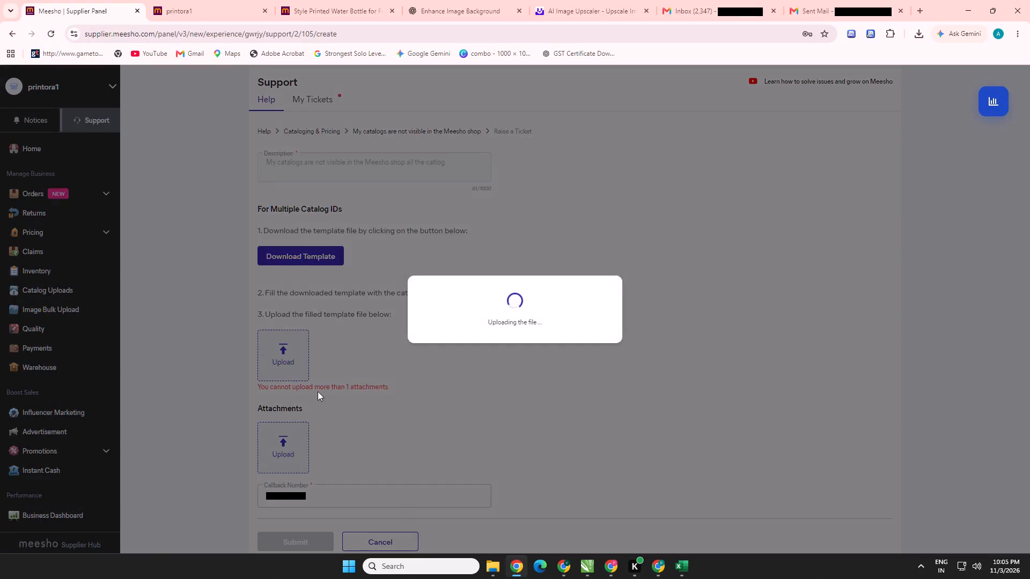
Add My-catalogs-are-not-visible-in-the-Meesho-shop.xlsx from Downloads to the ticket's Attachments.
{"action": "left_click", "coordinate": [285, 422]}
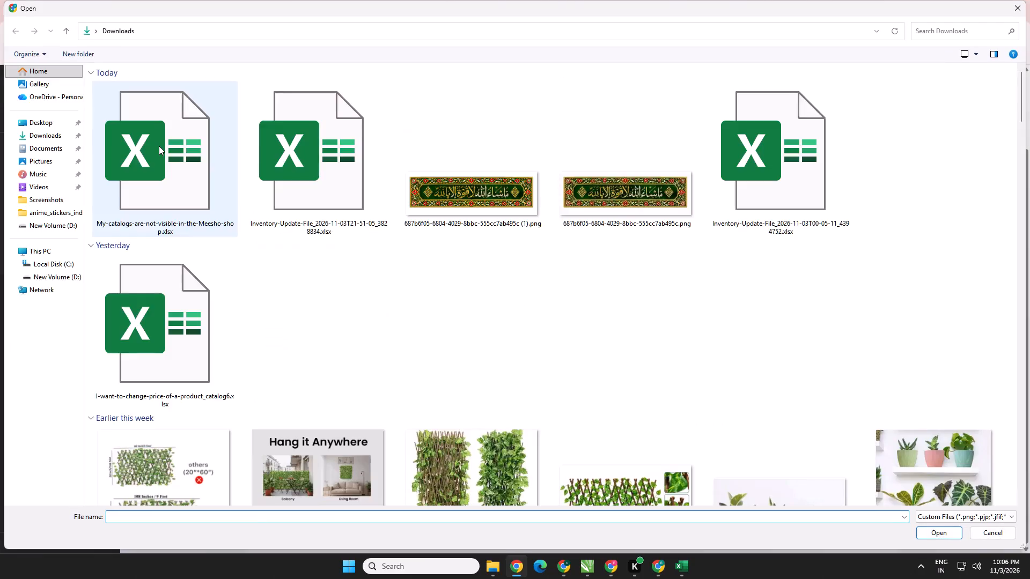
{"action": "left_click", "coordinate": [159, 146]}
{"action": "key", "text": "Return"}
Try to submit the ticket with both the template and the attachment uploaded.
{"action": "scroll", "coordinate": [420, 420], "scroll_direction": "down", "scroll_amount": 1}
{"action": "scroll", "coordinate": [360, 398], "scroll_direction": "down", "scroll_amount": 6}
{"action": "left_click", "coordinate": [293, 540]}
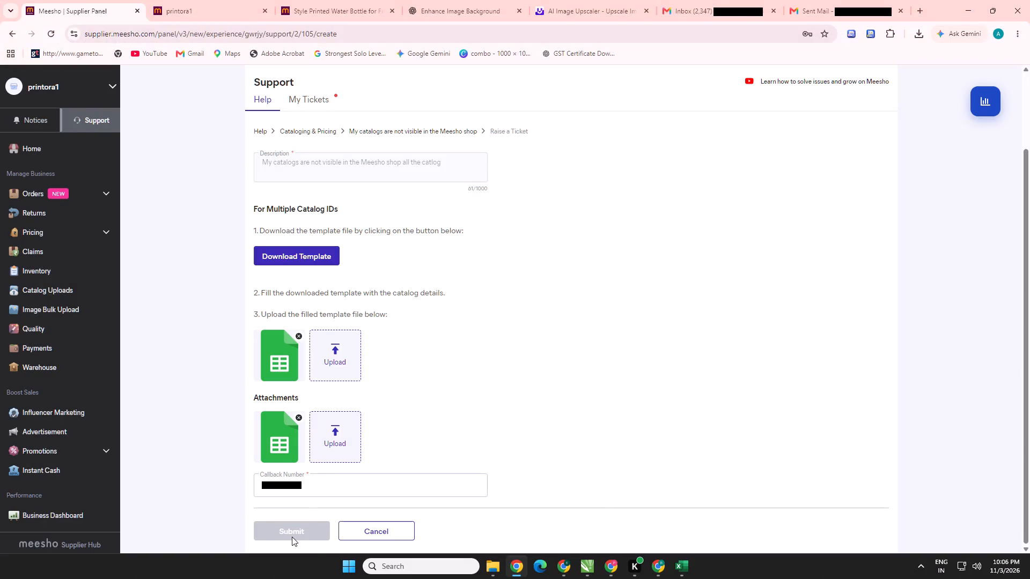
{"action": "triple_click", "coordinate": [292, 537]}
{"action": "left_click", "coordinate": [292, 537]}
Reload the Raise a Ticket form and activate its empty Catalog ID field for entry.
{"action": "key", "text": "ctrl+r"}
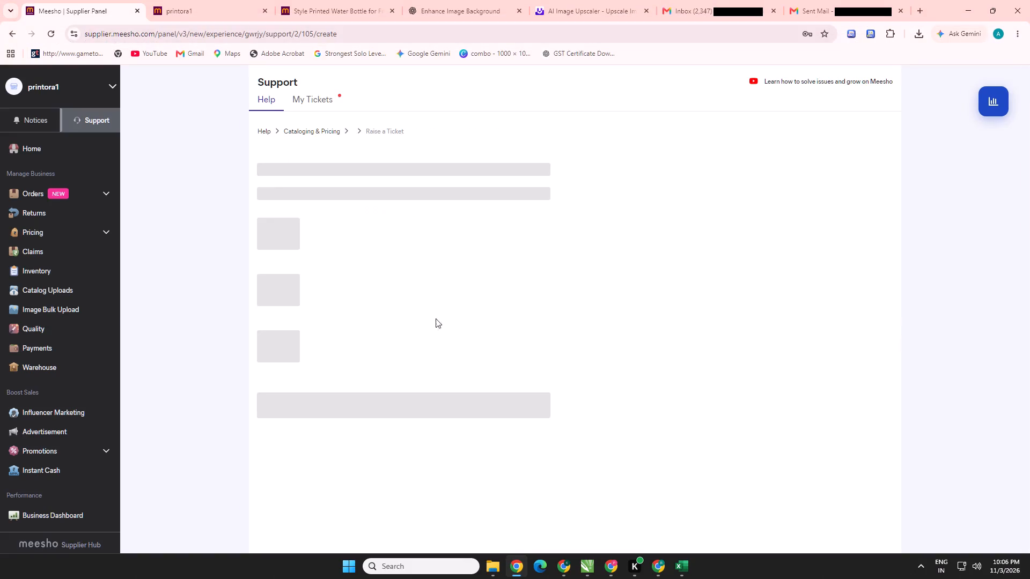
{"action": "scroll", "coordinate": [335, 231], "scroll_direction": "down", "scroll_amount": 3}
{"action": "scroll", "coordinate": [318, 240], "scroll_direction": "up", "scroll_amount": 2}
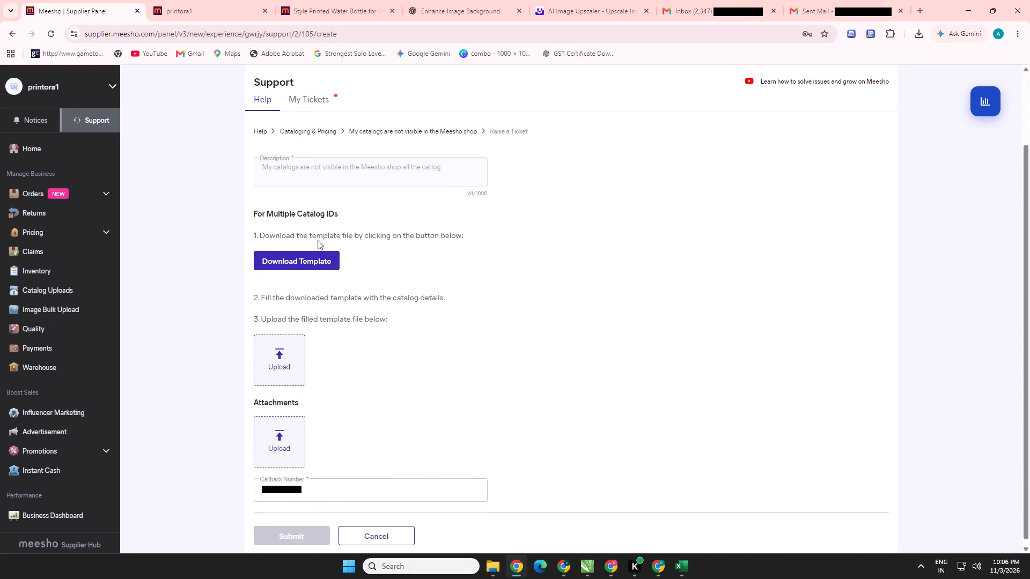
{"action": "scroll", "coordinate": [318, 240], "scroll_direction": "up", "scroll_amount": 1}
{"action": "left_click", "coordinate": [322, 220]}
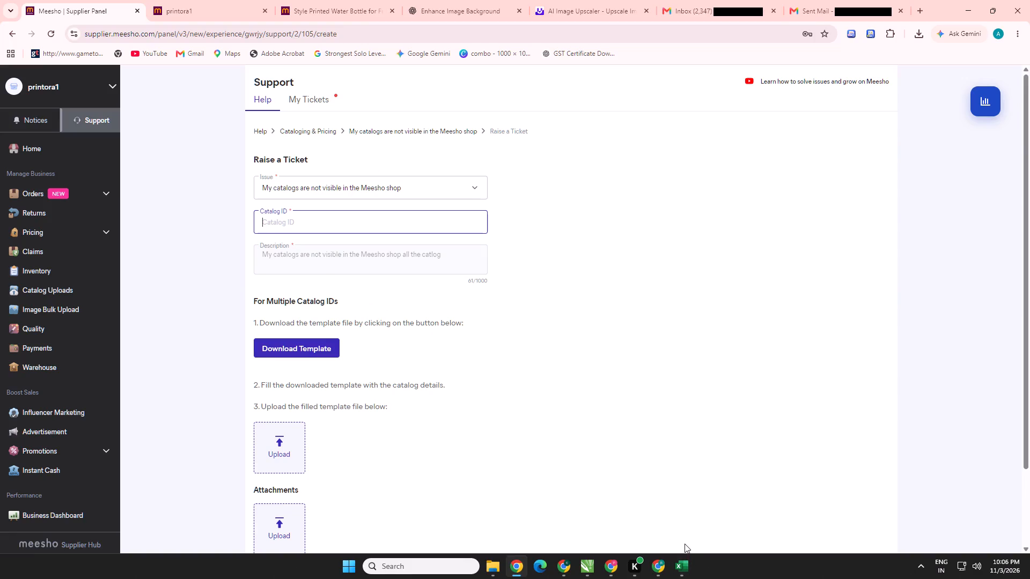
Switch to the printora1 shop page and replace its web address with meesho.com.
{"action": "left_click", "coordinate": [197, 4]}
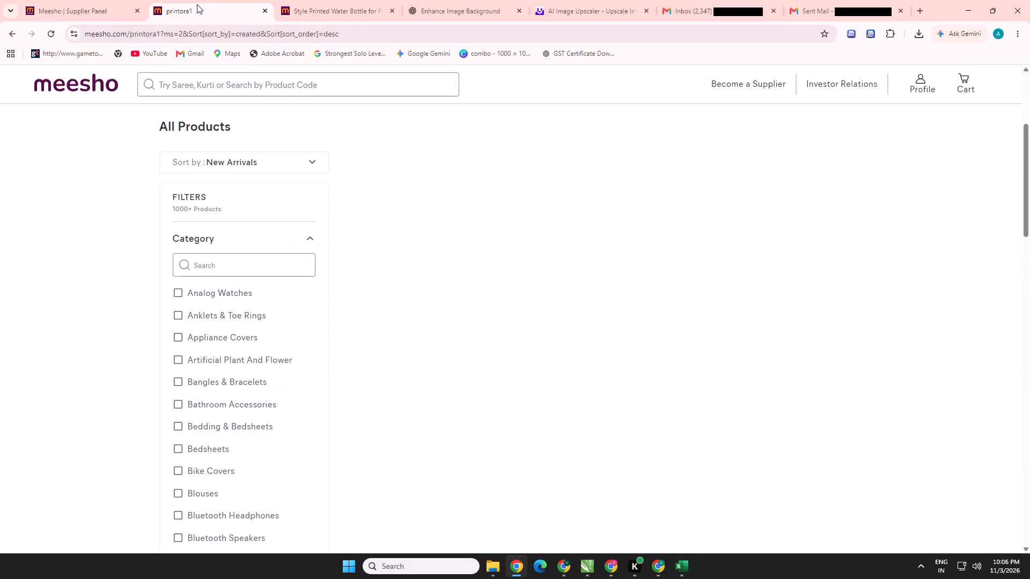
{"action": "double_click", "coordinate": [123, 34]}
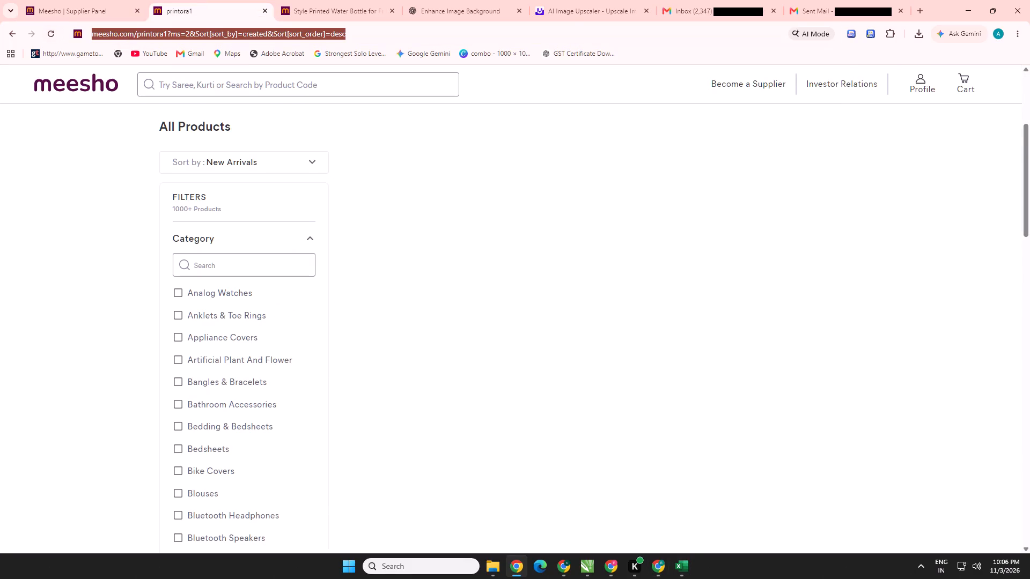
{"action": "key", "text": "m"}
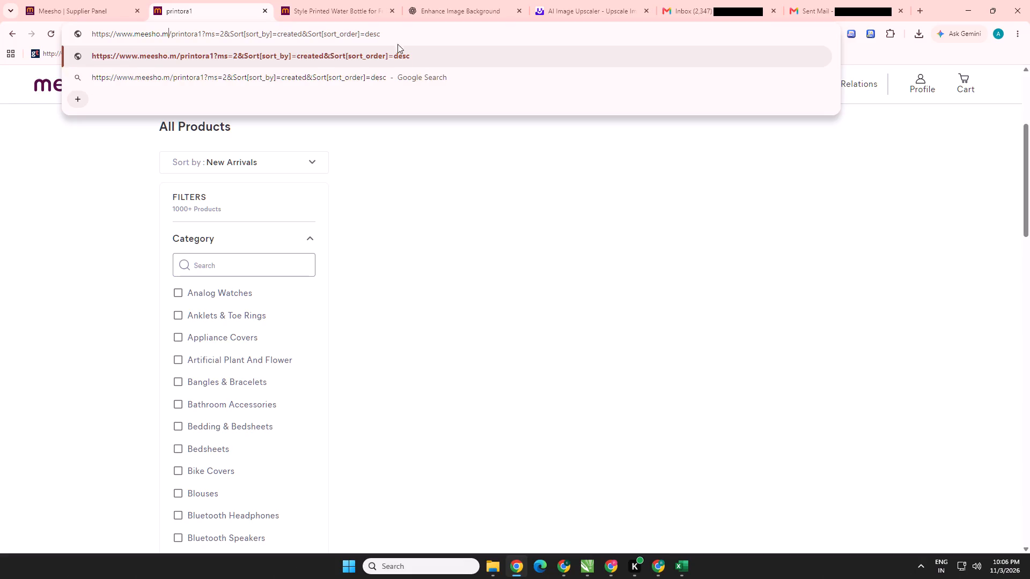
{"action": "triple_click", "coordinate": [391, 38]}
{"action": "left_click", "coordinate": [390, 38]}
{"action": "triple_click", "coordinate": [387, 34]}
{"action": "key", "text": "m"}
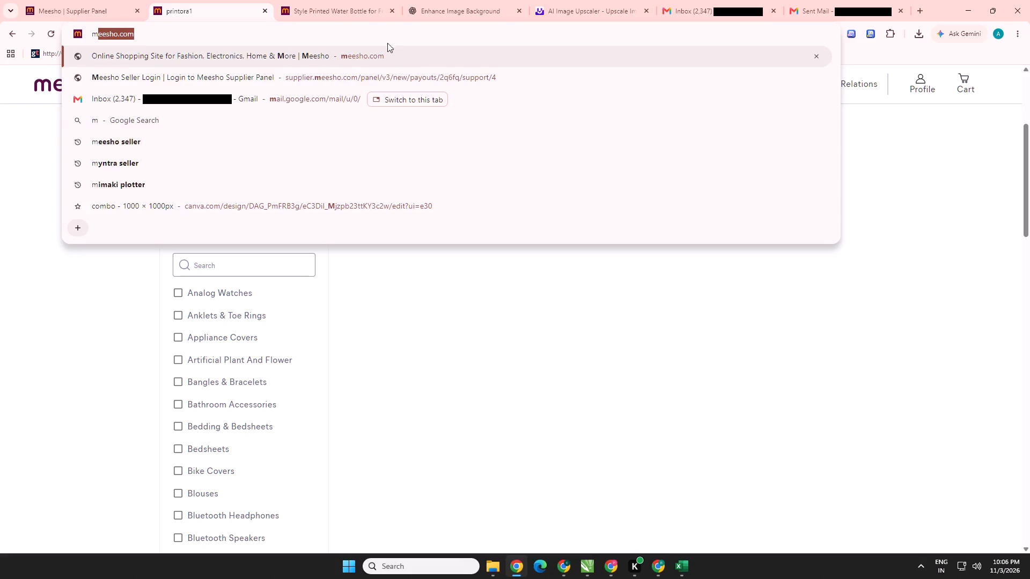
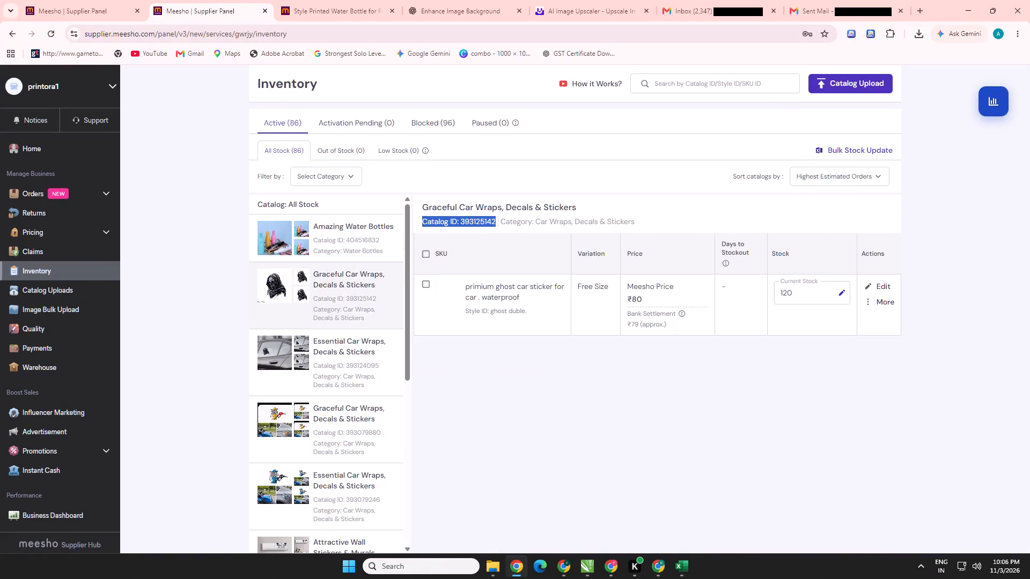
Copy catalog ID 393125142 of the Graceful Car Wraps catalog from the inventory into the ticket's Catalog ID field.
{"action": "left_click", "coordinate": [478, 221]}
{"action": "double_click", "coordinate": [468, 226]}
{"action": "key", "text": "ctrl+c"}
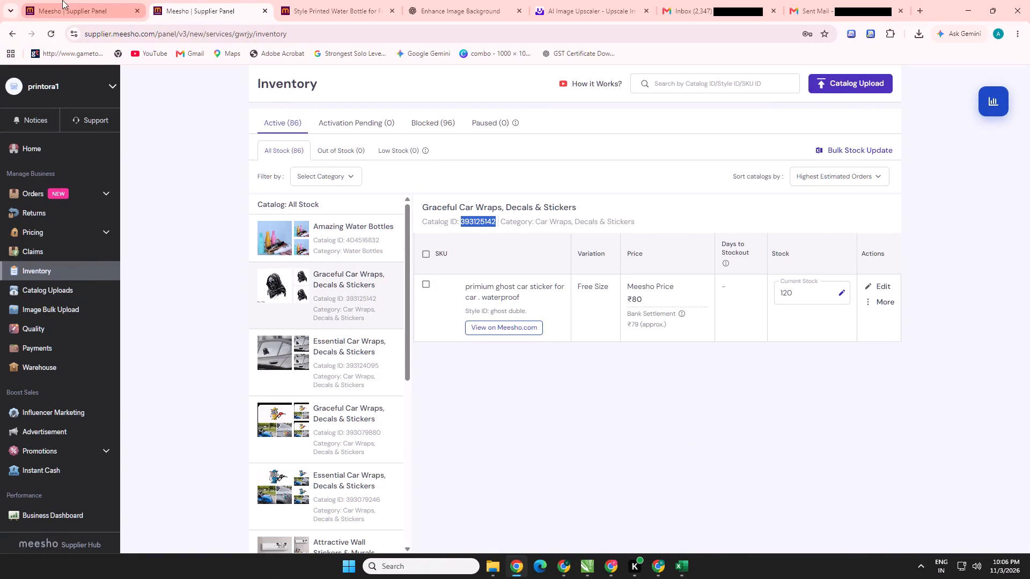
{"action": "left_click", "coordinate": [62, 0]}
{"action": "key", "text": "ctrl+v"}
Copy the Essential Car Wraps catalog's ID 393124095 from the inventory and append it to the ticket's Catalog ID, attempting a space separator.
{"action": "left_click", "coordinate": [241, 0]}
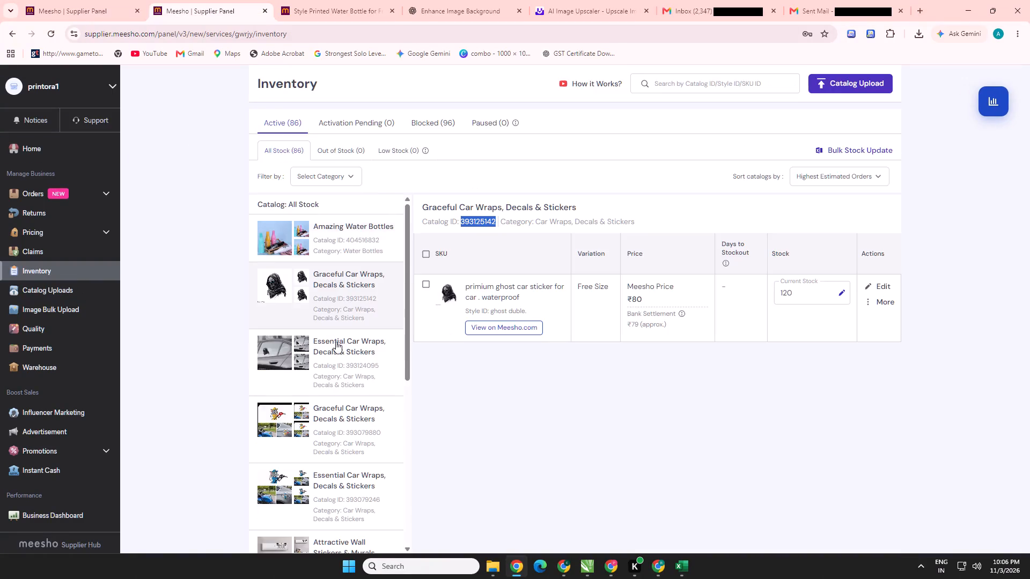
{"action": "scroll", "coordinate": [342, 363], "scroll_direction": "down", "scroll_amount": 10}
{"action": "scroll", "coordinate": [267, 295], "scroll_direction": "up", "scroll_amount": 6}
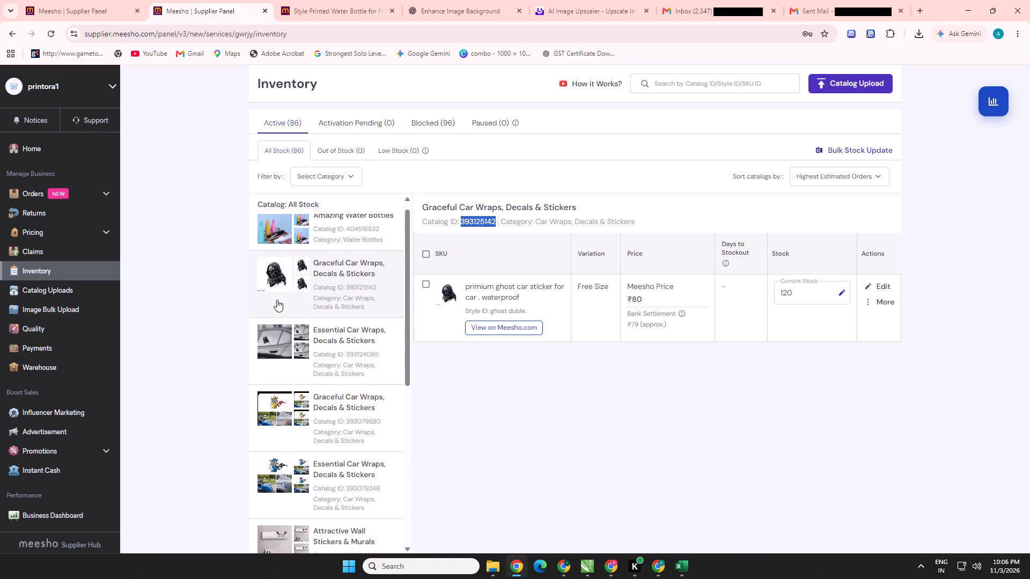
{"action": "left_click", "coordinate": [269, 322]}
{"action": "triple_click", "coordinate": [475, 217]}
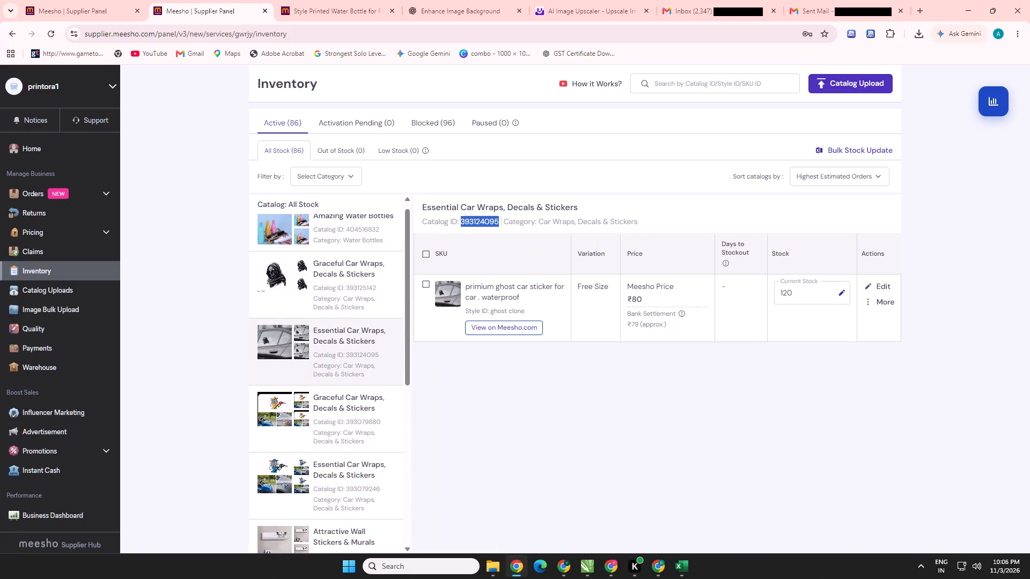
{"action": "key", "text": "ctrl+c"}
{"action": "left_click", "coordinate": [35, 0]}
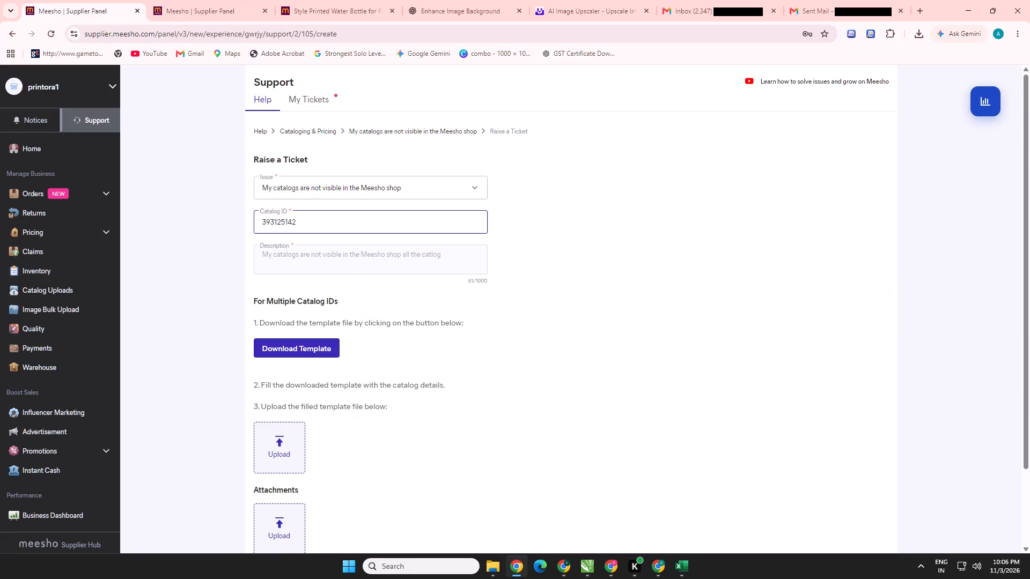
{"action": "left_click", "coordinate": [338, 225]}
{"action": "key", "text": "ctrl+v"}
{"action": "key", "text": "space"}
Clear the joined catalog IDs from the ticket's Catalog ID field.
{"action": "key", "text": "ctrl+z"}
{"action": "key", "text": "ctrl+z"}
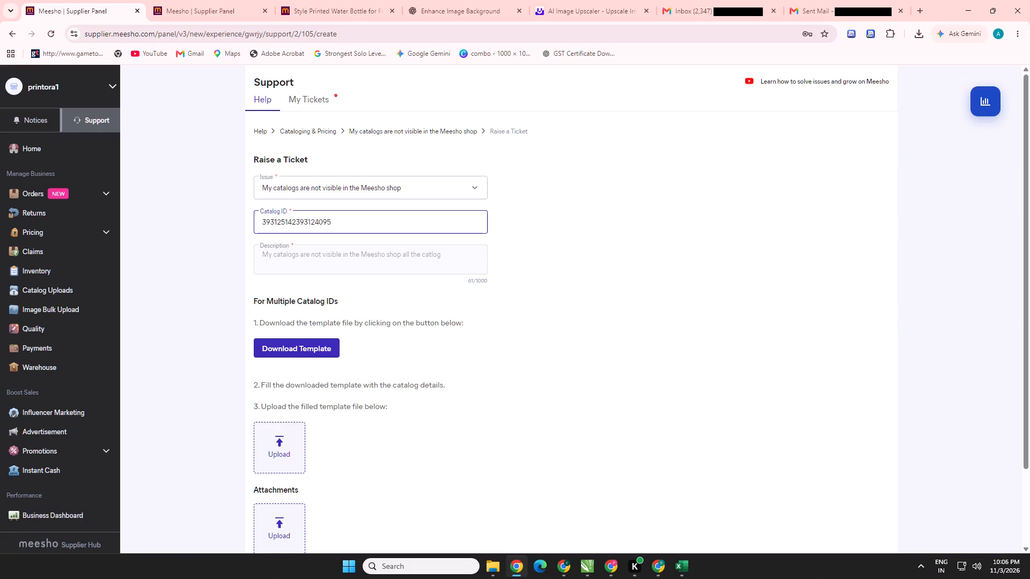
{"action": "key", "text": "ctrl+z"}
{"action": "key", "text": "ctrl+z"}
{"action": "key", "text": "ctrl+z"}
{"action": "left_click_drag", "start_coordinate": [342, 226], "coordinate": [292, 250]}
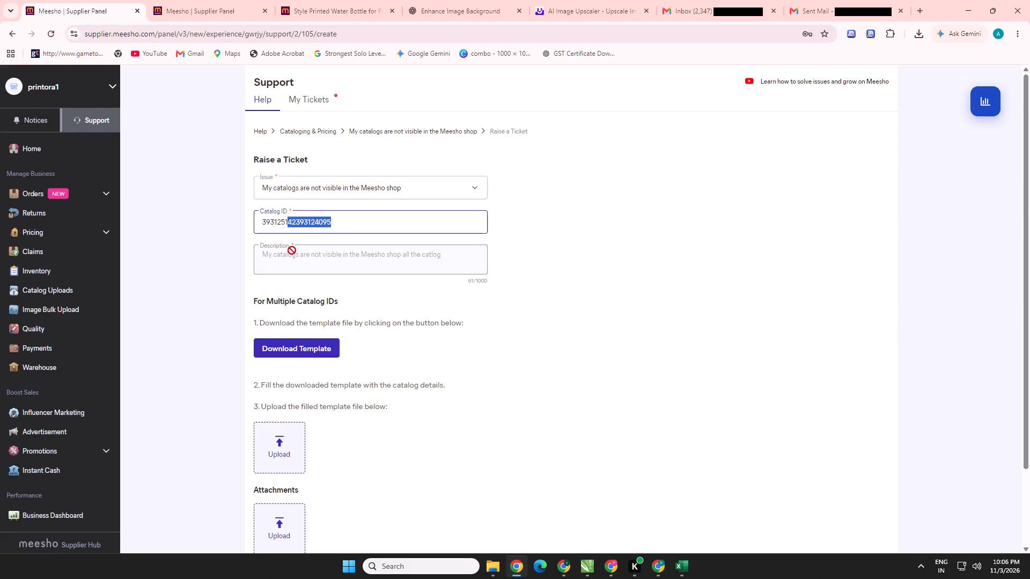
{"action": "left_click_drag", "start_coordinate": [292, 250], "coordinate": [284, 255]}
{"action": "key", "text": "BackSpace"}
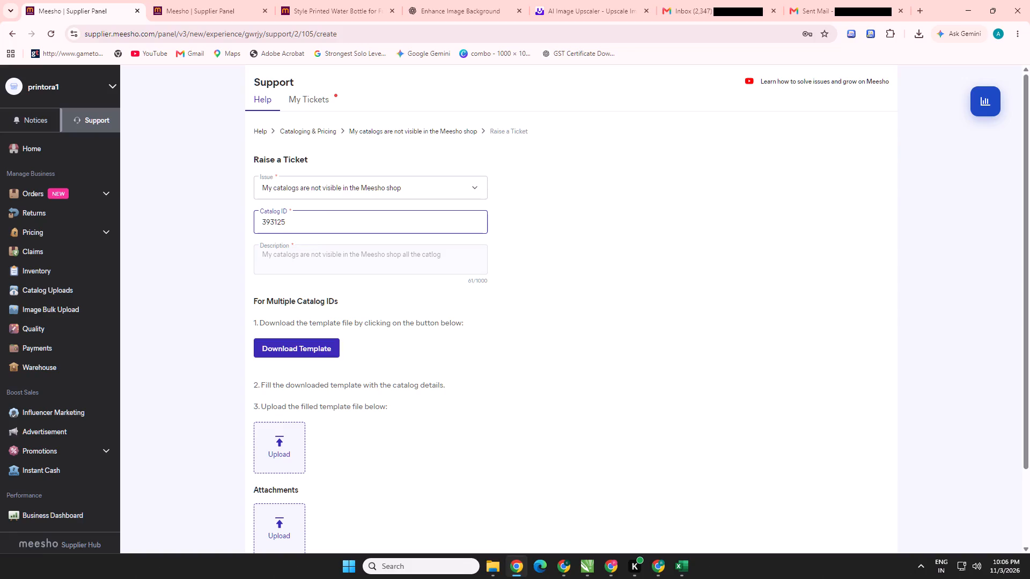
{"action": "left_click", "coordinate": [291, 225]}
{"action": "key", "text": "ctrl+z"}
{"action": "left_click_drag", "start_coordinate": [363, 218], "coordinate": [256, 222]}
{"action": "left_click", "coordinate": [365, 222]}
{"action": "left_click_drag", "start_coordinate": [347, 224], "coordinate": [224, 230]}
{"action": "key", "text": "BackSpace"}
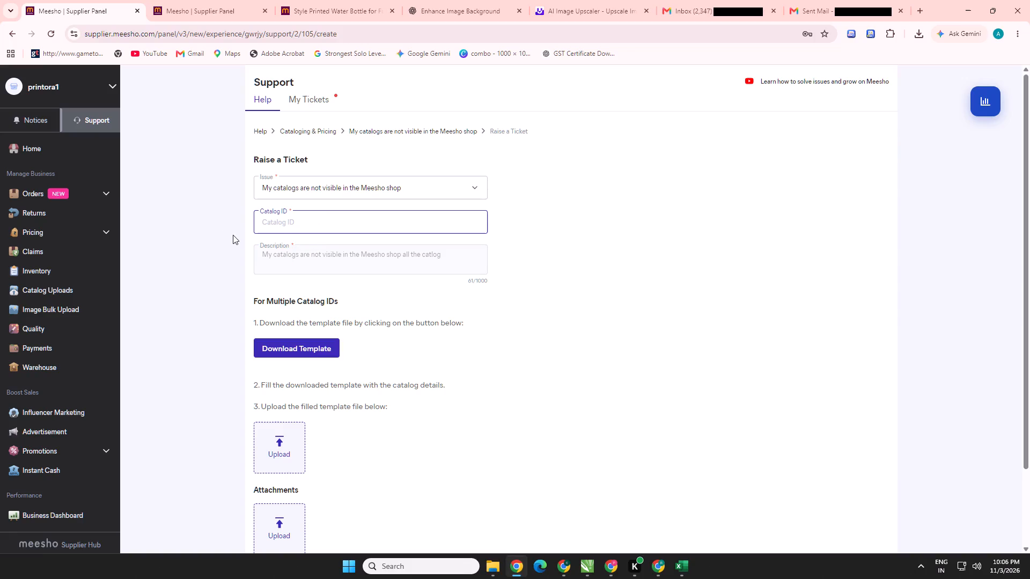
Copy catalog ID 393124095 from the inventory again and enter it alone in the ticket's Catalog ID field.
{"action": "key", "text": "ctrl+c"}
{"action": "left_click", "coordinate": [296, 219]}
{"action": "key", "text": "ctrl+c"}
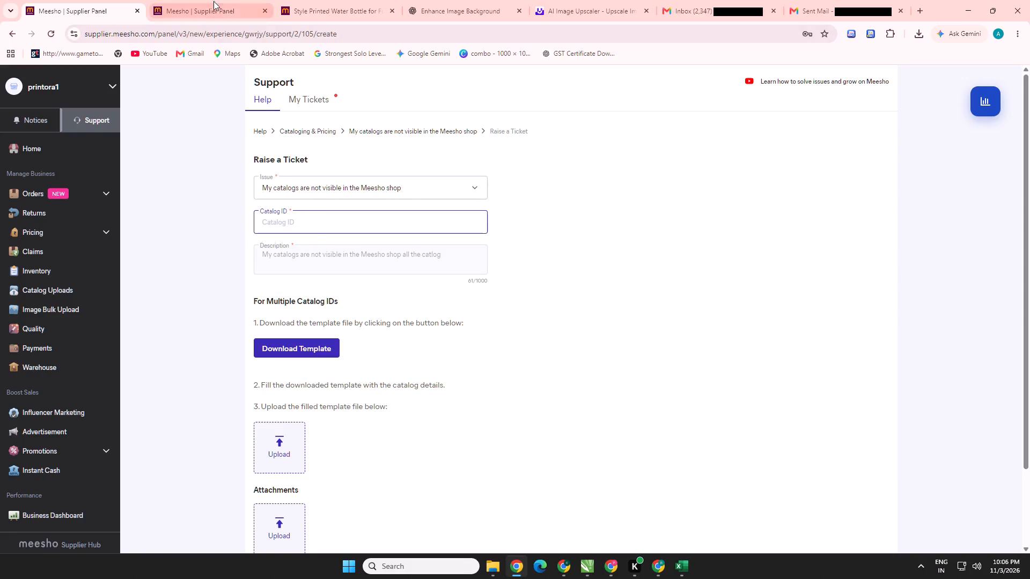
{"action": "left_click", "coordinate": [214, 0]}
{"action": "key", "text": "ctrl+c"}
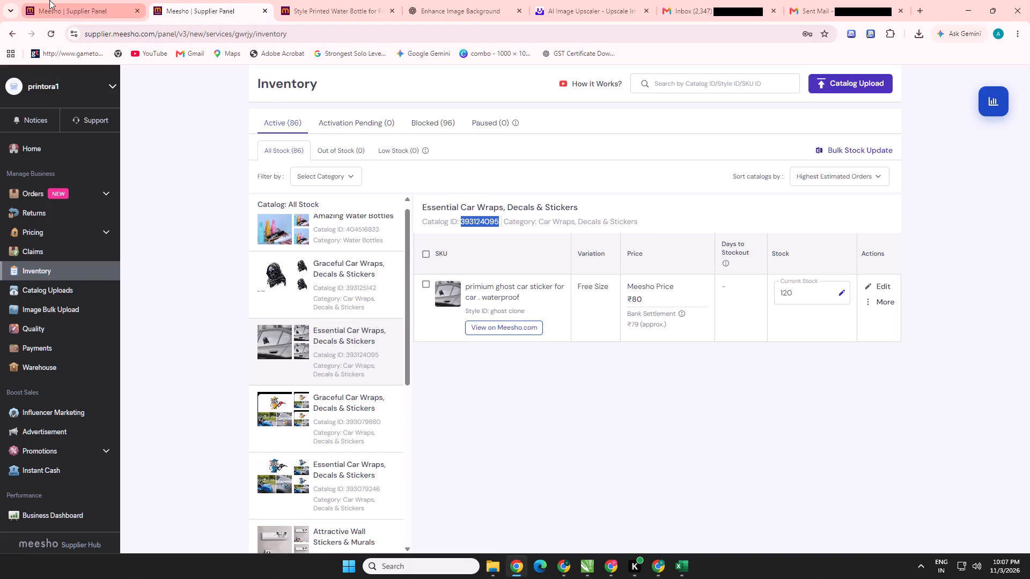
{"action": "left_click", "coordinate": [65, 0]}
{"action": "key", "text": "ctrl+v"}
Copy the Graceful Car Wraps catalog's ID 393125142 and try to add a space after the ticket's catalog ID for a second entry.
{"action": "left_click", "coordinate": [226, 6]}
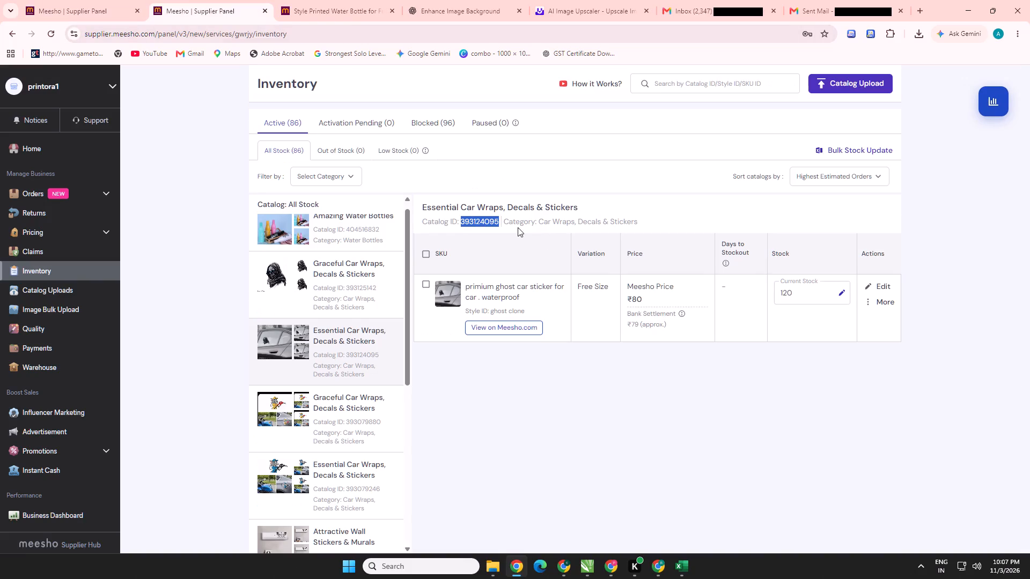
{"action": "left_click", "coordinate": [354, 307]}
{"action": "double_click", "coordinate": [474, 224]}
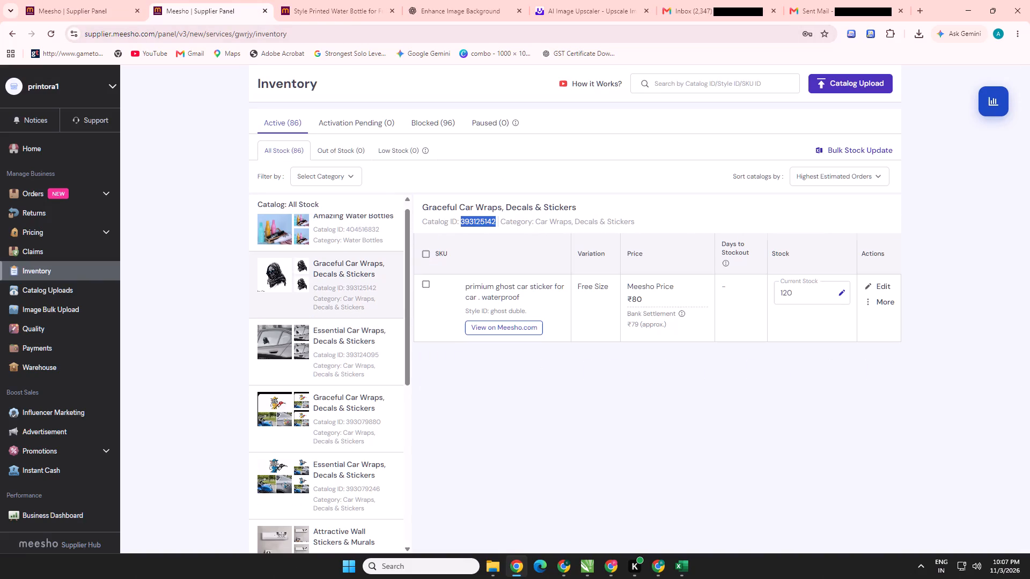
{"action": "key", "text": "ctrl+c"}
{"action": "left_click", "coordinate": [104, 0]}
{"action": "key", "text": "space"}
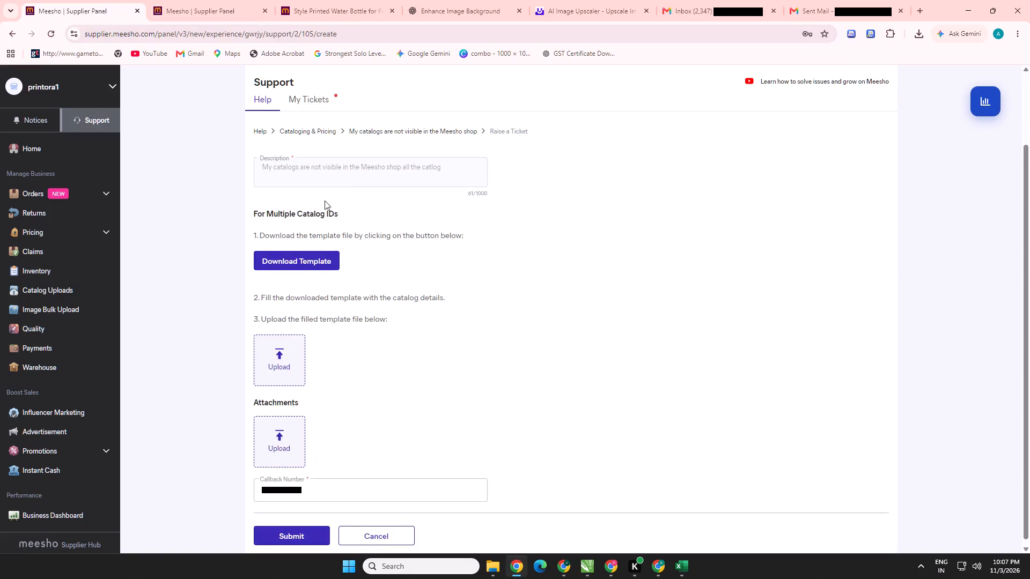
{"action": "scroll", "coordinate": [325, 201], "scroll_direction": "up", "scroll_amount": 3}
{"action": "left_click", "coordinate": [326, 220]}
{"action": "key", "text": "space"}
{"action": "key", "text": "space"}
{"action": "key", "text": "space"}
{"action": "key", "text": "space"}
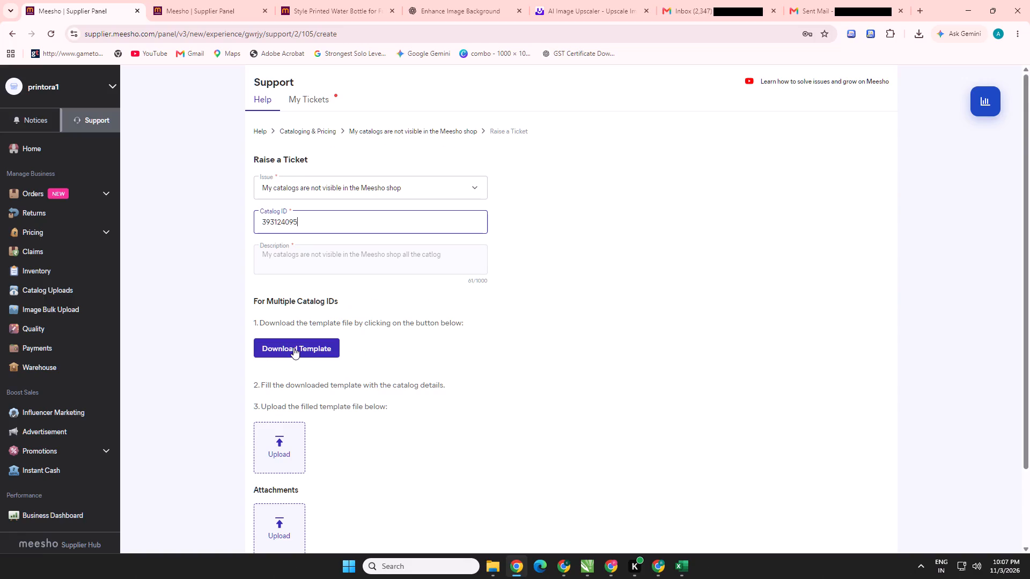
Upload My-catalogs-are-not-visible-in-the-Meesho-shop.xlsx from Downloads as the ticket's filled template file.
{"action": "left_click", "coordinate": [276, 442]}
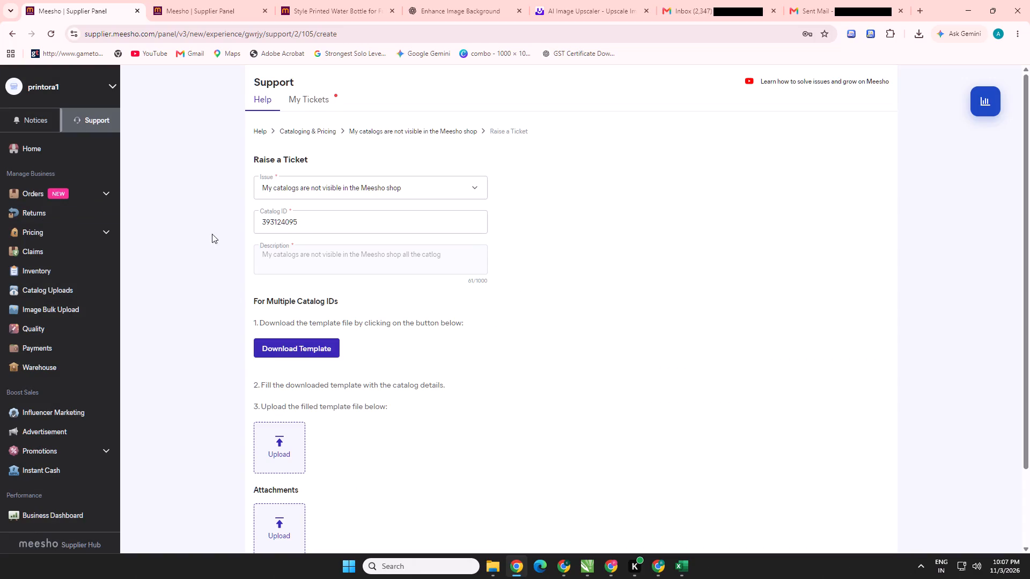
{"action": "scroll", "coordinate": [274, 417], "scroll_direction": "down", "scroll_amount": 4}
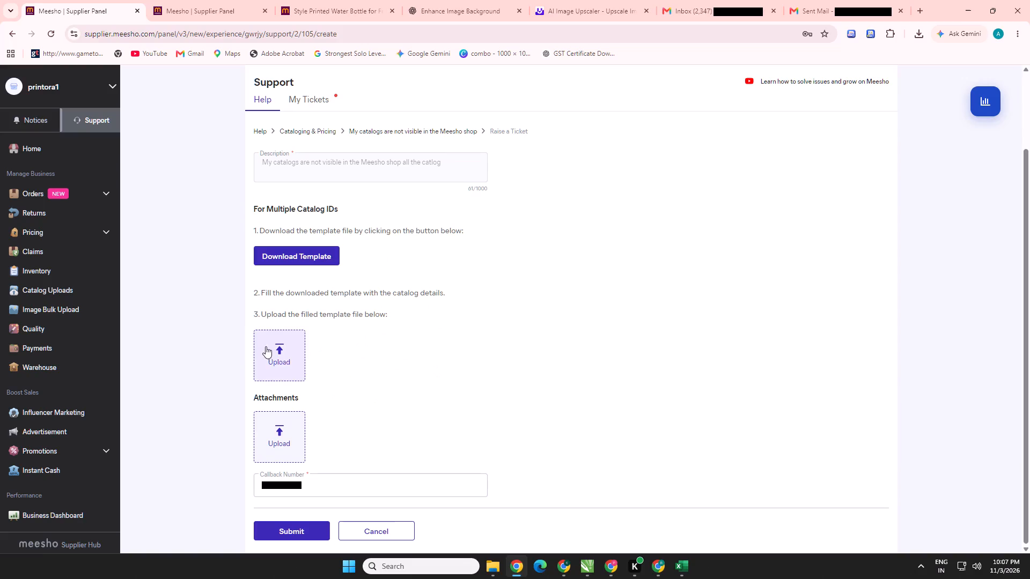
{"action": "left_click", "coordinate": [266, 346]}
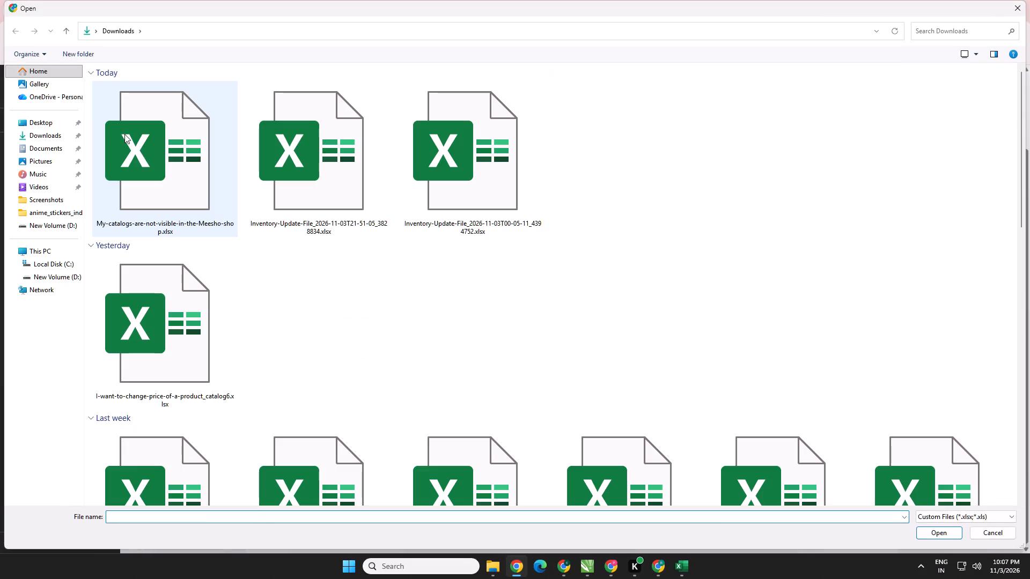
{"action": "left_click", "coordinate": [124, 135]}
{"action": "key", "text": "Return"}
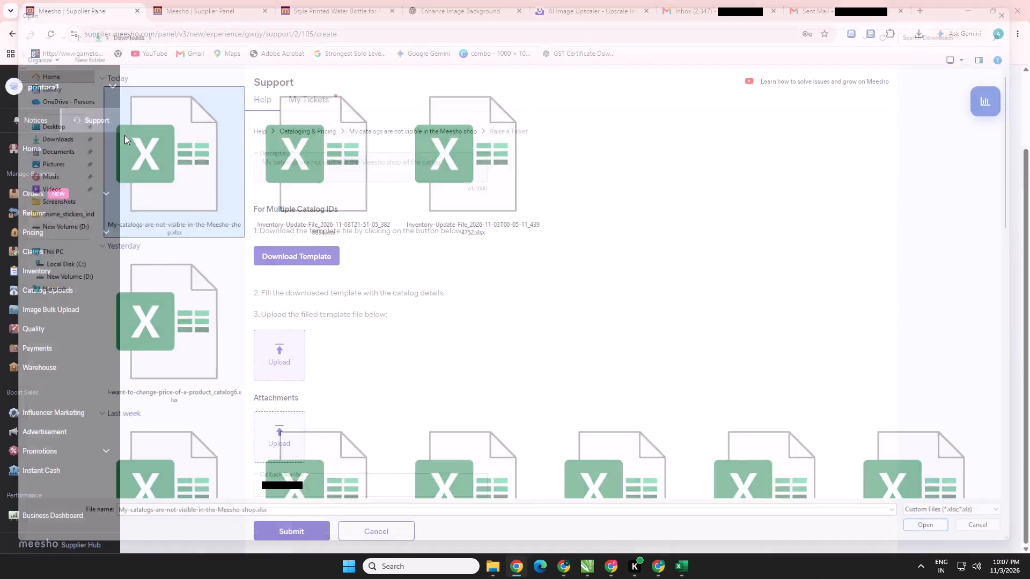
Submit the ticket with the filled template and no separate attachment.
{"action": "scroll", "coordinate": [373, 332], "scroll_direction": "down", "scroll_amount": 3}
{"action": "scroll", "coordinate": [287, 531], "scroll_direction": "down", "scroll_amount": 1}
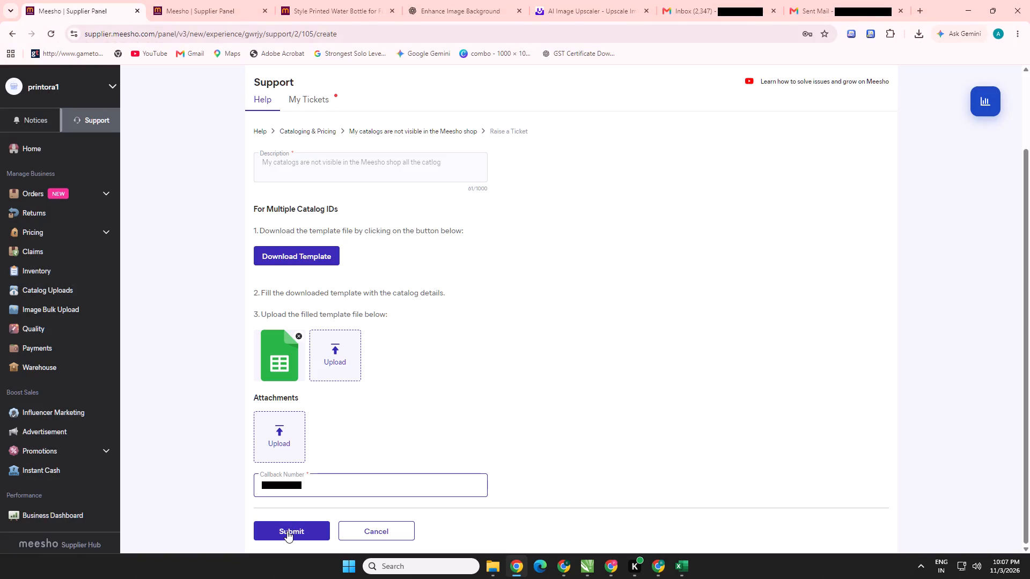
{"action": "scroll", "coordinate": [287, 531], "scroll_direction": "down", "scroll_amount": 2}
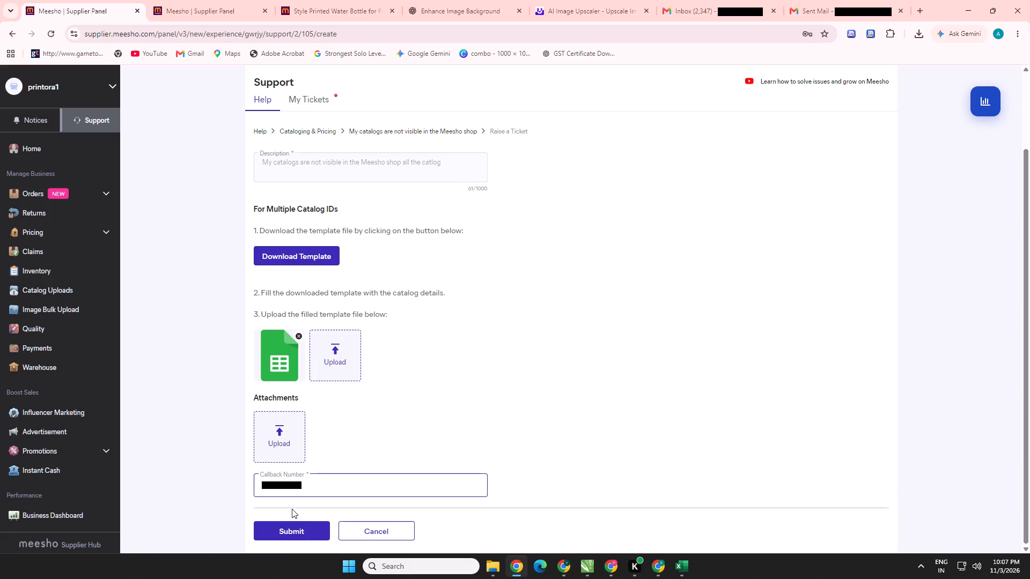
{"action": "scroll", "coordinate": [292, 484], "scroll_direction": "down", "scroll_amount": 2}
{"action": "left_click", "coordinate": [288, 533]}
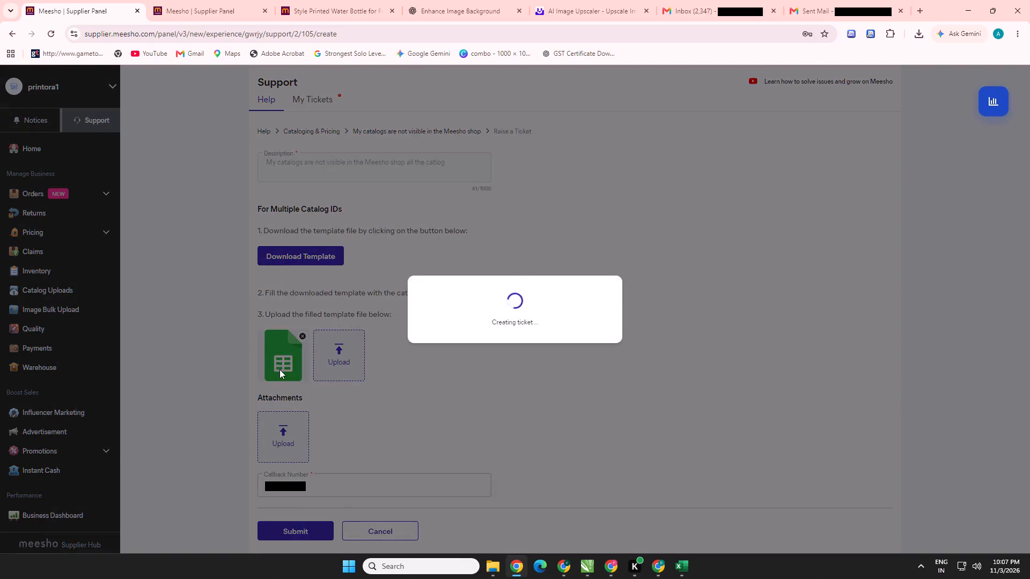
Go to the My Tickets list and examine the last update of the newly raised catalog visibility ticket.
{"action": "scroll", "coordinate": [326, 417], "scroll_direction": "up", "scroll_amount": 1}
{"action": "scroll", "coordinate": [196, 146], "scroll_direction": "up", "scroll_amount": 1}
{"action": "left_click", "coordinate": [301, 102]}
{"action": "scroll", "coordinate": [381, 225], "scroll_direction": "down", "scroll_amount": 1}
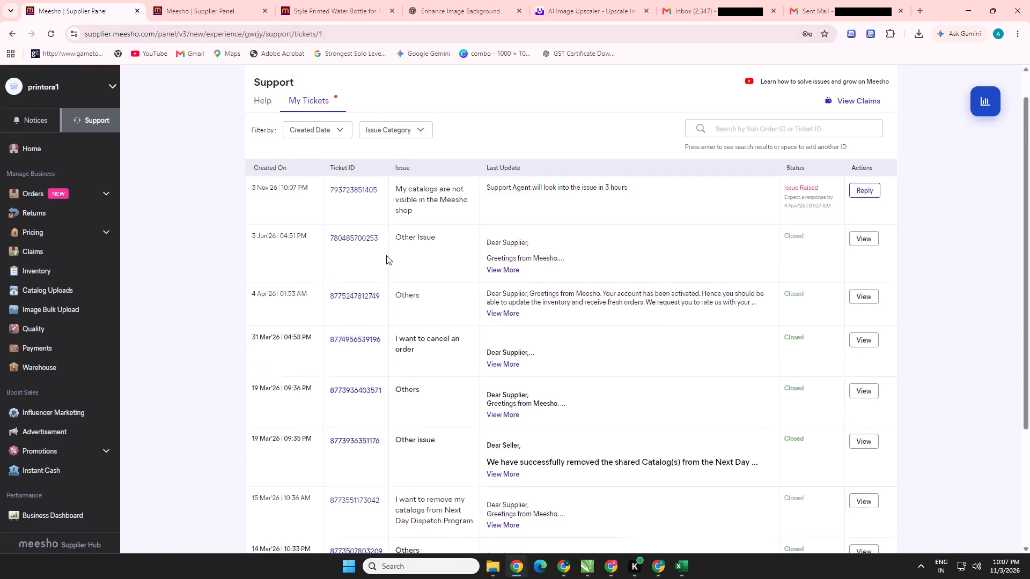
{"action": "scroll", "coordinate": [386, 255], "scroll_direction": "down", "scroll_amount": 1}
{"action": "scroll", "coordinate": [406, 259], "scroll_direction": "up", "scroll_amount": 2}
{"action": "triple_click", "coordinate": [514, 224]}
{"action": "left_click", "coordinate": [514, 224]}
{"action": "left_click", "coordinate": [521, 239]}
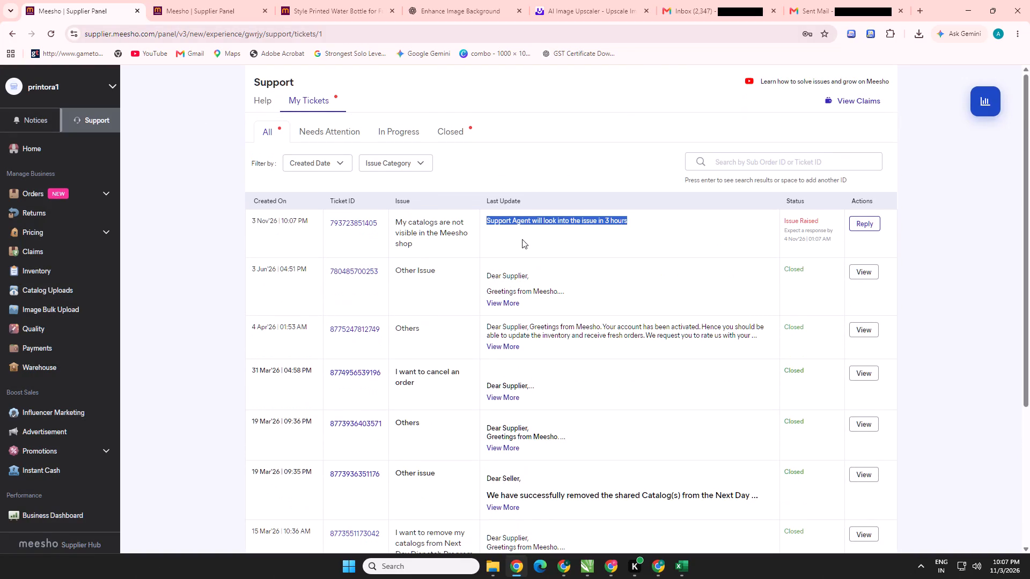
Return to the Support help page and review the new ticket's issue and last update under Recently raised tickets.
{"action": "left_click", "coordinate": [68, 154]}
{"action": "left_click", "coordinate": [94, 130]}
{"action": "scroll", "coordinate": [398, 222], "scroll_direction": "down", "scroll_amount": 2}
{"action": "triple_click", "coordinate": [494, 330]}
{"action": "triple_click", "coordinate": [494, 330]}
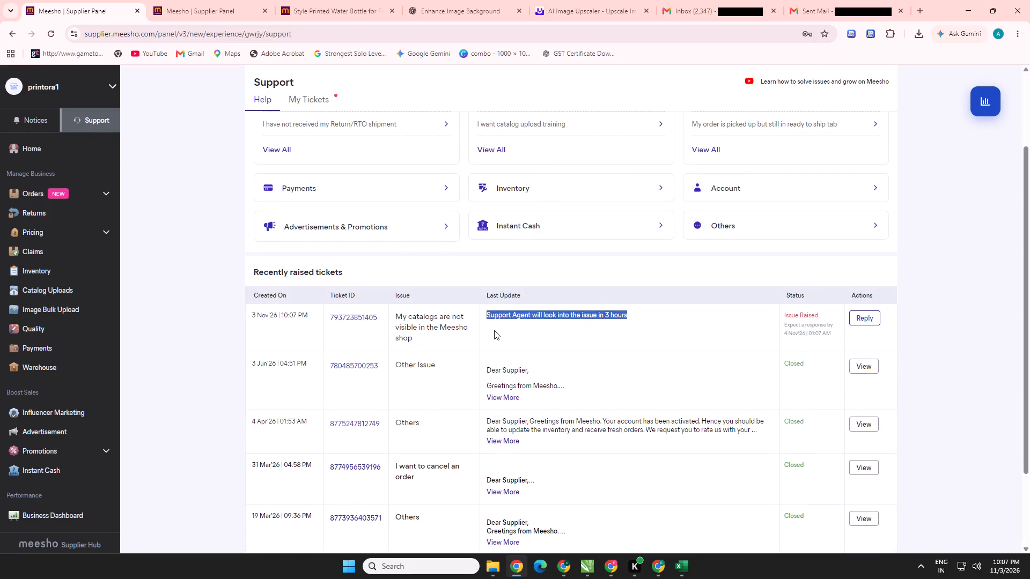
{"action": "left_click", "coordinate": [494, 333]}
{"action": "triple_click", "coordinate": [428, 321]}
{"action": "left_click", "coordinate": [418, 329]}
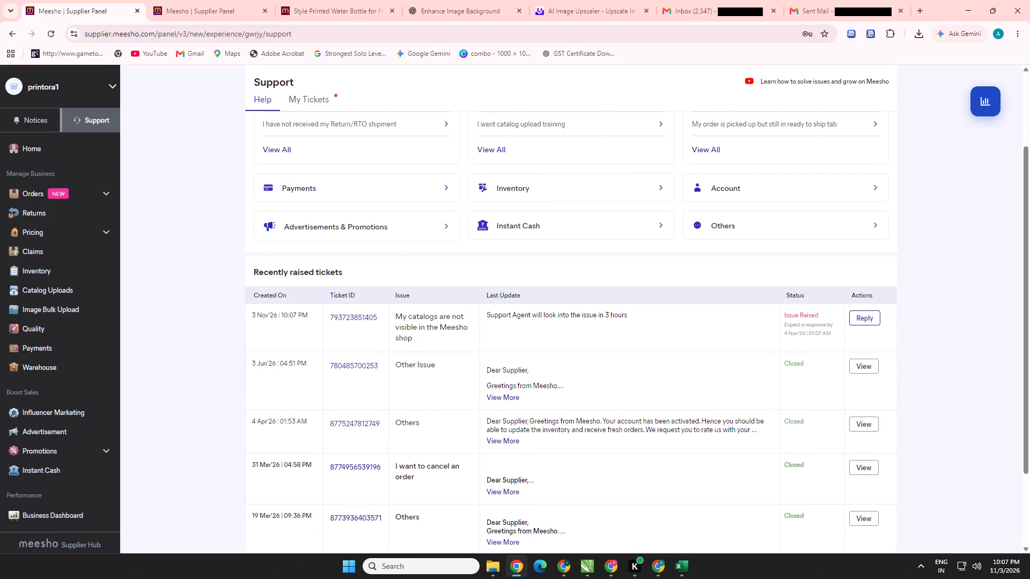
{"action": "triple_click", "coordinate": [428, 322]}
{"action": "left_click", "coordinate": [428, 322]}
{"action": "left_click", "coordinate": [430, 326]}
Open the new catalog visibility ticket for reply and examine its details and uploaded file link.
{"action": "left_click", "coordinate": [865, 313]}
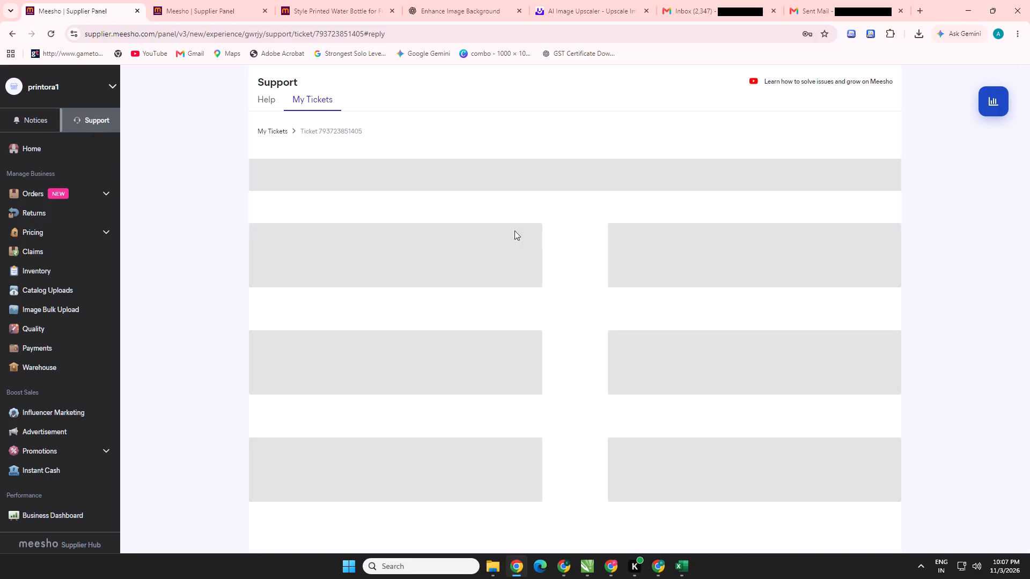
{"action": "scroll", "coordinate": [500, 228], "scroll_direction": "down", "scroll_amount": 5}
{"action": "triple_click", "coordinate": [261, 331]}
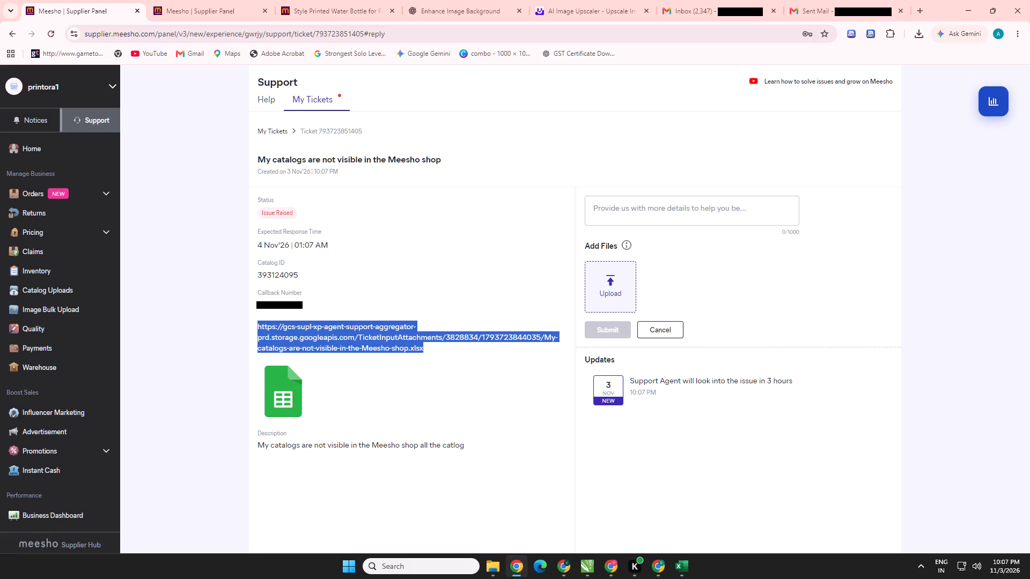
{"action": "left_click", "coordinate": [269, 328]}
{"action": "left_click", "coordinate": [445, 414]}
Go back through Home to the Support page and recheck the new ticket's last update under Recently raised tickets.
{"action": "left_click", "coordinate": [30, 151]}
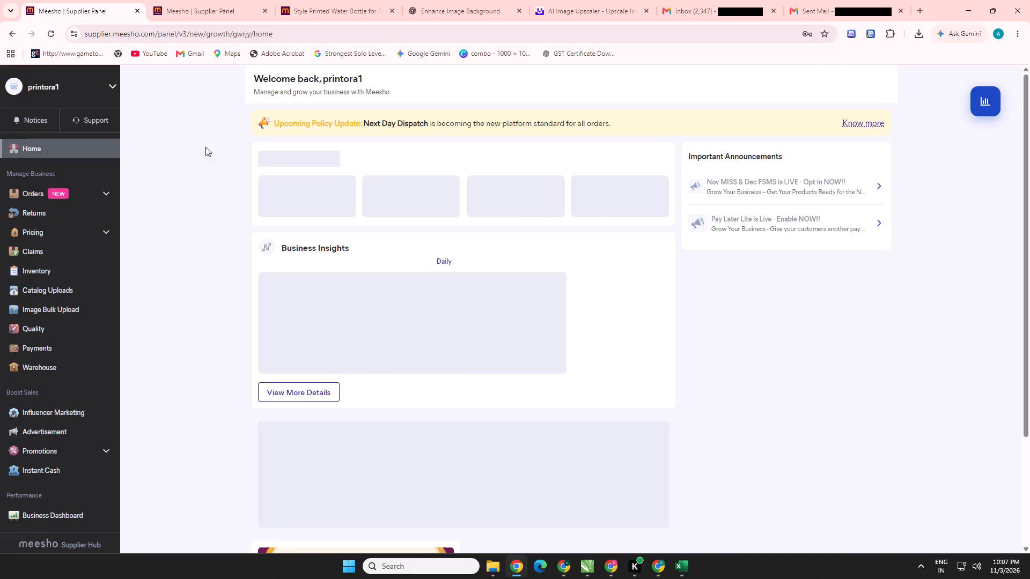
{"action": "left_click", "coordinate": [99, 114]}
{"action": "scroll", "coordinate": [491, 169], "scroll_direction": "down", "scroll_amount": 4}
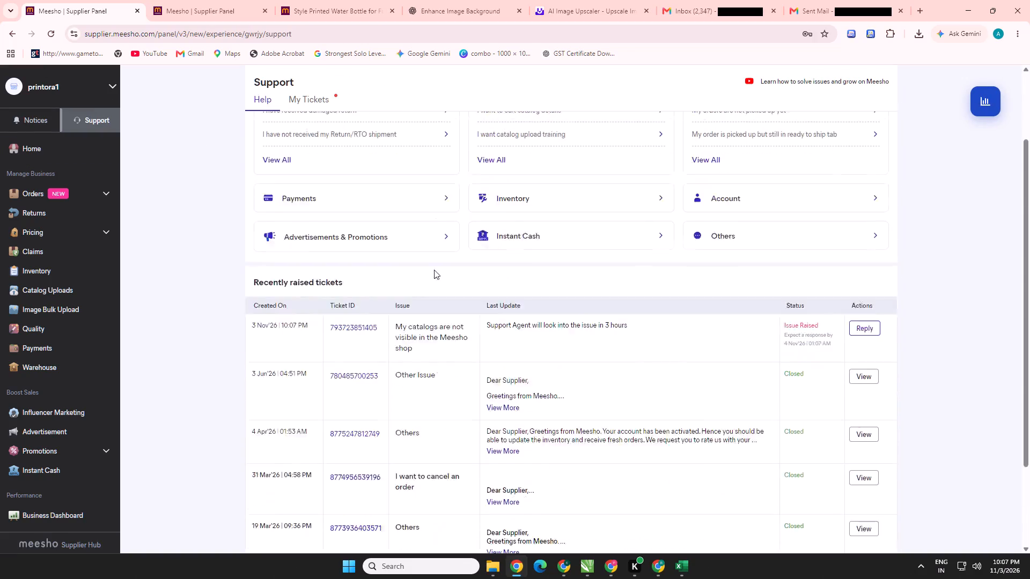
{"action": "scroll", "coordinate": [434, 270], "scroll_direction": "down", "scroll_amount": 1}
{"action": "scroll", "coordinate": [624, 255], "scroll_direction": "up", "scroll_amount": 2}
{"action": "triple_click", "coordinate": [512, 310]}
{"action": "triple_click", "coordinate": [513, 313]}
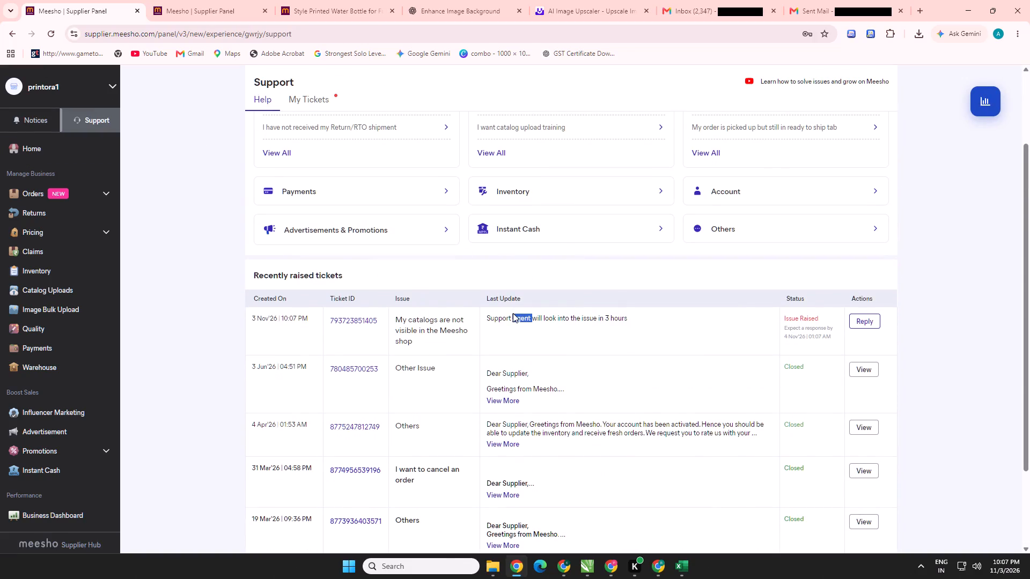
Open the new catalog visibility ticket for reply and examine its status, catalog ID, attached file link, description and updates.
{"action": "left_click", "coordinate": [553, 328]}
{"action": "left_click", "coordinate": [865, 318]}
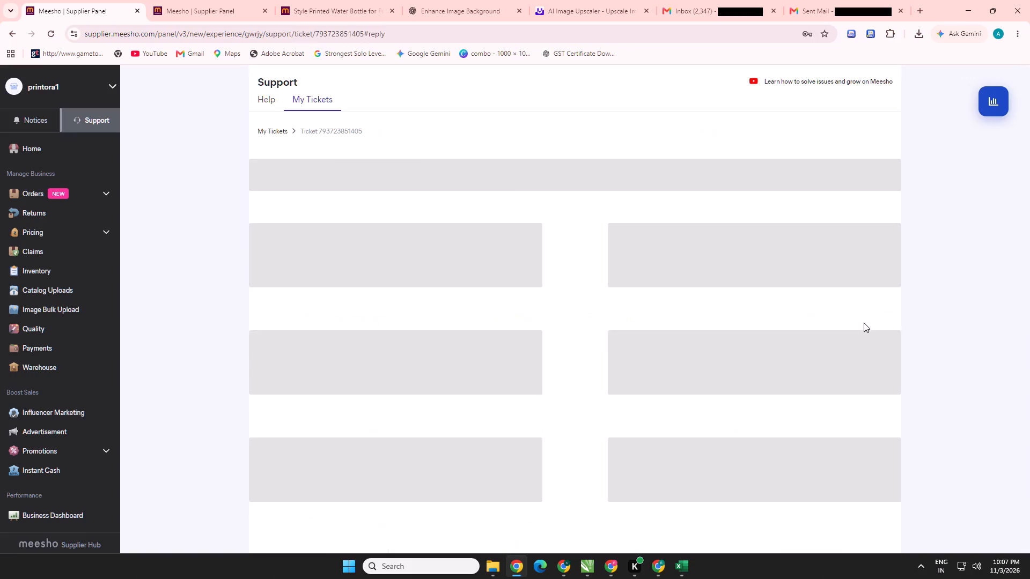
{"action": "scroll", "coordinate": [678, 366], "scroll_direction": "down", "scroll_amount": 2}
{"action": "scroll", "coordinate": [525, 312], "scroll_direction": "up", "scroll_amount": 2}
{"action": "scroll", "coordinate": [314, 382], "scroll_direction": "down", "scroll_amount": 4}
{"action": "triple_click", "coordinate": [297, 325]}
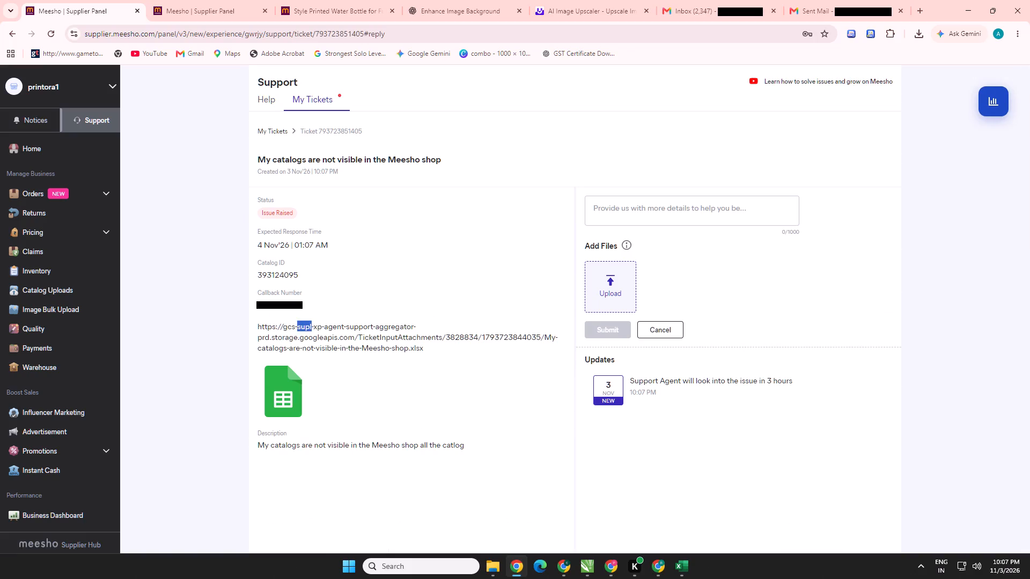
{"action": "left_click", "coordinate": [302, 345]}
Go to the Home dashboard, look over it, and return to the Support page to recheck the recently raised tickets.
{"action": "left_click", "coordinate": [40, 147]}
{"action": "scroll", "coordinate": [434, 242], "scroll_direction": "down", "scroll_amount": 3}
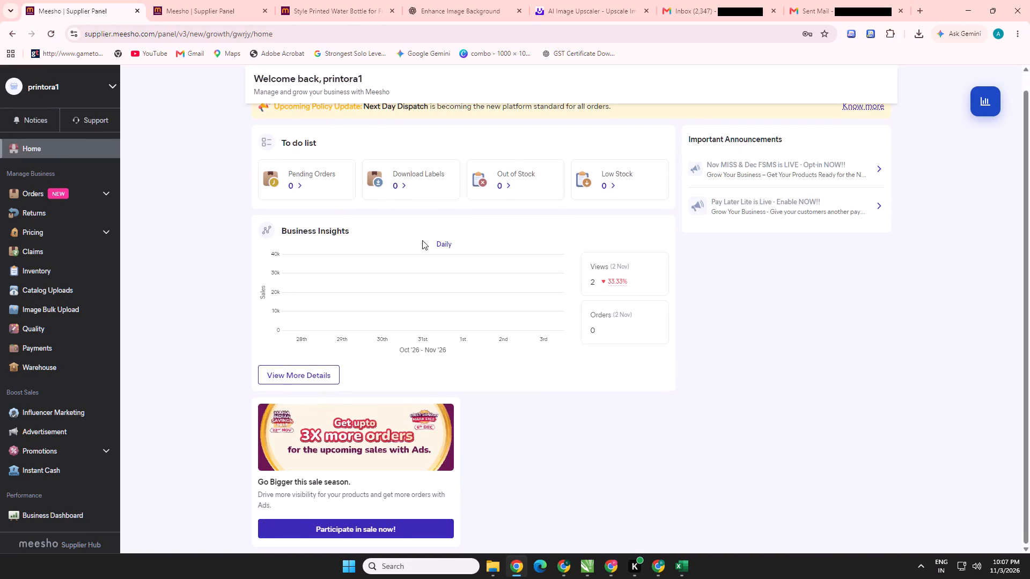
{"action": "scroll", "coordinate": [422, 240], "scroll_direction": "down", "scroll_amount": 2}
{"action": "left_click", "coordinate": [413, 15]}
{"action": "left_click", "coordinate": [357, 6]}
{"action": "left_click", "coordinate": [185, 0]}
{"action": "left_click", "coordinate": [50, 0]}
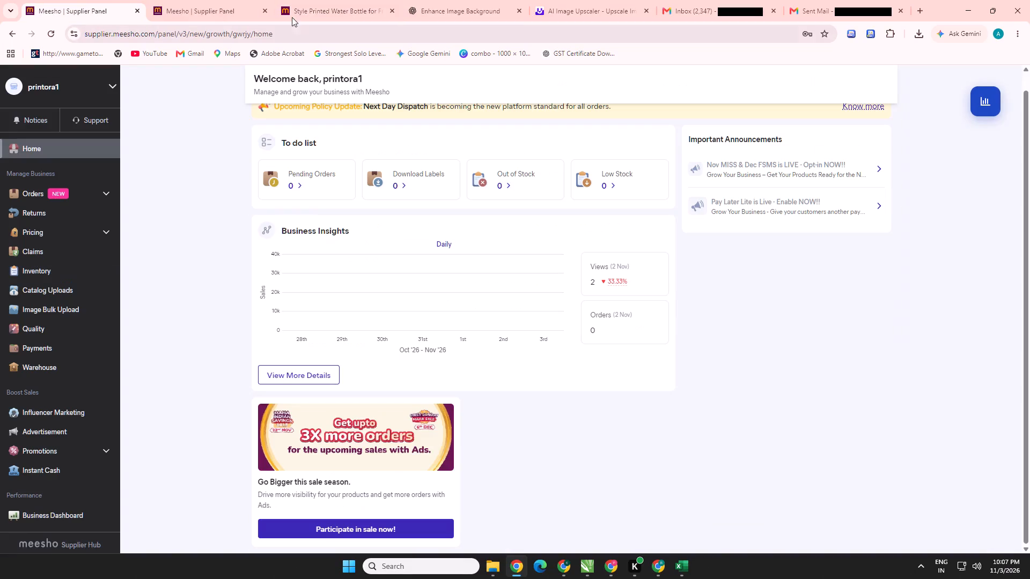
{"action": "left_click", "coordinate": [86, 120]}
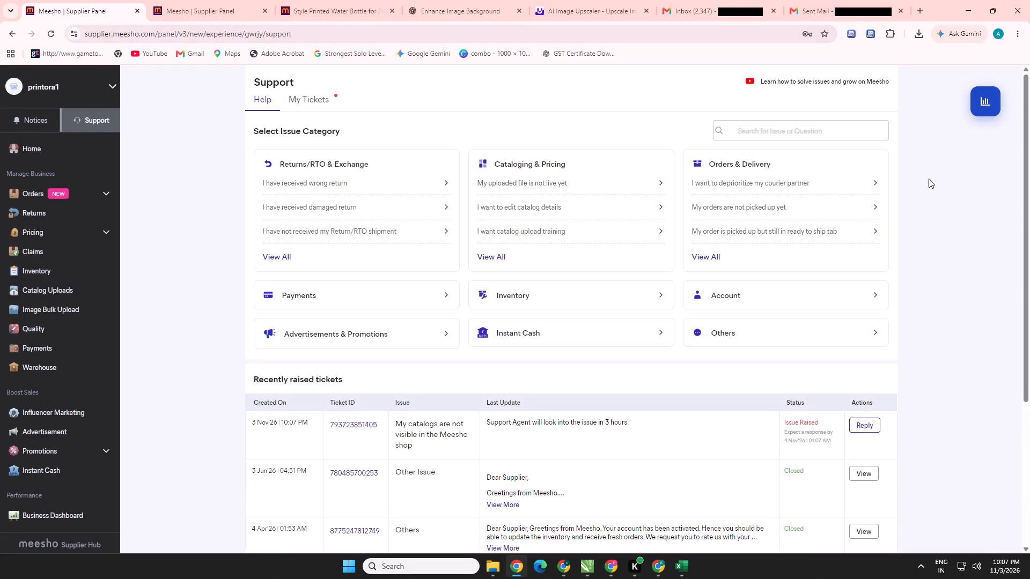
Close the supplier panel browser window, the Excel workbook, the Downloads folder and the remaining Chrome windows.
{"action": "left_click", "coordinate": [1029, 0]}
{"action": "triple_click", "coordinate": [1025, 9]}
{"action": "double_click", "coordinate": [1025, 9]}
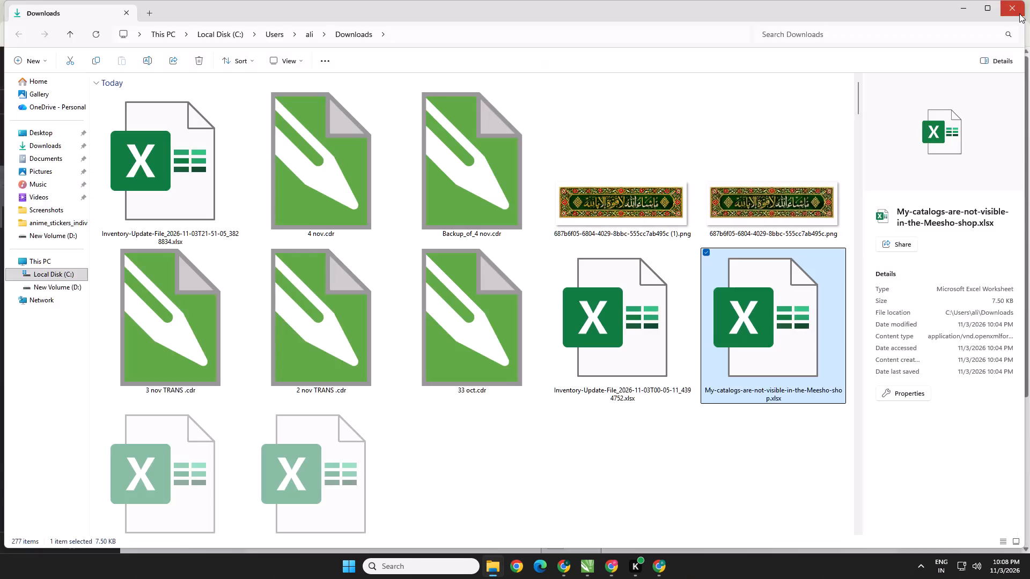
{"action": "left_click", "coordinate": [1022, 10]}
{"action": "left_click", "coordinate": [1027, 9]}
Switch to CorelDRAW and close it with its open sticker documents, including 4 nov.cdr.
{"action": "left_click", "coordinate": [1029, 0]}
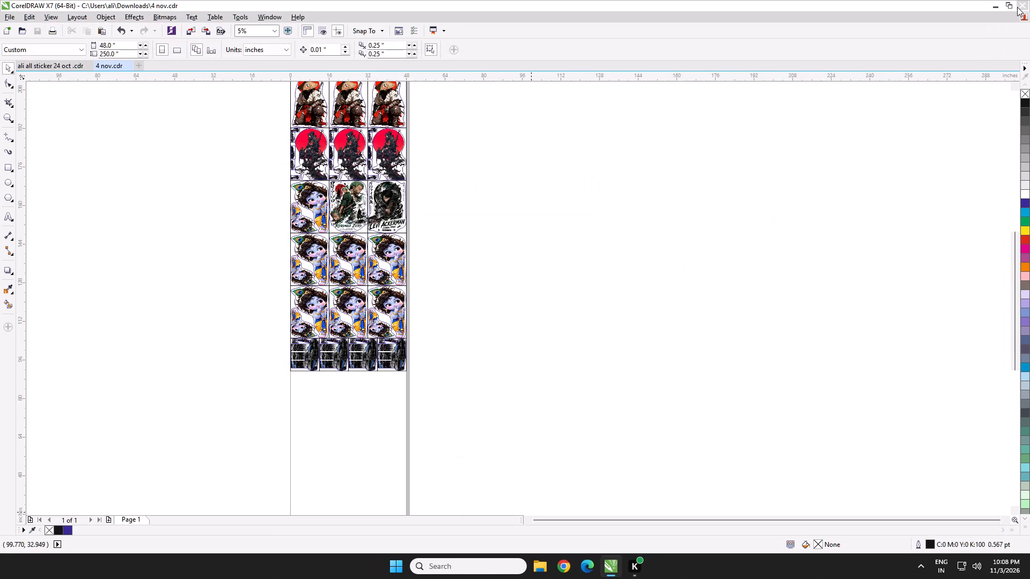
{"action": "triple_click", "coordinate": [1017, 7]}
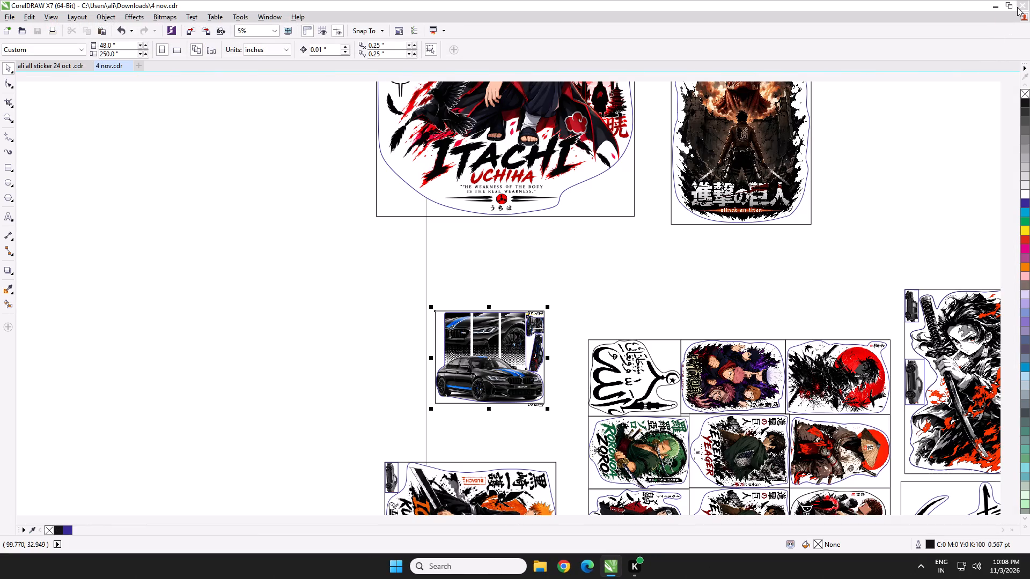